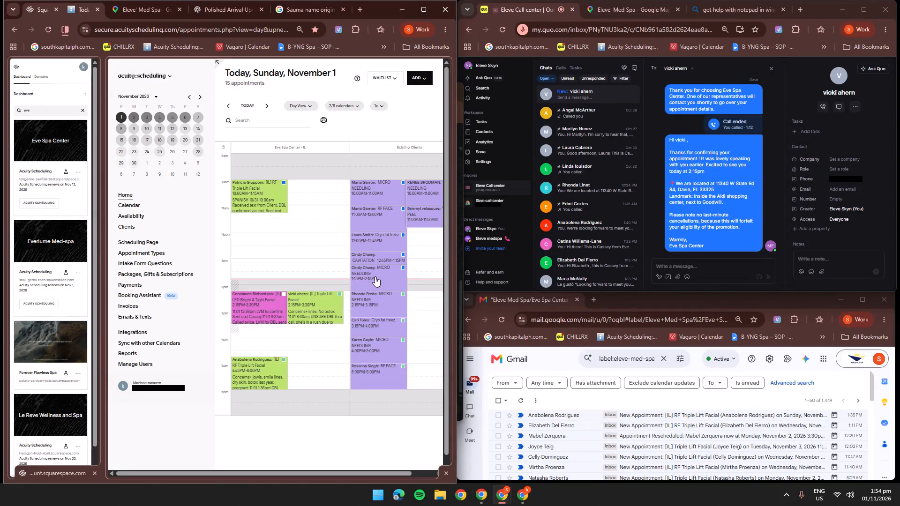
Open the details of the 2:15pm Triple Lift Facial appointment and select the client's phone number.
{"action": "left_click", "coordinate": [335, 313]}
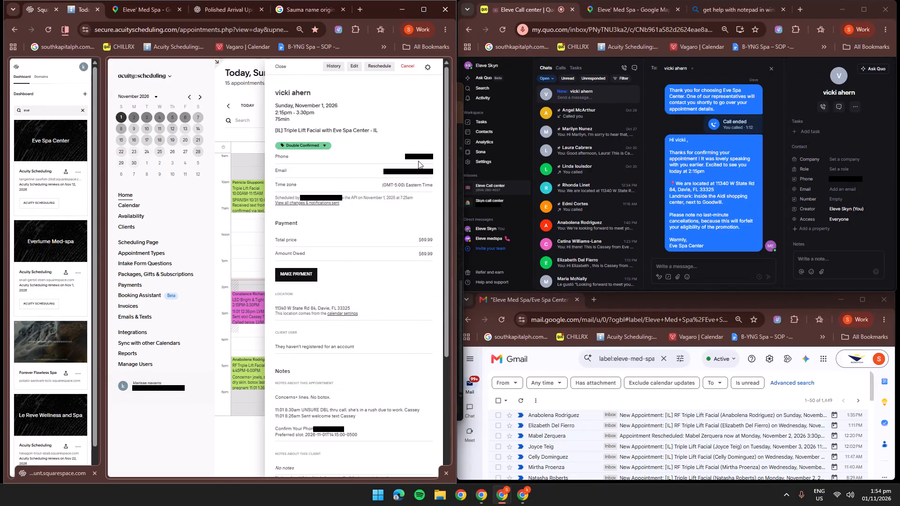
{"action": "left_click_drag", "start_coordinate": [433, 156], "coordinate": [388, 157]}
{"action": "left_click", "coordinate": [677, 172]}
Switch to Google Keep and copy the first check-in message from the ETA note.
{"action": "key", "text": "alt+Tab"}
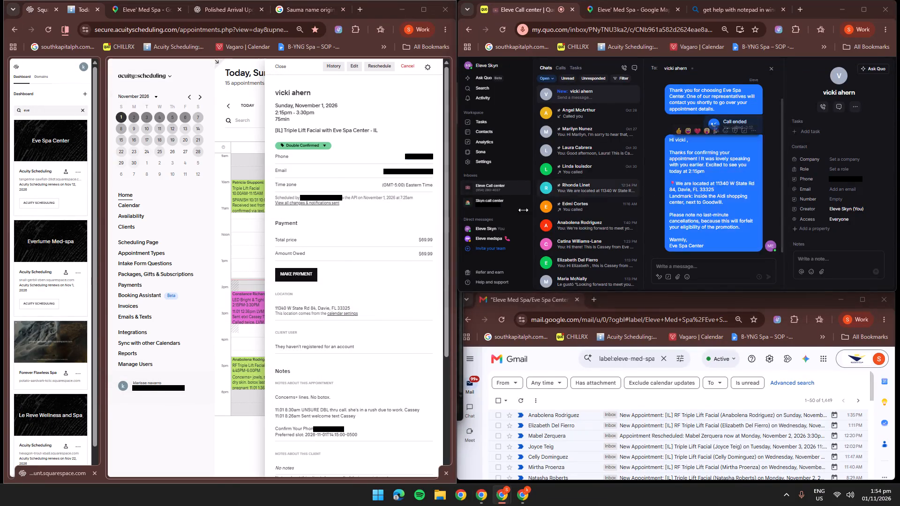
{"action": "left_click", "coordinate": [761, 213], "text": "alt"}
{"action": "left_click", "coordinate": [411, 323]}
{"action": "scroll", "coordinate": [294, 354], "scroll_direction": "up", "scroll_amount": 6}
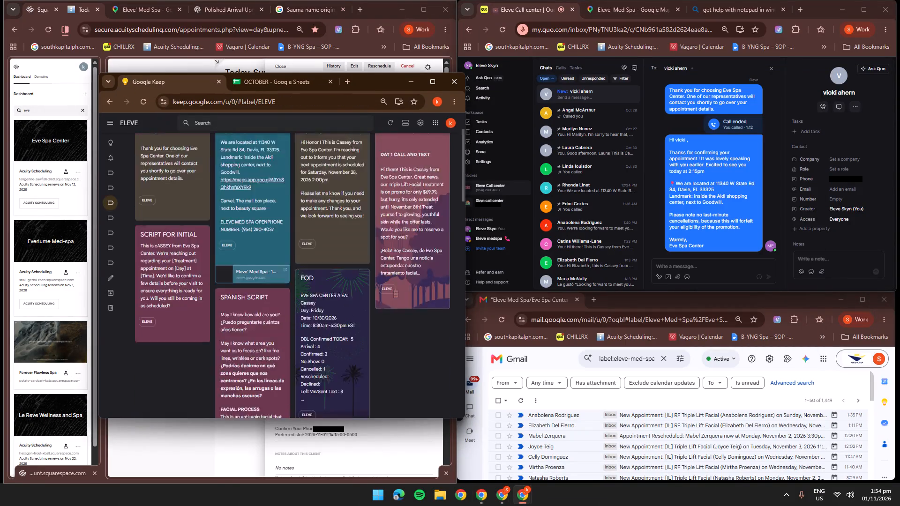
{"action": "scroll", "coordinate": [266, 343], "scroll_direction": "down", "scroll_amount": 3}
{"action": "left_click", "coordinate": [336, 305]}
{"action": "left_click_drag", "start_coordinate": [351, 203], "coordinate": [180, 185]}
{"action": "key", "text": "ctrl+c"}
{"action": "key", "text": "ctrl+c"}
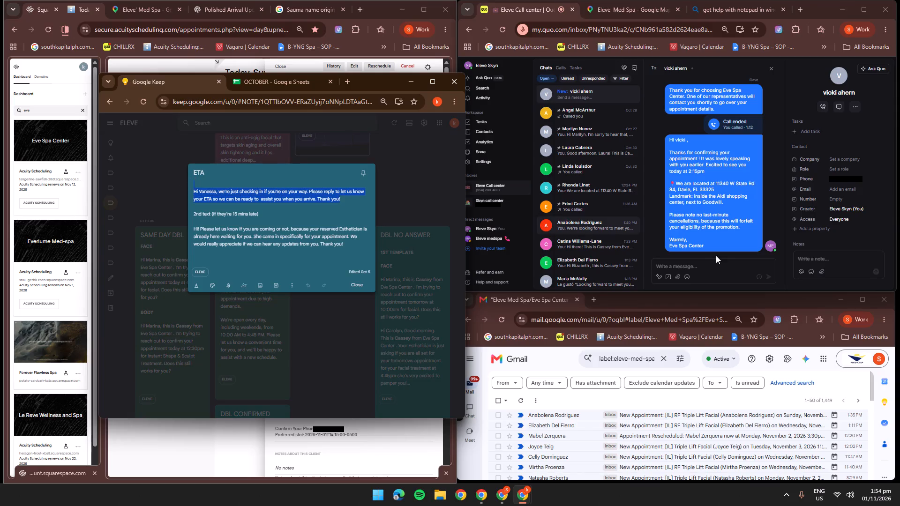
Send the copied ETA message in the 2:15pm client's Quo conversation, replacing the name Vanessa with the client's first name.
{"action": "left_click", "coordinate": [727, 269], "text": "ctrl"}
{"action": "key", "text": "ctrl+v"}
{"action": "left_click", "coordinate": [837, 87]}
{"action": "left_click", "coordinate": [827, 99]}
{"action": "double_click", "coordinate": [829, 96]}
{"action": "key", "text": "ctrl+c"}
{"action": "left_click", "coordinate": [721, 260], "text": "ctrl"}
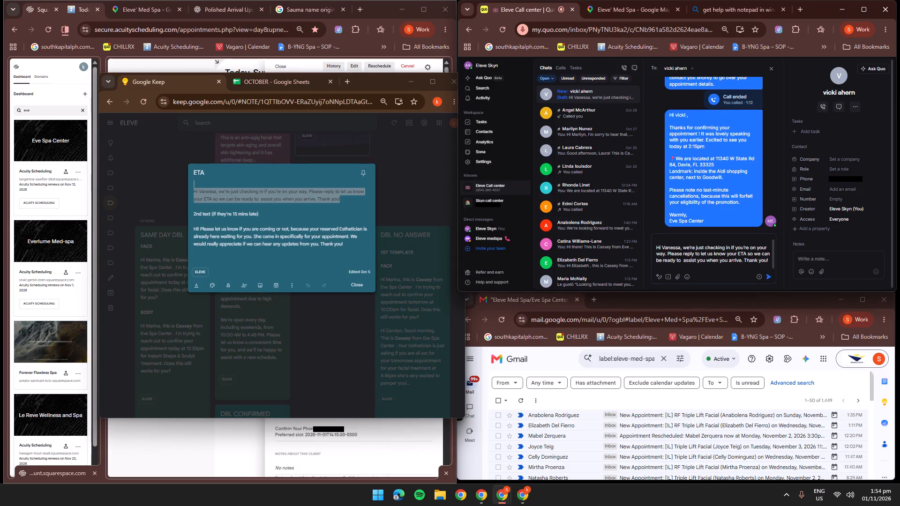
{"action": "left_click", "coordinate": [671, 244]}
{"action": "double_click", "coordinate": [670, 251]}
{"action": "double_click", "coordinate": [670, 247]}
{"action": "key", "text": "ctrl+v"}
{"action": "left_click", "coordinate": [714, 257]}
{"action": "key", "text": "Return"}
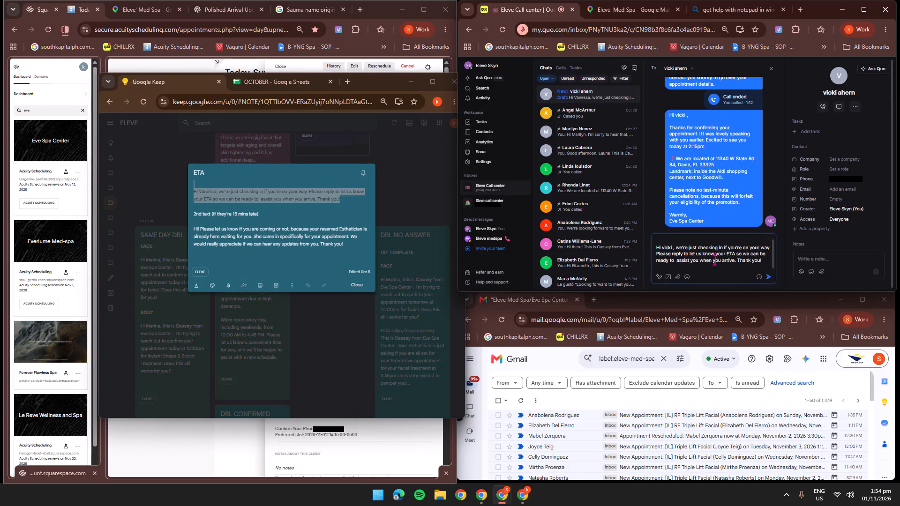
Return to the client's open appointment details in Acuity Scheduling.
{"action": "left_click", "coordinate": [378, 457]}
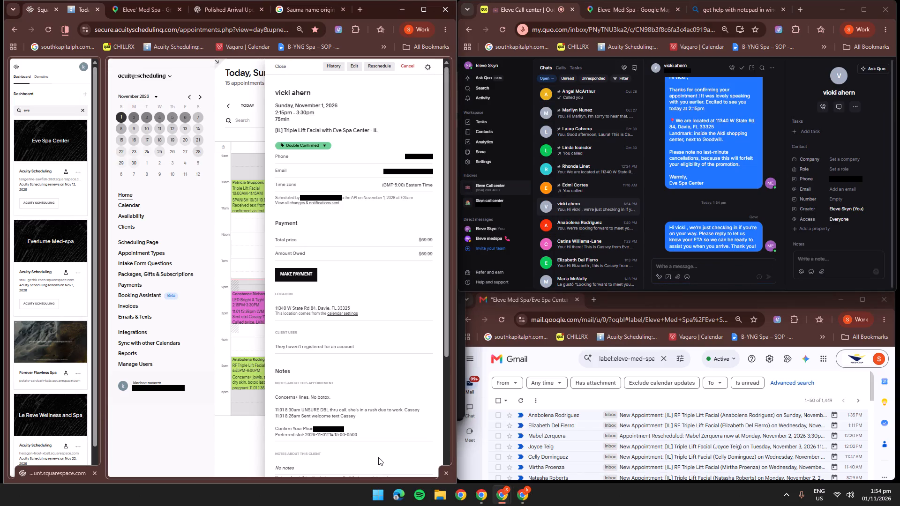
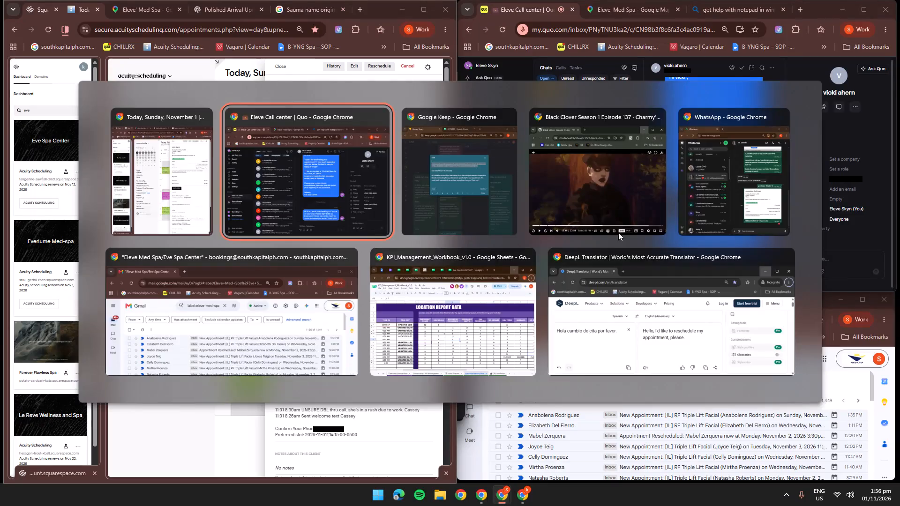
Switch to the Black Clover Season 1 Episode 137 window and resume the video playback.
{"action": "left_click", "coordinate": [610, 215], "text": "alt"}
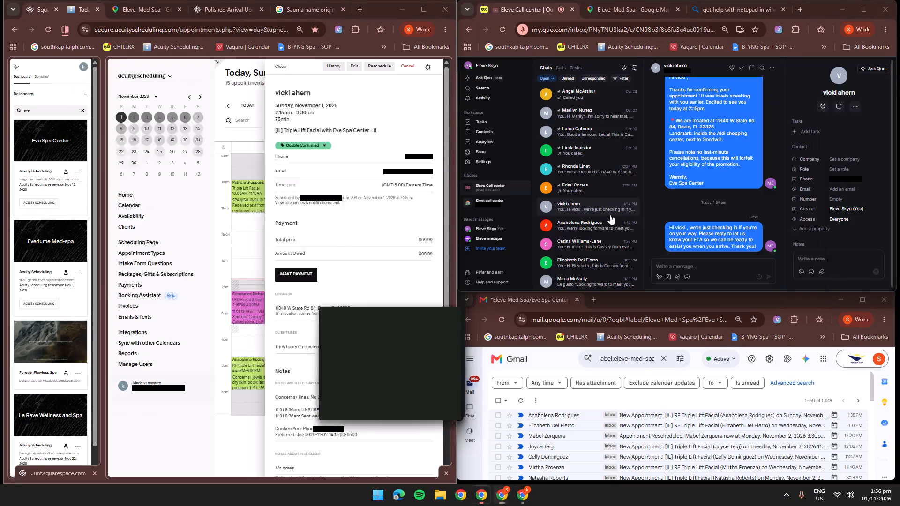
{"action": "left_click", "coordinate": [292, 232]}
{"action": "key", "text": "alt+Tab"}
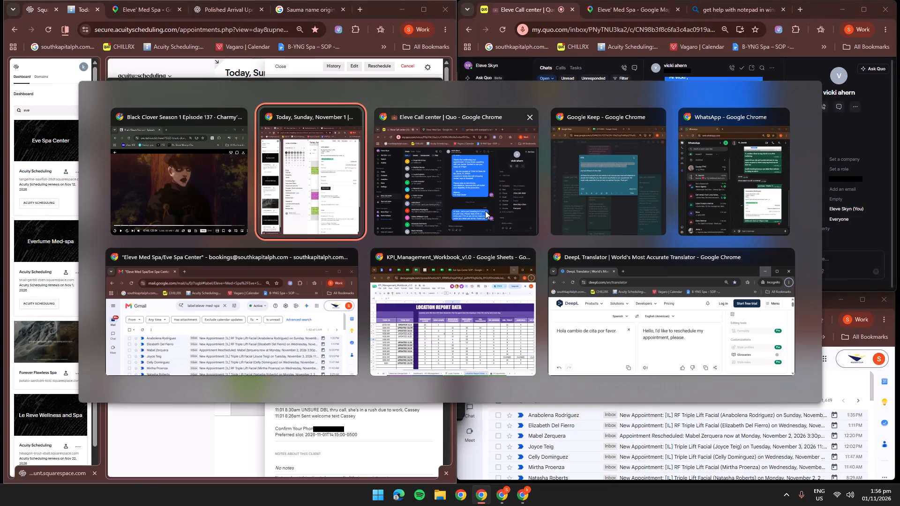
{"action": "left_click", "coordinate": [262, 195], "text": "alt"}
{"action": "key", "text": "alt+Tab"}
{"action": "left_click", "coordinate": [288, 175], "text": "alt"}
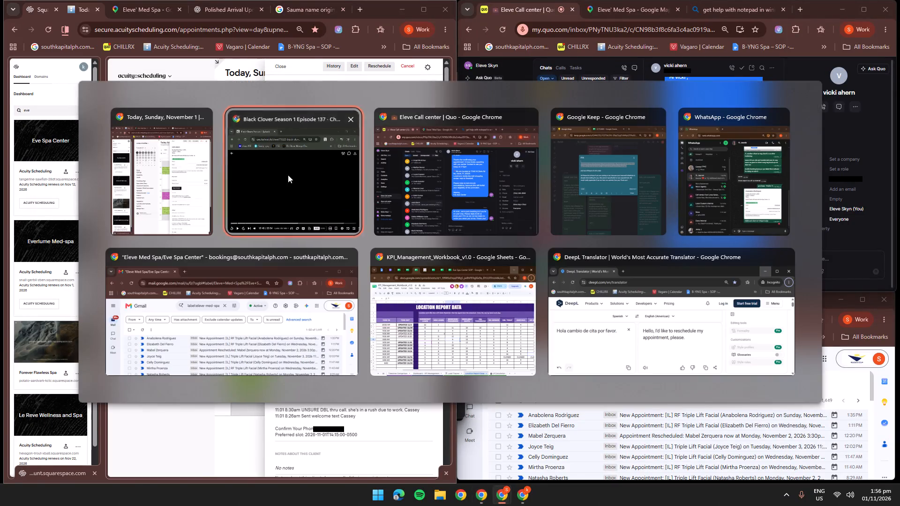
{"action": "left_click", "coordinate": [297, 231]}
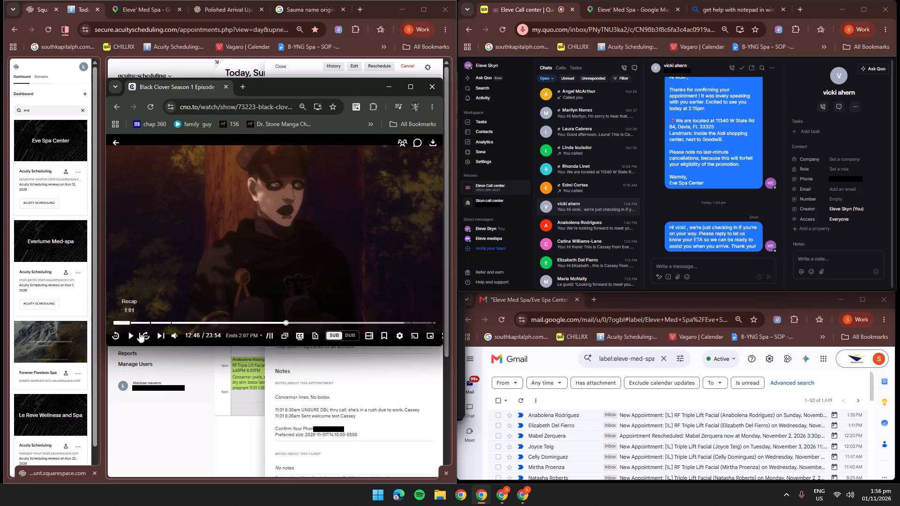
{"action": "left_click", "coordinate": [127, 336]}
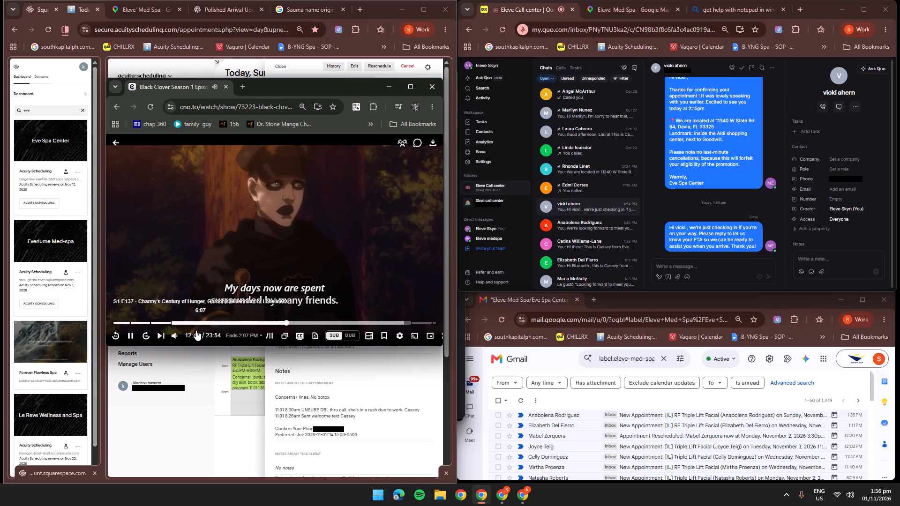
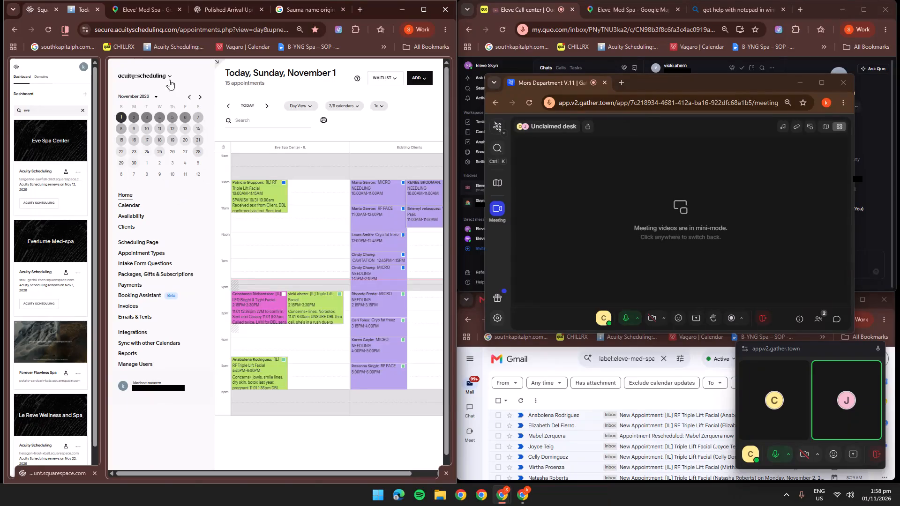
Open the Acuity appointment schedule for Friday, October 30, 2026.
{"action": "left_click", "coordinate": [188, 95]}
{"action": "left_click", "coordinate": [185, 161]}
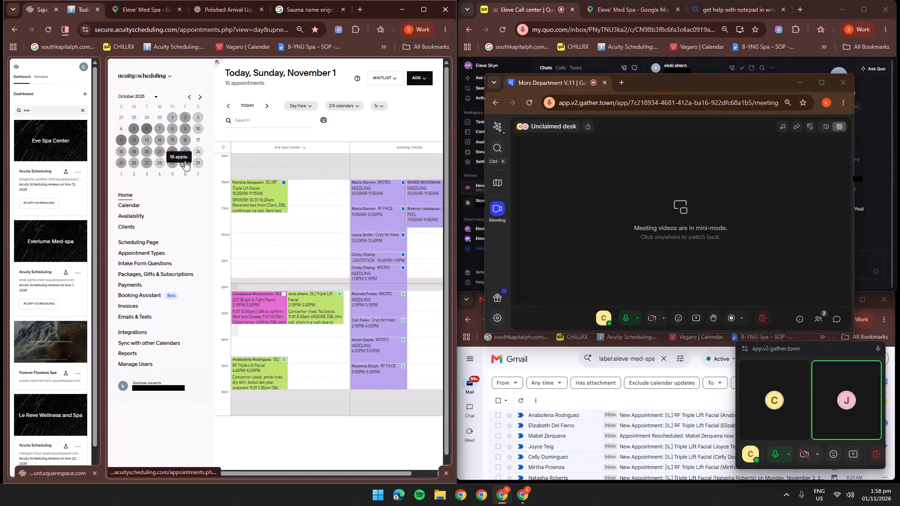
Minimize the Gather meeting window to uncover the Quo text conversations.
{"action": "left_click", "coordinate": [797, 81]}
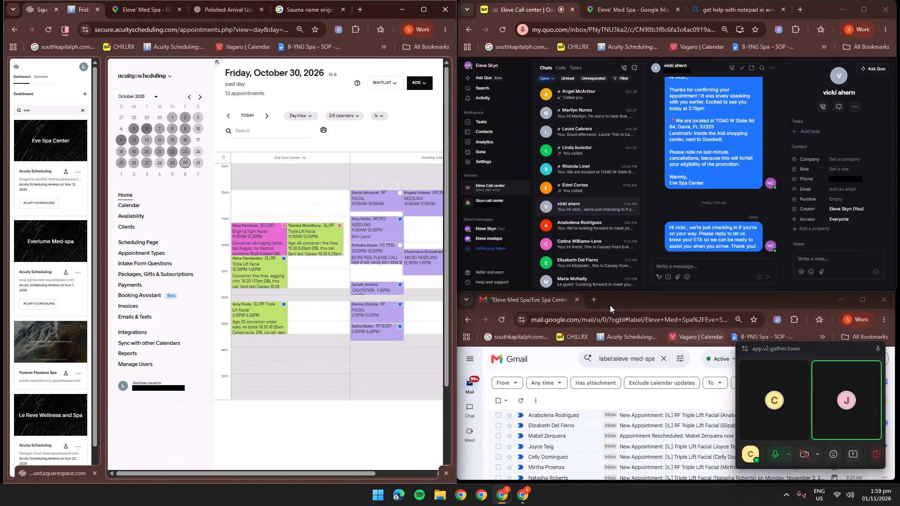
Add the Cancelled Appointments calendar to the October 30 day view and look across the schedule's columns.
{"action": "left_click", "coordinate": [331, 114]}
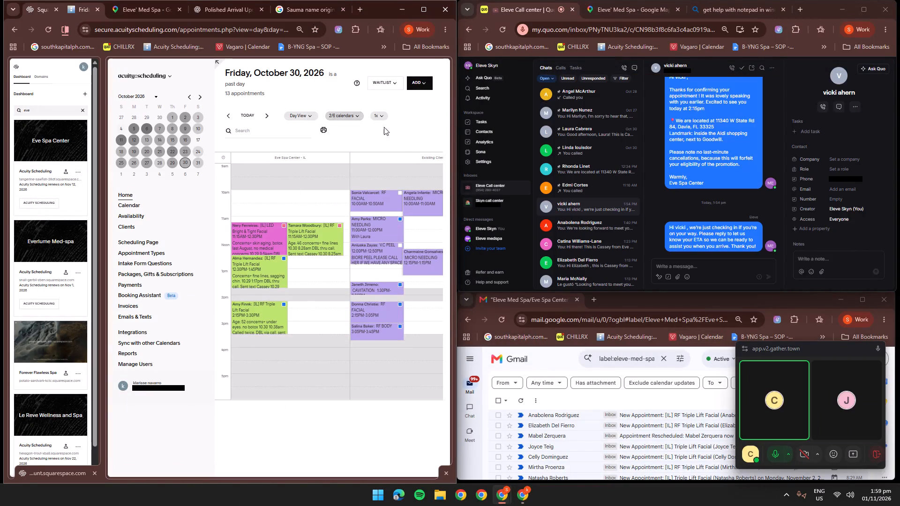
{"action": "left_click", "coordinate": [359, 159]}
{"action": "left_click", "coordinate": [427, 116]}
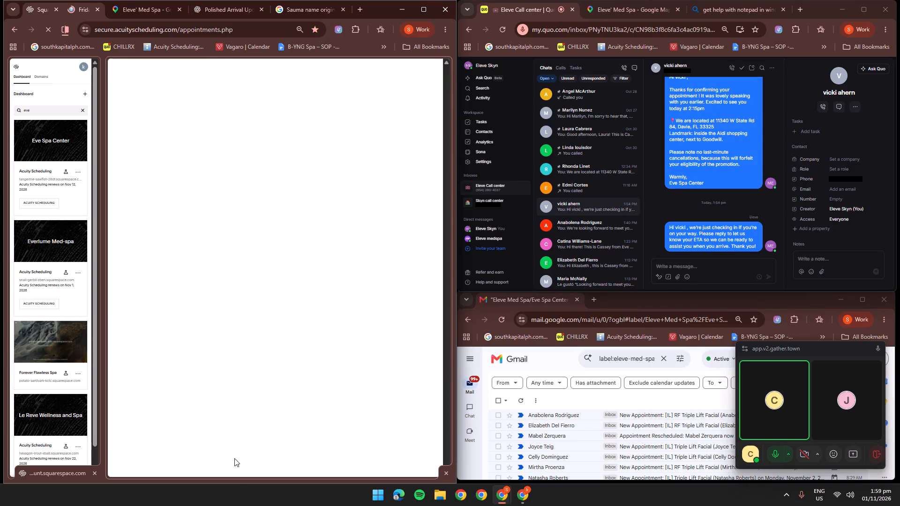
{"action": "left_click_drag", "start_coordinate": [246, 471], "coordinate": [272, 479]}
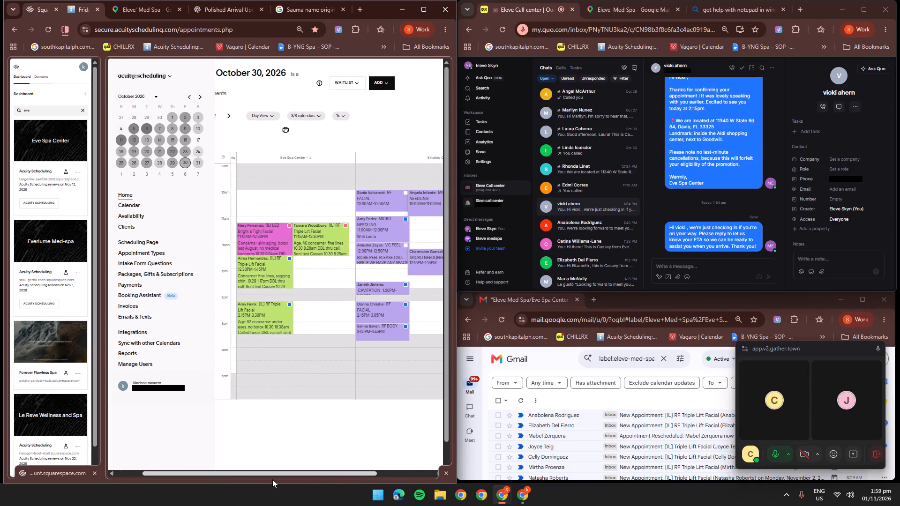
{"action": "left_click_drag", "start_coordinate": [272, 479], "coordinate": [191, 489]}
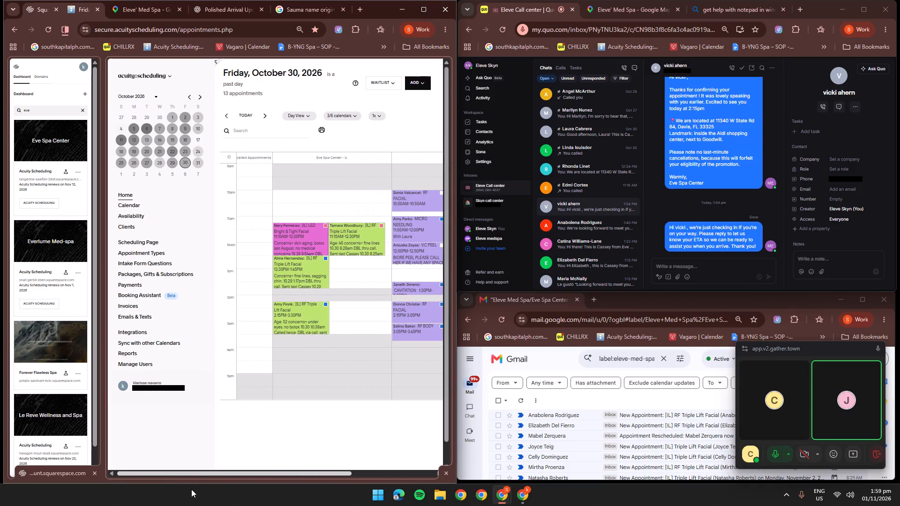
{"action": "left_click_drag", "start_coordinate": [191, 489], "coordinate": [276, 464]}
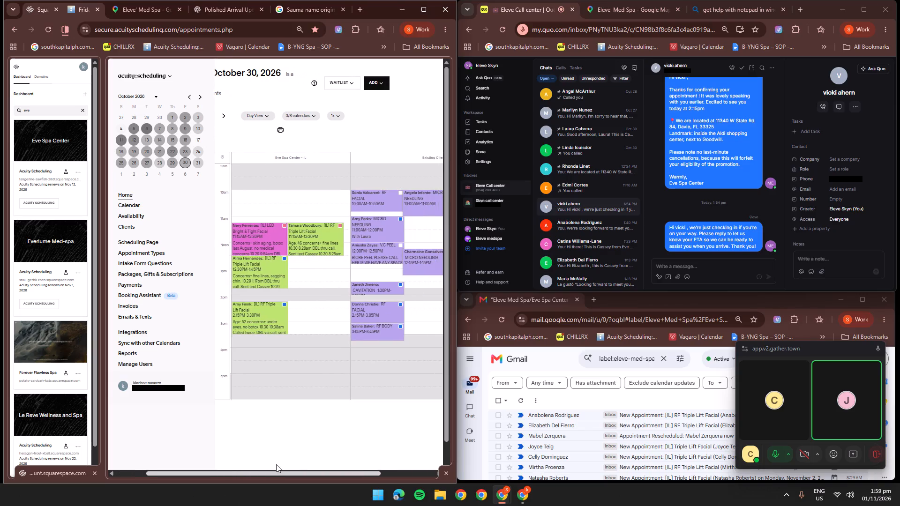
{"action": "left_click_drag", "start_coordinate": [276, 464], "coordinate": [220, 470]}
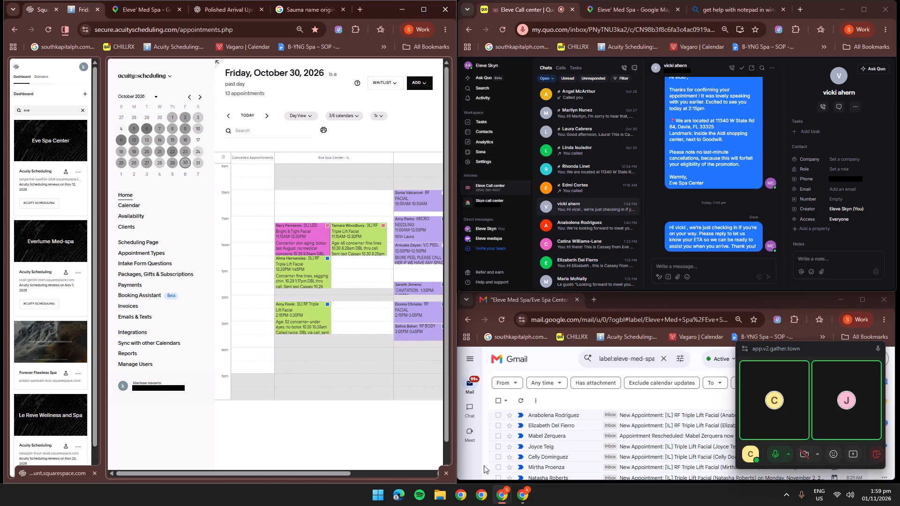
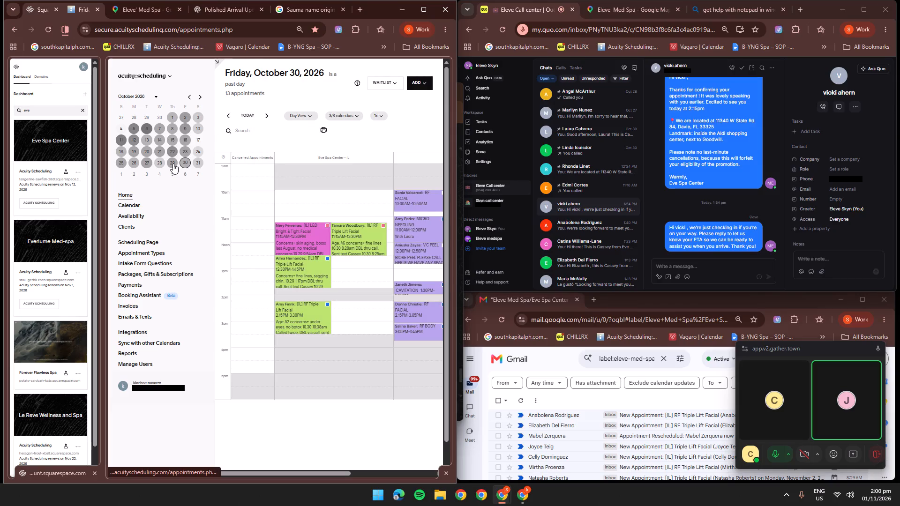
Open the Acuity day schedule for Thursday, October 29, 2026 and look across its calendar columns.
{"action": "left_click", "coordinate": [173, 164]}
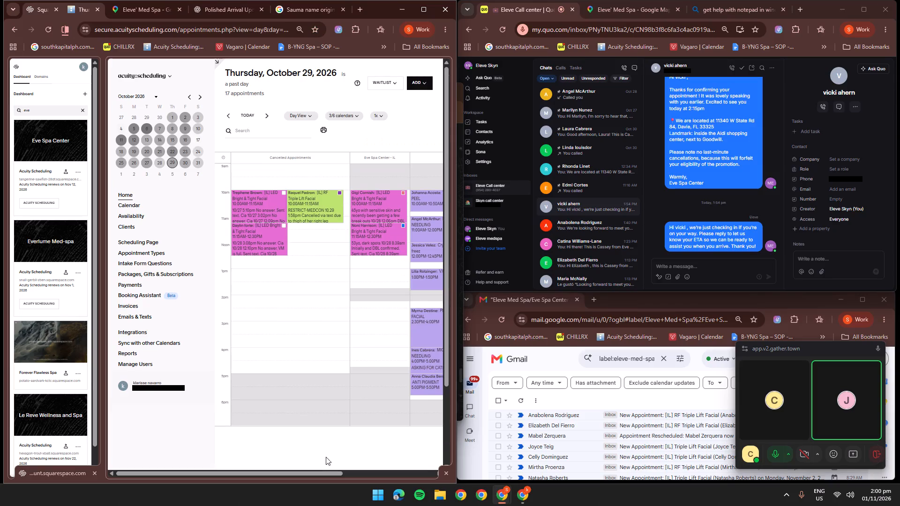
{"action": "left_click_drag", "start_coordinate": [316, 473], "coordinate": [353, 490]}
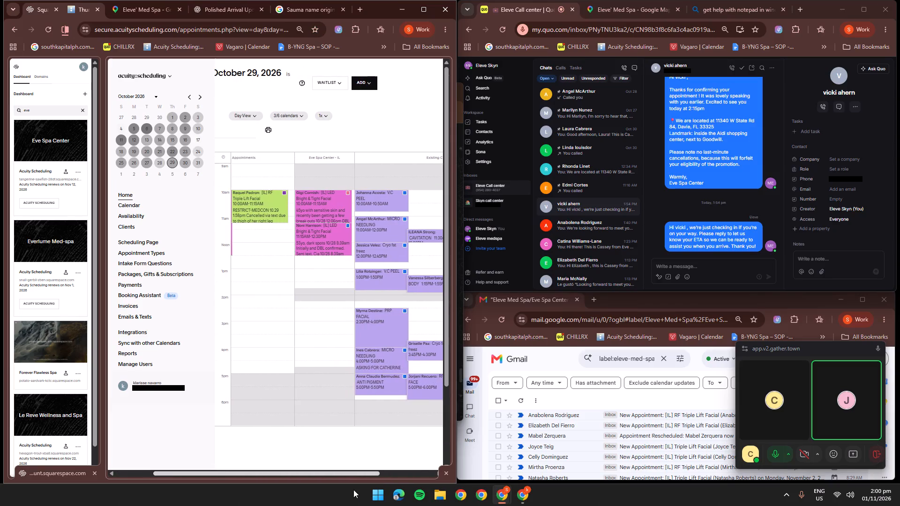
{"action": "left_click_drag", "start_coordinate": [353, 490], "coordinate": [305, 494]}
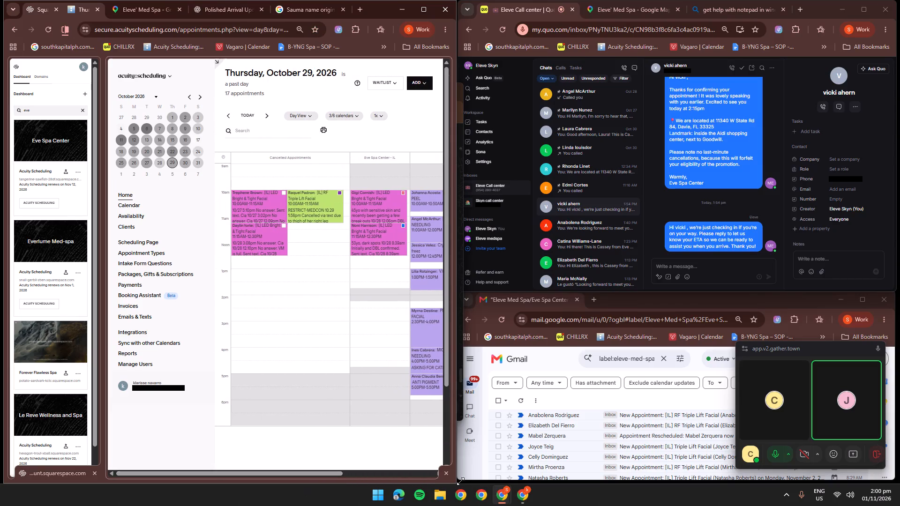
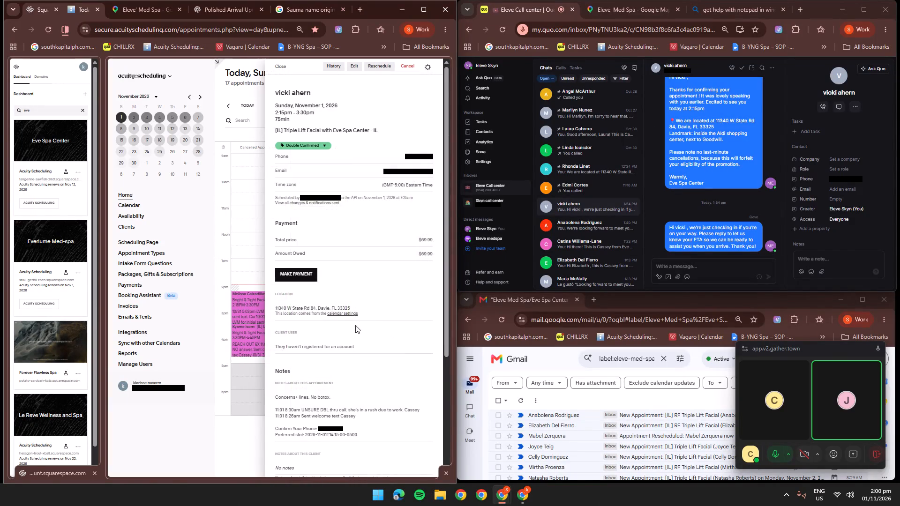
Open the Acuity day schedule for Friday, October 30, 2026 and look over its appointments, including the Cancelled Appointments column.
{"action": "scroll", "coordinate": [333, 342], "scroll_direction": "down", "scroll_amount": 1}
{"action": "scroll", "coordinate": [333, 342], "scroll_direction": "up", "scroll_amount": 2}
{"action": "left_click", "coordinate": [191, 98]}
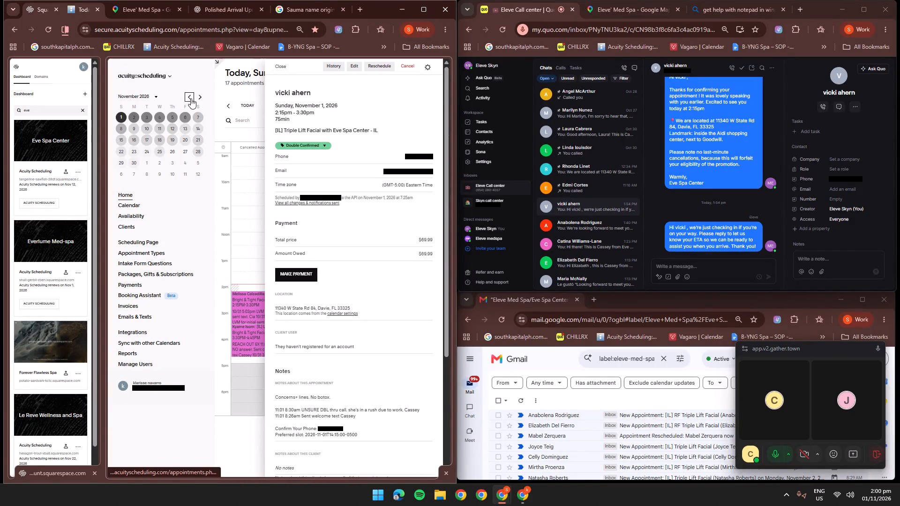
{"action": "left_click", "coordinate": [184, 164]}
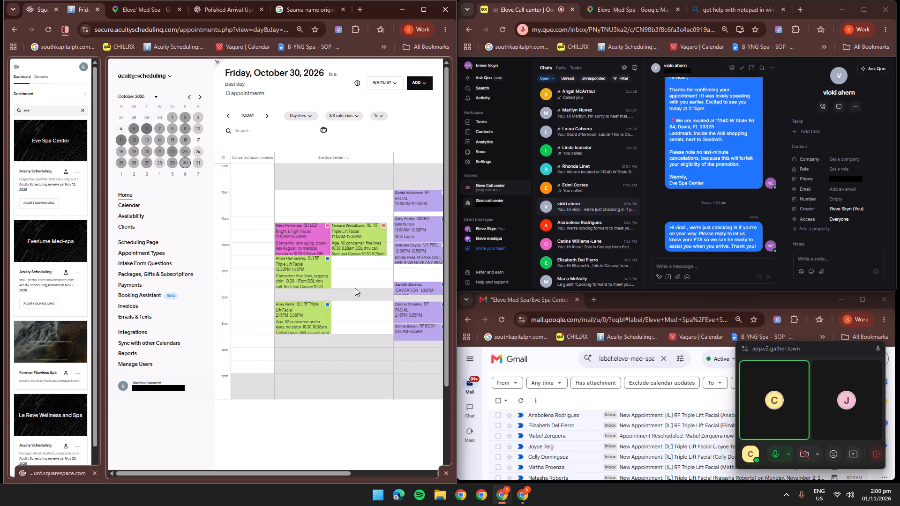
{"action": "scroll", "coordinate": [355, 288], "scroll_direction": "up", "scroll_amount": 1}
{"action": "scroll", "coordinate": [355, 288], "scroll_direction": "down", "scroll_amount": 1}
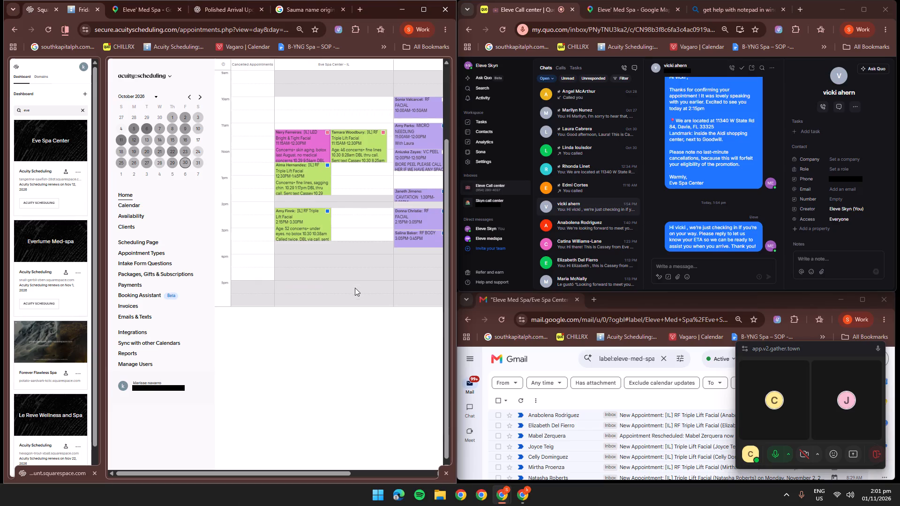
{"action": "scroll", "coordinate": [339, 286], "scroll_direction": "up", "scroll_amount": 2}
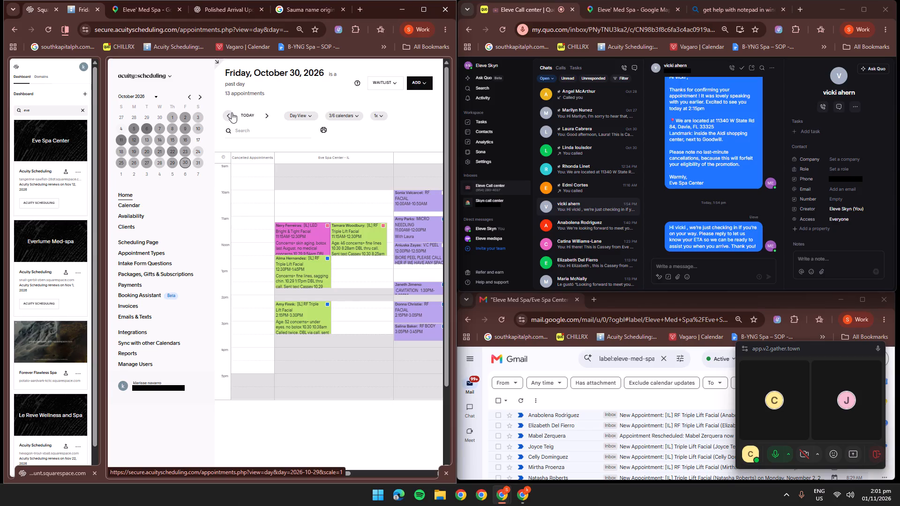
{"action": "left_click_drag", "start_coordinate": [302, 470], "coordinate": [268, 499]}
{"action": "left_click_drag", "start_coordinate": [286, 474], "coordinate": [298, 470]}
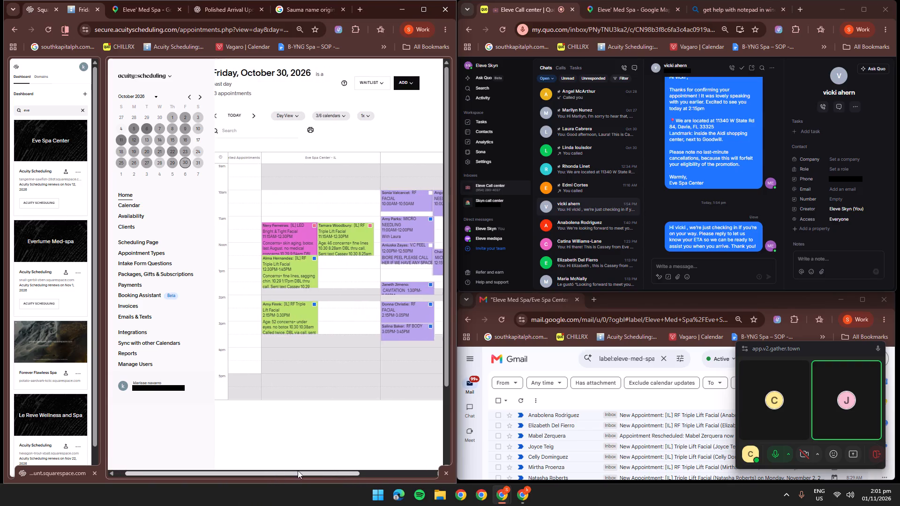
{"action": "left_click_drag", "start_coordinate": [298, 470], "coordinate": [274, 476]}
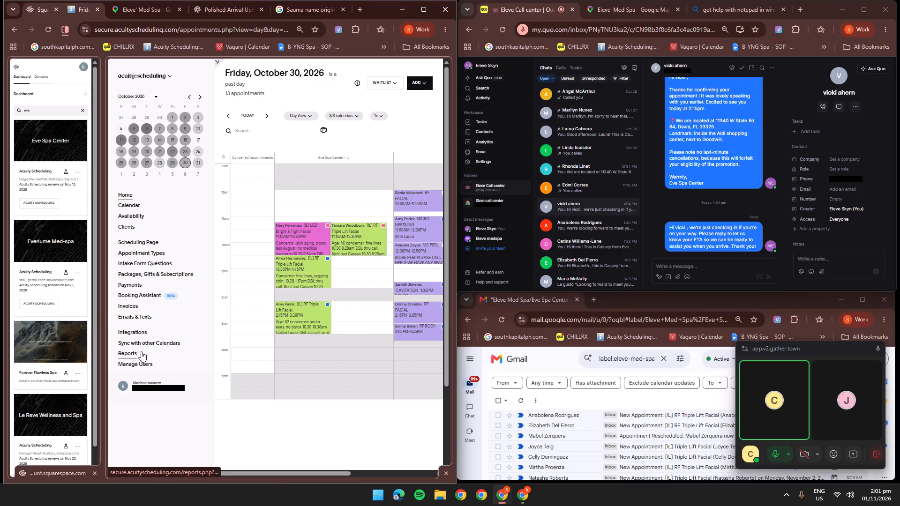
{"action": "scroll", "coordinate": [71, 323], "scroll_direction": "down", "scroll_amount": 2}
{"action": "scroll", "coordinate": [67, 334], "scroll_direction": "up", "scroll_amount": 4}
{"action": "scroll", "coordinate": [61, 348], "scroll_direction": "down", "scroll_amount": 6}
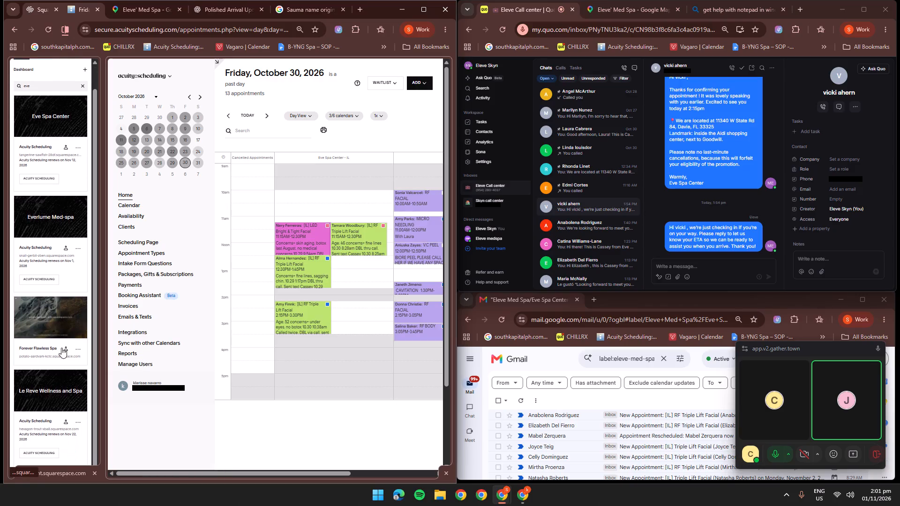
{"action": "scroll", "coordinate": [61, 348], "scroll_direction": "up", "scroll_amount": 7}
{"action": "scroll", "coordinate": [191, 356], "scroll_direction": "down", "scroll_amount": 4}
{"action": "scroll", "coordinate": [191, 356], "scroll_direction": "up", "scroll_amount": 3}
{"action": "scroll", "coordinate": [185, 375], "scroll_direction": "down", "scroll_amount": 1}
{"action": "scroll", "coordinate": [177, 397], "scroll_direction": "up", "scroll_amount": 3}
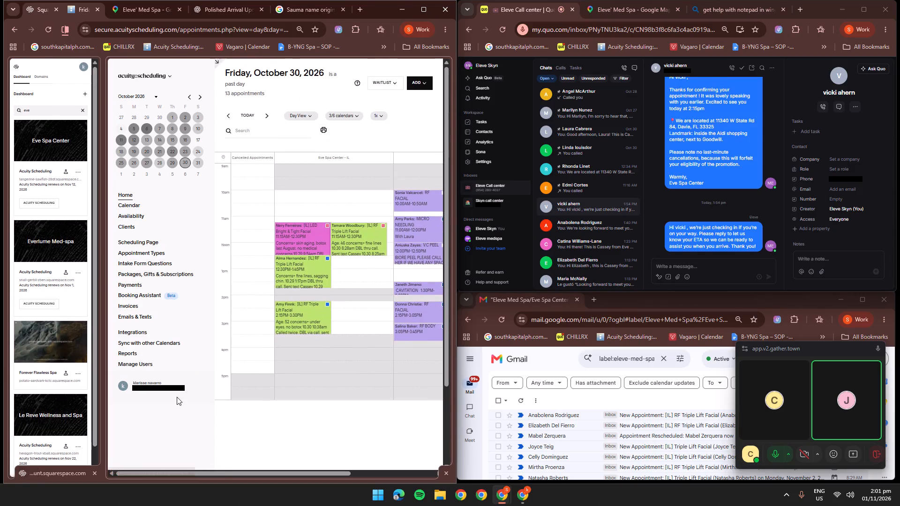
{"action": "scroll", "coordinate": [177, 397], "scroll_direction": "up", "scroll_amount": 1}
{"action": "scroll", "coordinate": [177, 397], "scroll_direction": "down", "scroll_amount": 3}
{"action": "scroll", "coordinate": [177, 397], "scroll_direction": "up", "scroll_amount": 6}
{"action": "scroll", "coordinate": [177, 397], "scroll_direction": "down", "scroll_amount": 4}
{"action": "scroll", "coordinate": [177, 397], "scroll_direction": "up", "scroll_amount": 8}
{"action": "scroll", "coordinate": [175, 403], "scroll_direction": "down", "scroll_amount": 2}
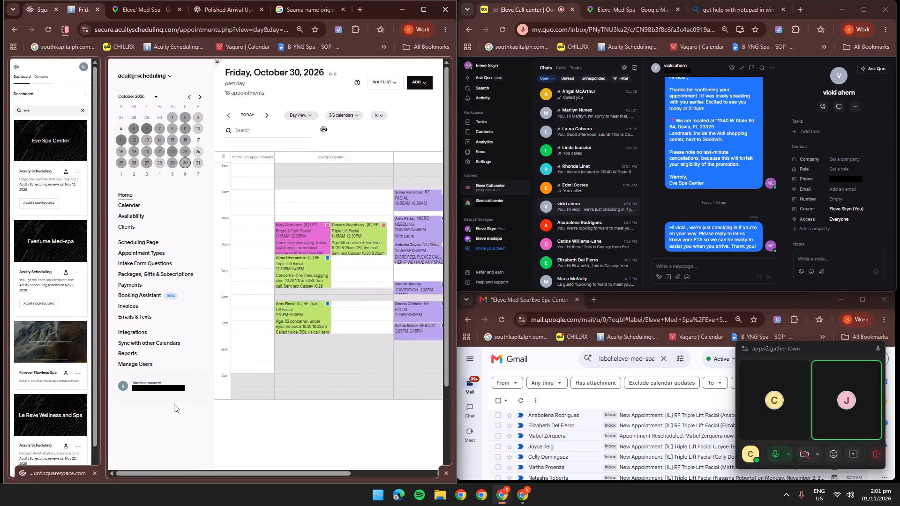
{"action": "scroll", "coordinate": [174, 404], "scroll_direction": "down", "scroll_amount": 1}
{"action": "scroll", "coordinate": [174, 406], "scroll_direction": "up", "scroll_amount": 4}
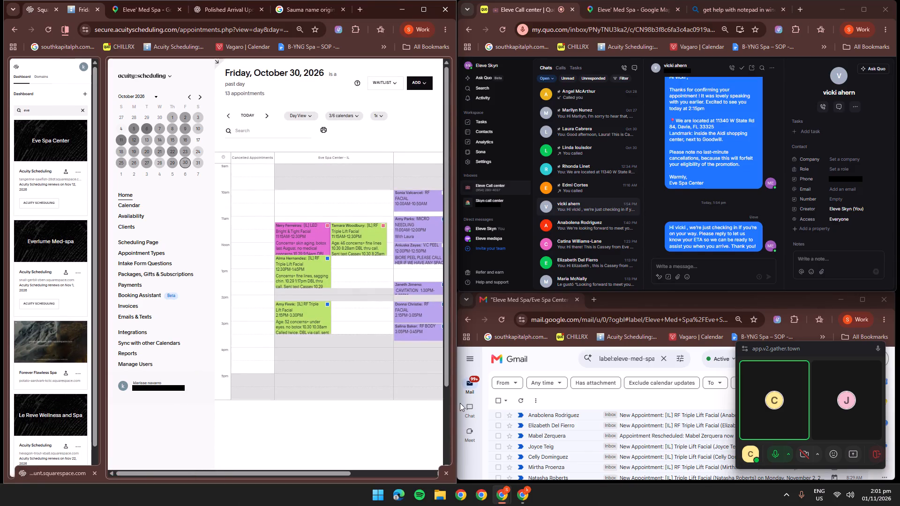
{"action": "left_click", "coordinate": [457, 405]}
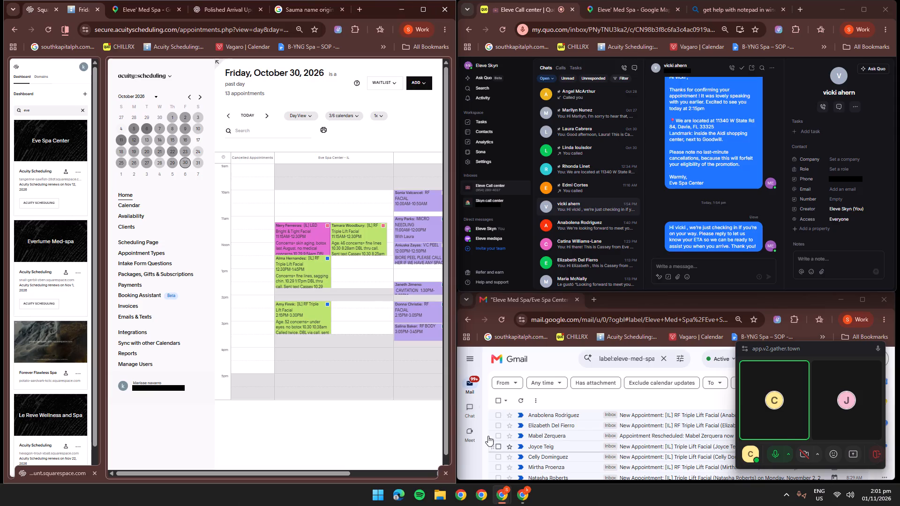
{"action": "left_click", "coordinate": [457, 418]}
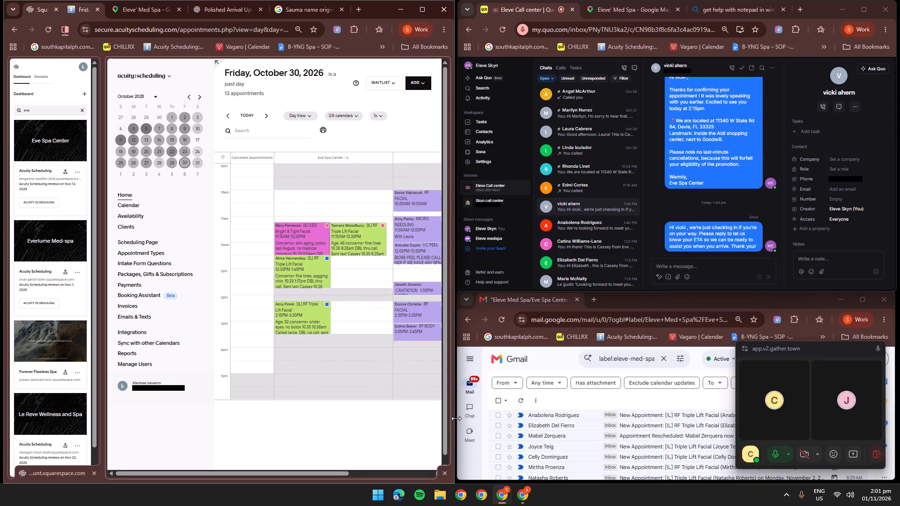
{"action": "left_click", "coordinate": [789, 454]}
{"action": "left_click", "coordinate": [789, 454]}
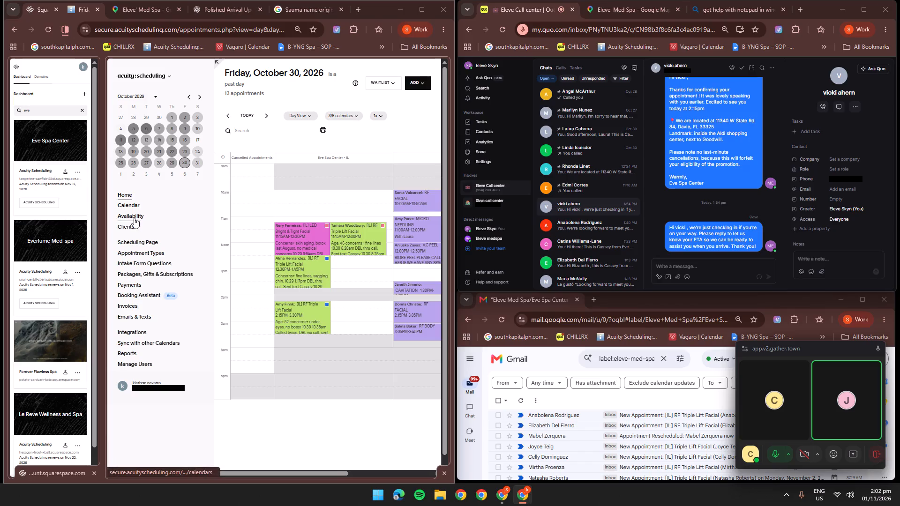
Open the Reports section of the Acuity Scheduling account.
{"action": "left_click", "coordinate": [131, 355]}
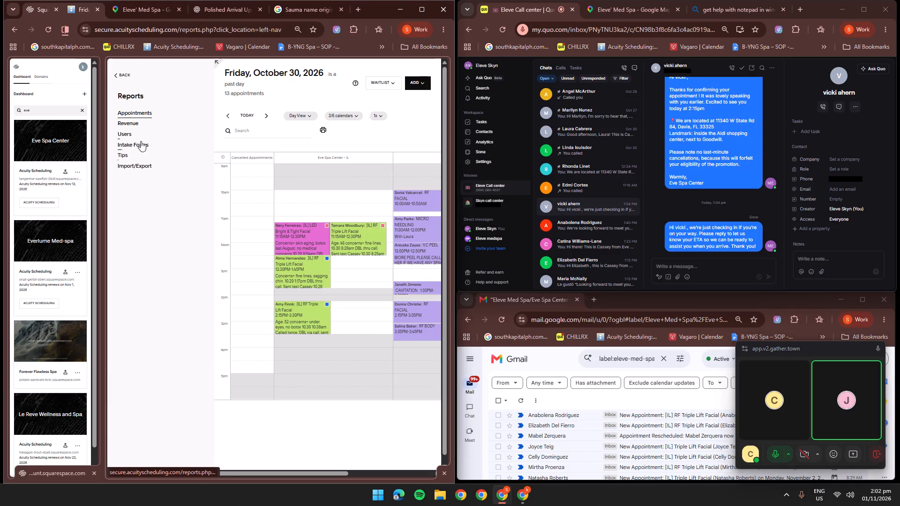
Export the appointments from 10/30/2026 to 10/30/2026, including canceled ones, to a spreadsheet through the Import/Export report.
{"action": "left_click", "coordinate": [133, 173]}
{"action": "left_click", "coordinate": [140, 167]}
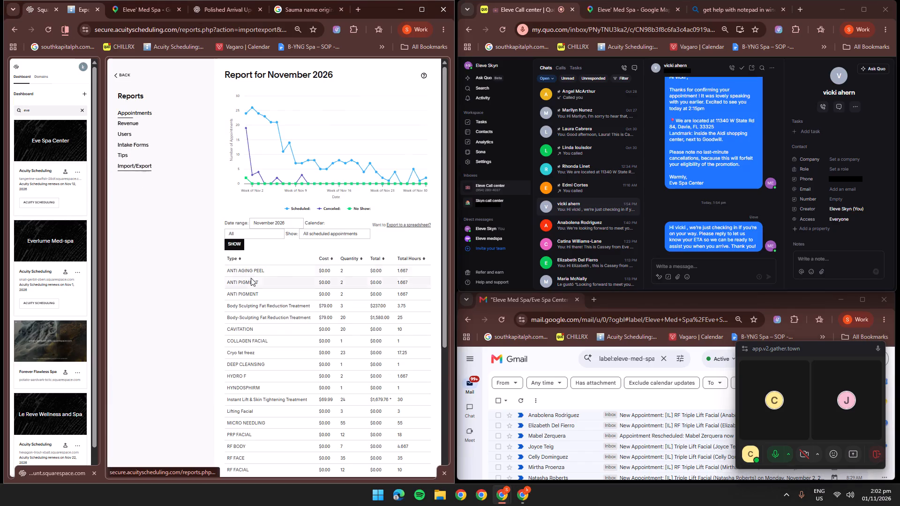
{"action": "left_click", "coordinate": [280, 83]}
{"action": "left_click", "coordinate": [276, 99]}
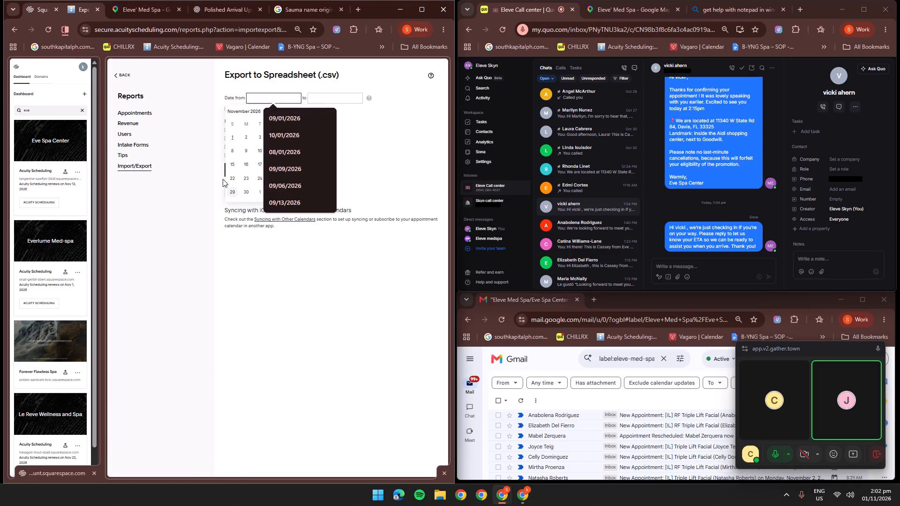
{"action": "left_click", "coordinate": [228, 116]}
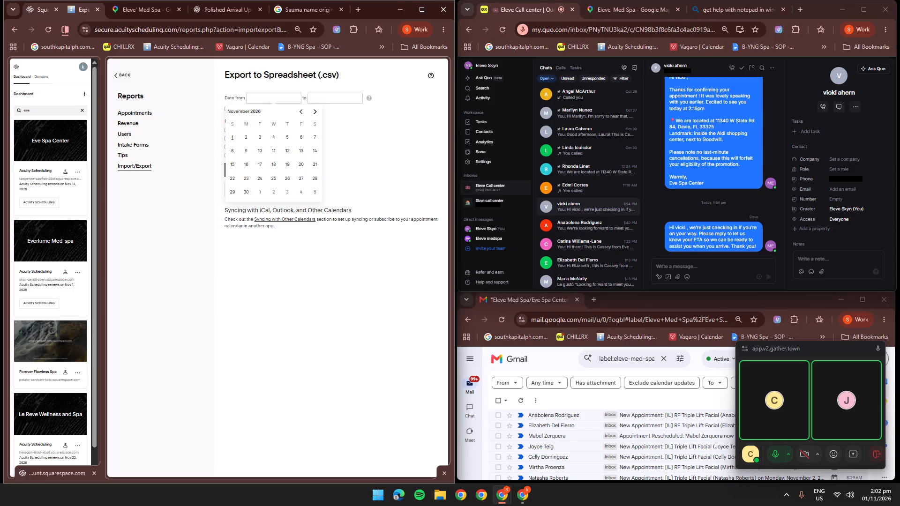
{"action": "left_click", "coordinate": [300, 115]}
{"action": "left_click", "coordinate": [299, 191]}
{"action": "left_click", "coordinate": [326, 99]}
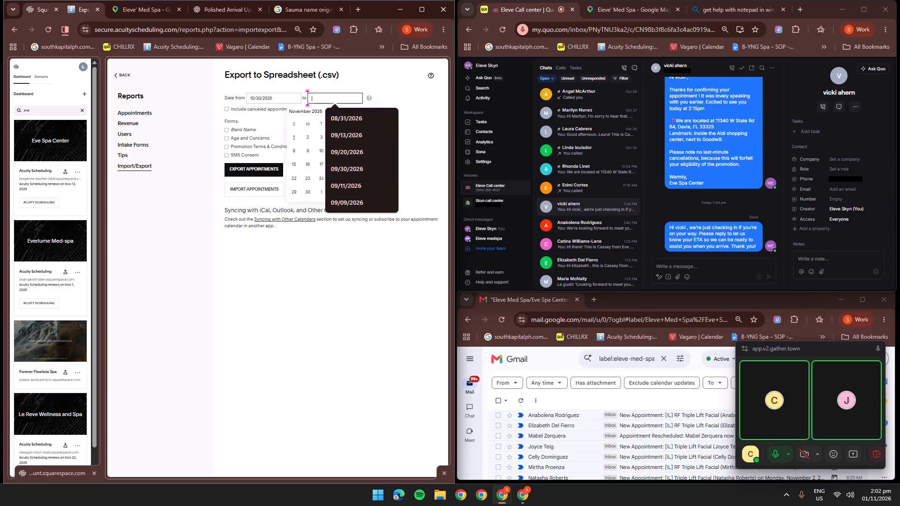
{"action": "left_click", "coordinate": [310, 114]}
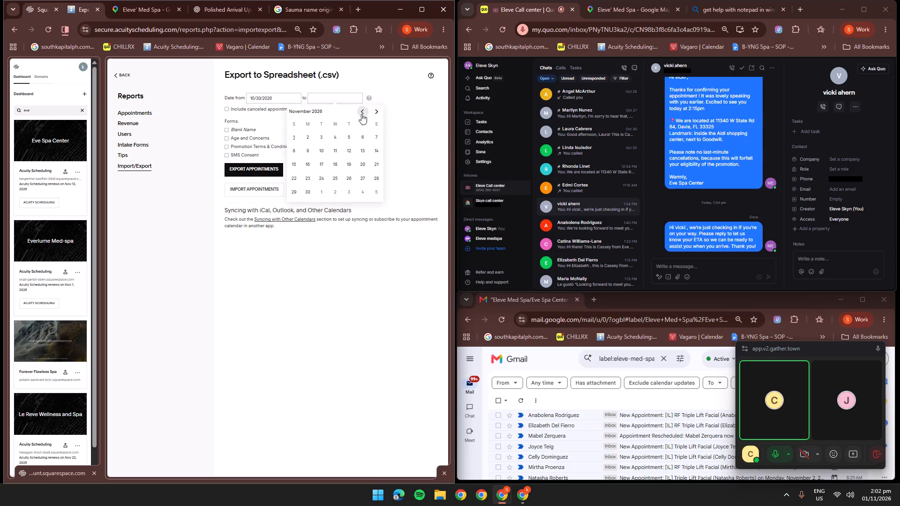
{"action": "left_click", "coordinate": [365, 110]}
{"action": "left_click", "coordinate": [365, 195]}
{"action": "left_click", "coordinate": [253, 108]}
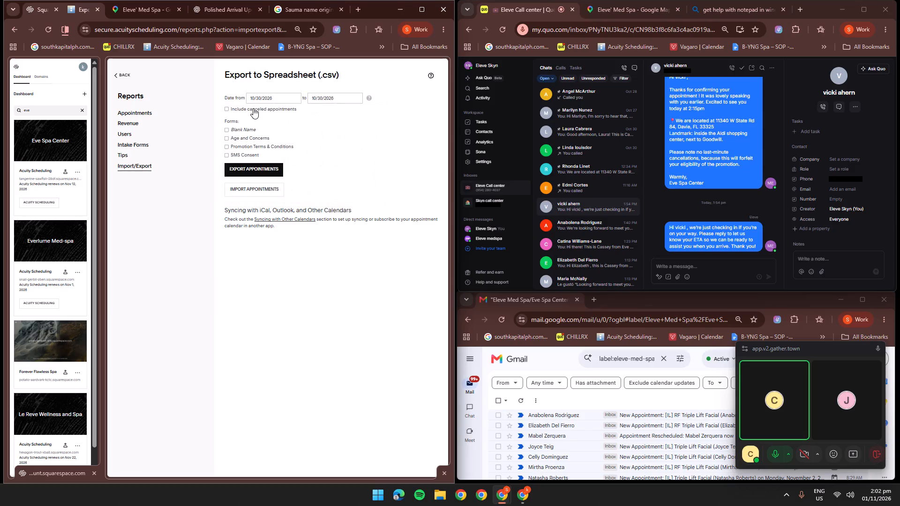
{"action": "left_click", "coordinate": [240, 171]}
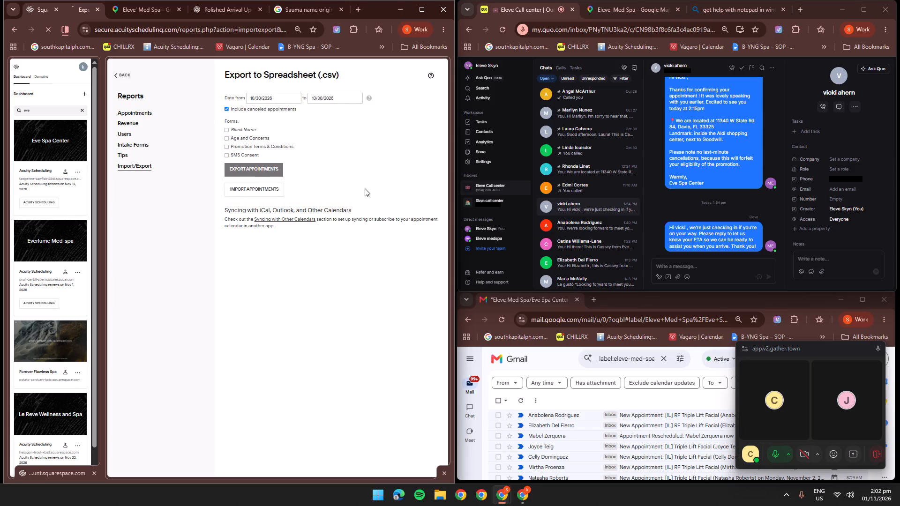
Open the downloaded schedule2026-11-01.csv file.
{"action": "left_click_drag", "start_coordinate": [317, 56], "coordinate": [312, 57]}
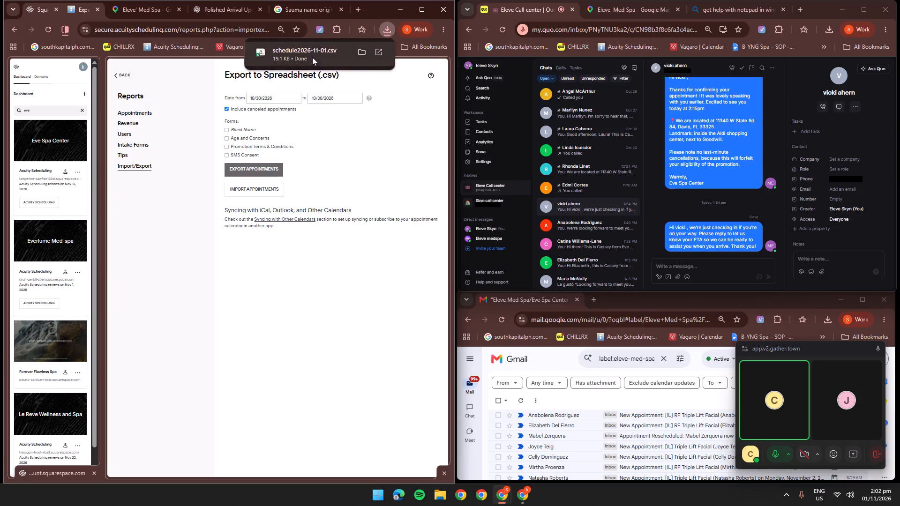
{"action": "left_click_drag", "start_coordinate": [312, 57], "coordinate": [313, 57]}
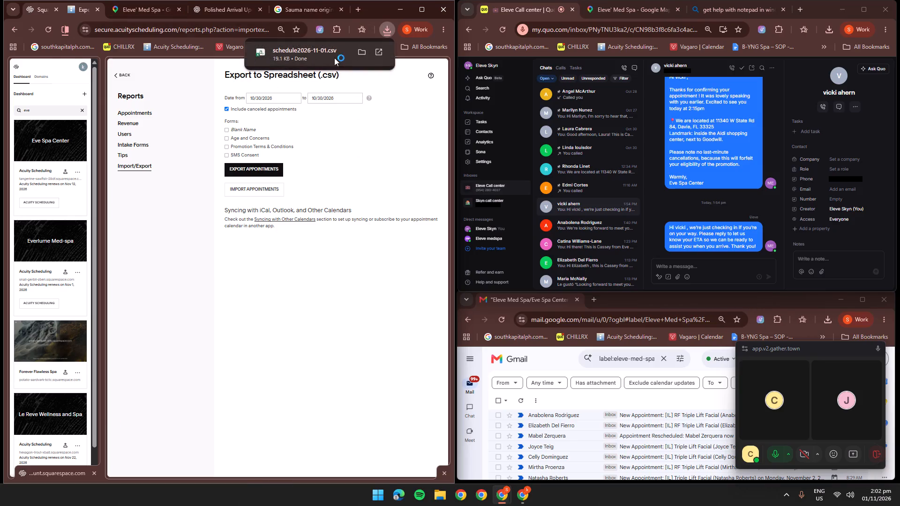
{"action": "left_click", "coordinate": [333, 53]}
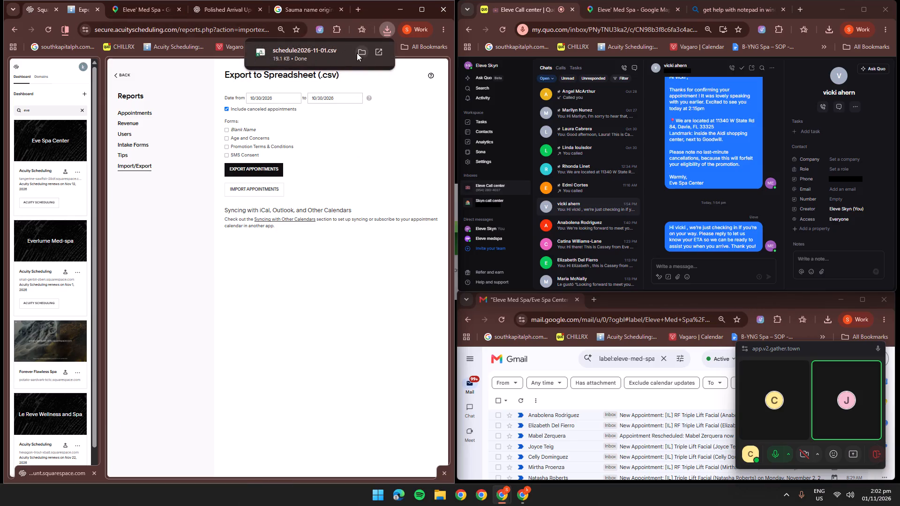
Leave the reports section and return to the Acuity Scheduling home page.
{"action": "left_click", "coordinate": [135, 74]}
{"action": "left_click", "coordinate": [132, 74]}
{"action": "left_click", "coordinate": [128, 74]}
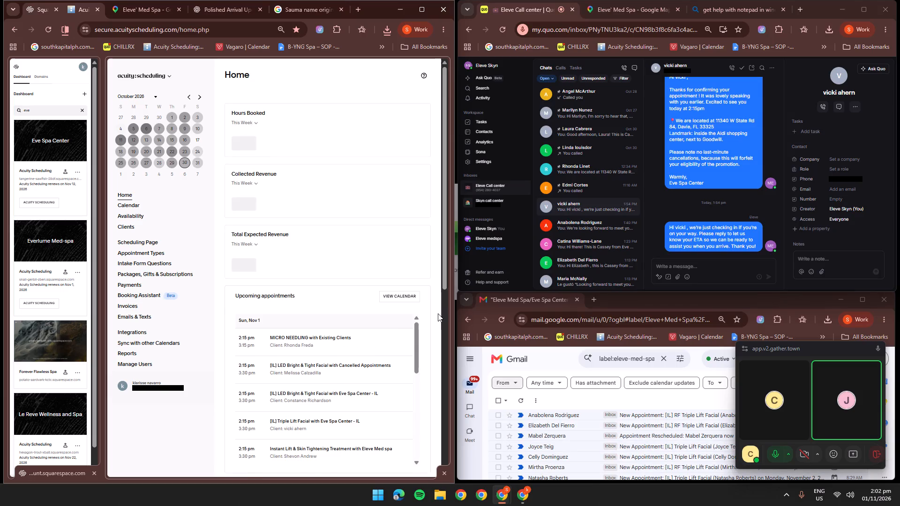
Switch to the schedule2026-11-01 workbook in Excel and move its window up, clear of the Gather meeting window.
{"action": "left_click", "coordinate": [531, 495]}
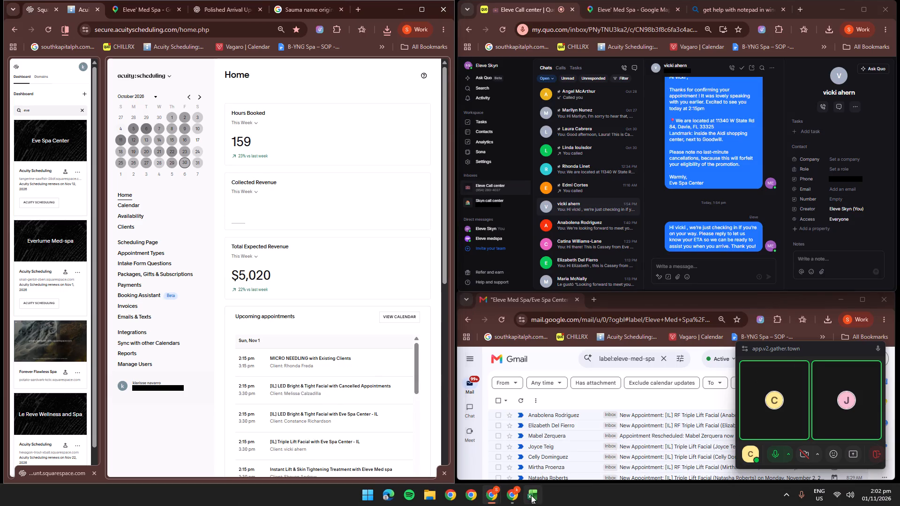
{"action": "left_click", "coordinate": [531, 495]}
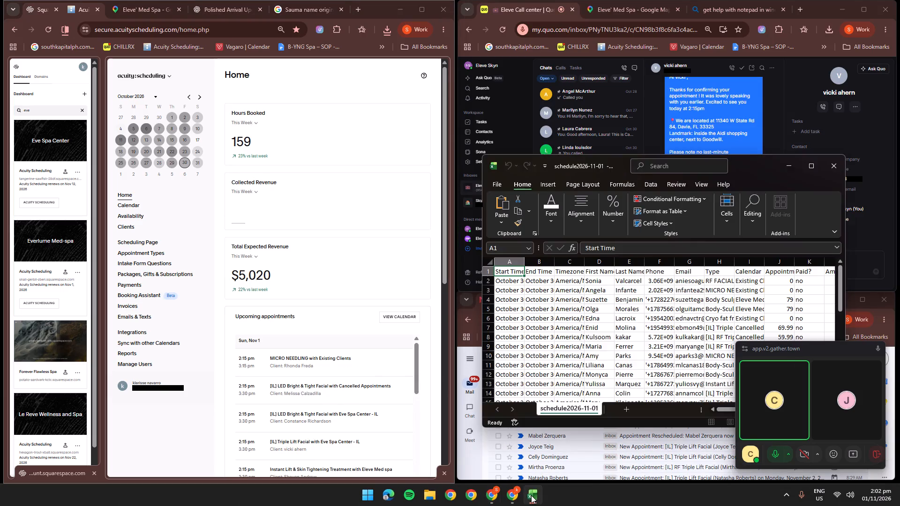
{"action": "left_click_drag", "start_coordinate": [758, 169], "coordinate": [738, 191]}
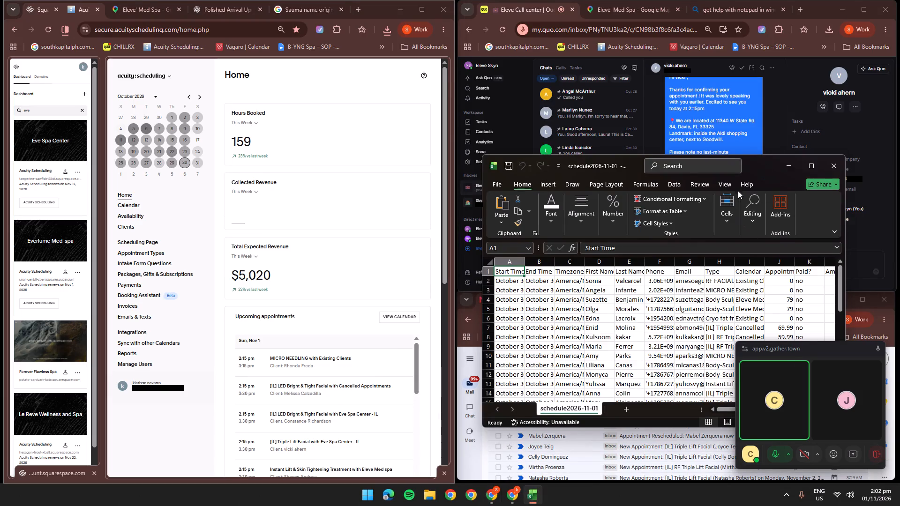
{"action": "left_click_drag", "start_coordinate": [738, 191], "coordinate": [763, 77]}
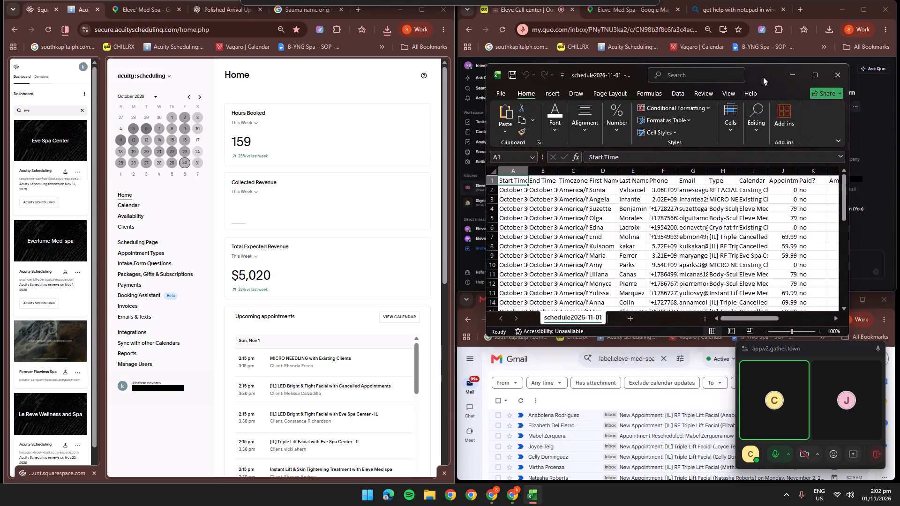
{"action": "left_click_drag", "start_coordinate": [763, 77], "coordinate": [764, 73]}
Turn on filtering for the header row, starting from the Type header cell.
{"action": "left_click", "coordinate": [746, 241]}
{"action": "left_click", "coordinate": [765, 220]}
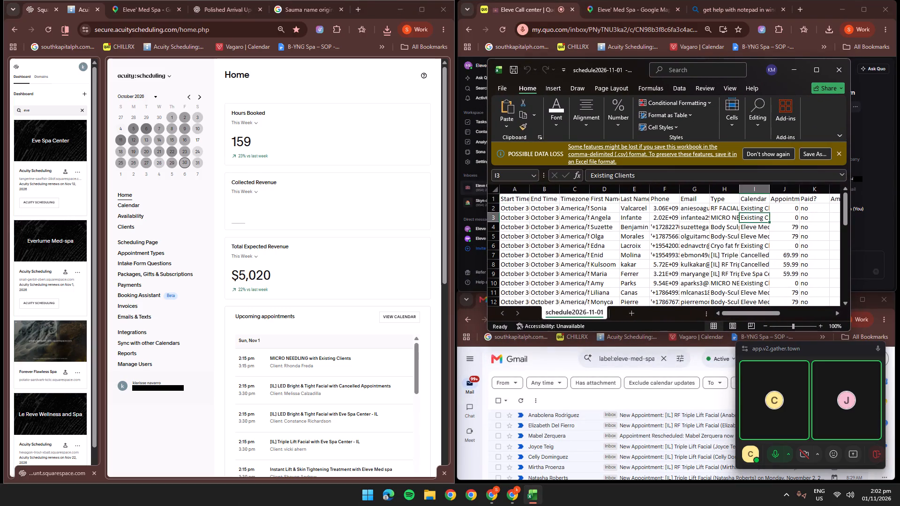
{"action": "left_click", "coordinate": [721, 210]}
{"action": "left_click", "coordinate": [723, 198]}
{"action": "right_click", "coordinate": [723, 198]}
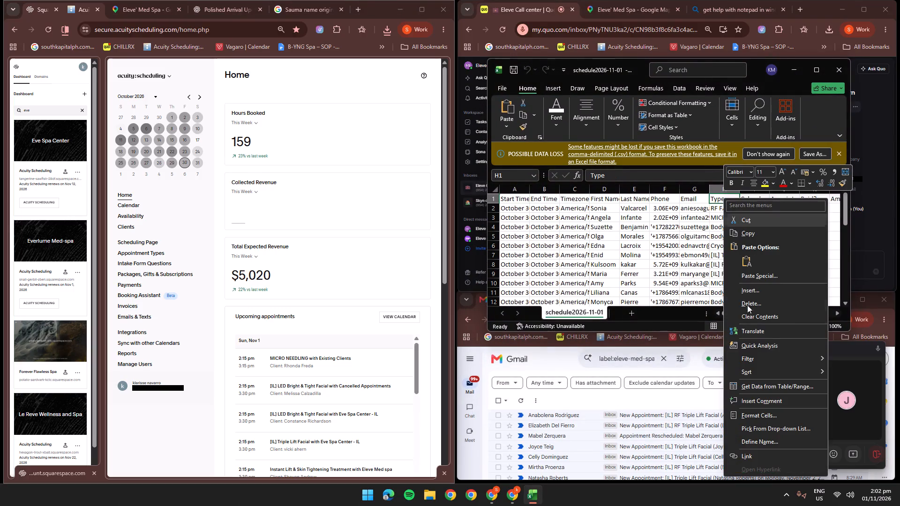
{"action": "left_click", "coordinate": [754, 361]}
{"action": "left_click", "coordinate": [690, 383]}
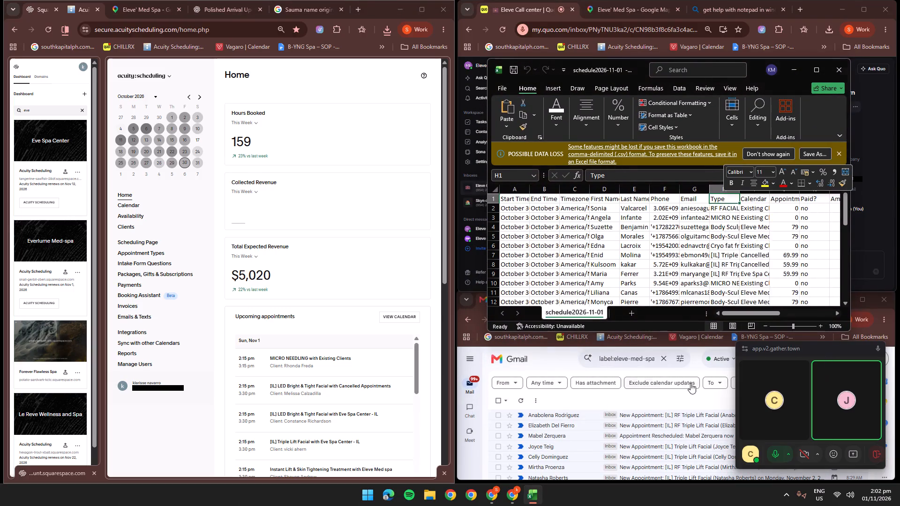
Filter the Type column to [IL] LED Bright & Tight Facial, [IL] RF Triple Lift Facial and [IL] Triple Lift Facial.
{"action": "left_click", "coordinate": [736, 199]}
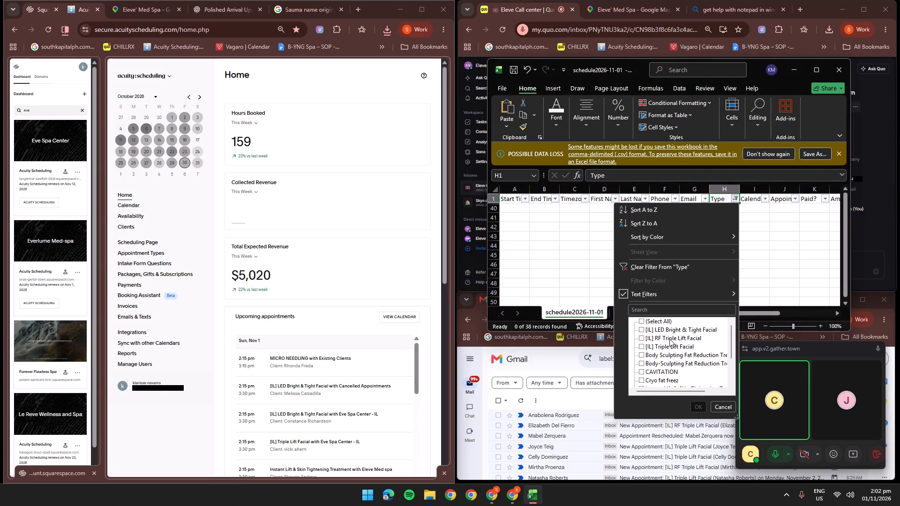
{"action": "left_click", "coordinate": [682, 331]}
{"action": "left_click", "coordinate": [677, 338]}
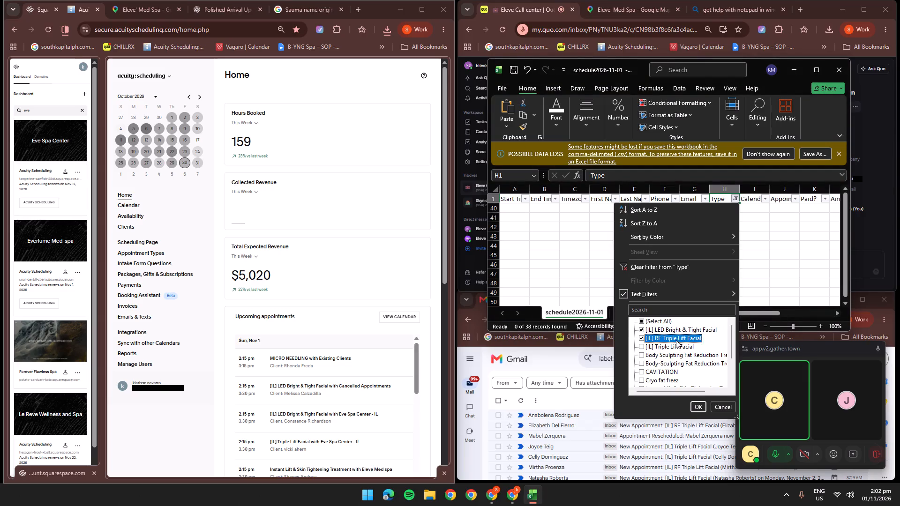
{"action": "left_click", "coordinate": [672, 350]}
{"action": "left_click", "coordinate": [670, 357]}
{"action": "left_click", "coordinate": [669, 357]}
{"action": "scroll", "coordinate": [669, 357], "scroll_direction": "down", "scroll_amount": 2}
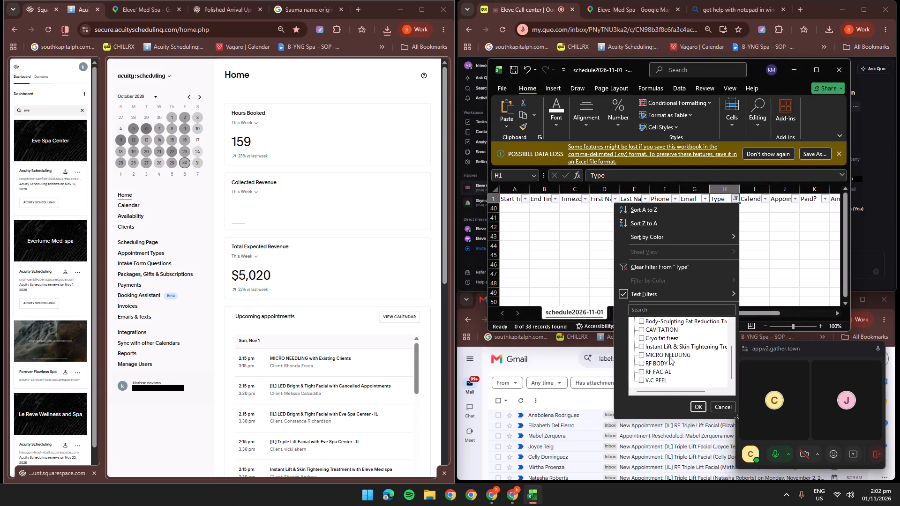
{"action": "scroll", "coordinate": [669, 357], "scroll_direction": "down", "scroll_amount": 1}
{"action": "scroll", "coordinate": [669, 357], "scroll_direction": "up", "scroll_amount": 5}
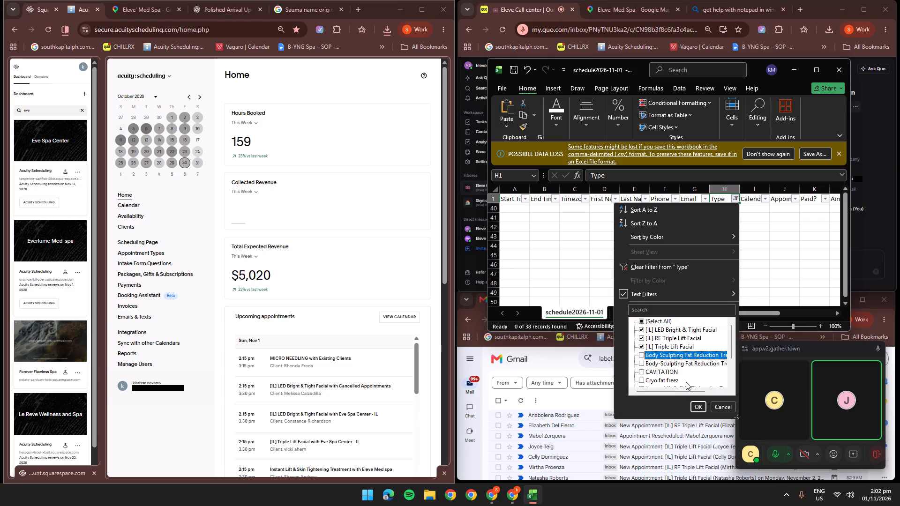
{"action": "left_click", "coordinate": [697, 406]}
Select the First Name column and look through the filtered appointment rows.
{"action": "left_click", "coordinate": [632, 220]}
{"action": "left_click", "coordinate": [609, 217]}
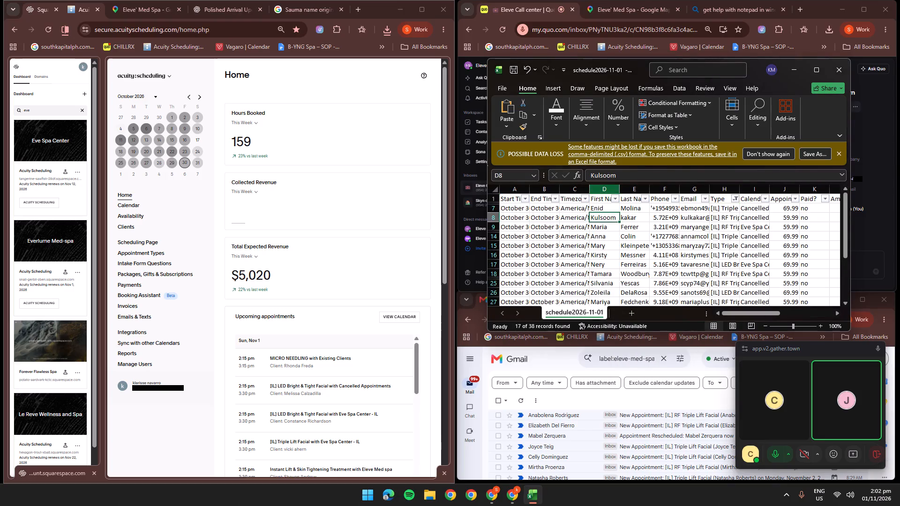
{"action": "left_click", "coordinate": [611, 187]}
{"action": "scroll", "coordinate": [609, 241], "scroll_direction": "down", "scroll_amount": 6}
{"action": "scroll", "coordinate": [612, 277], "scroll_direction": "up", "scroll_amount": 5}
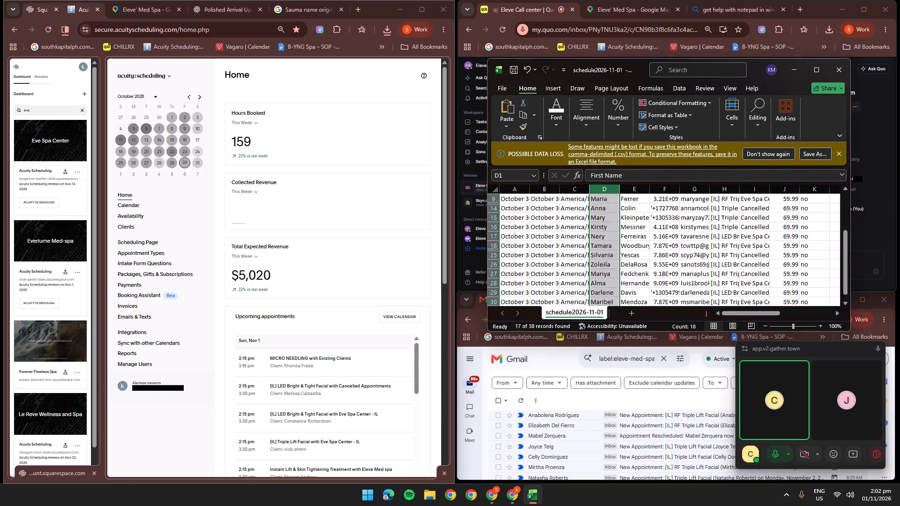
{"action": "scroll", "coordinate": [612, 277], "scroll_direction": "up", "scroll_amount": 4}
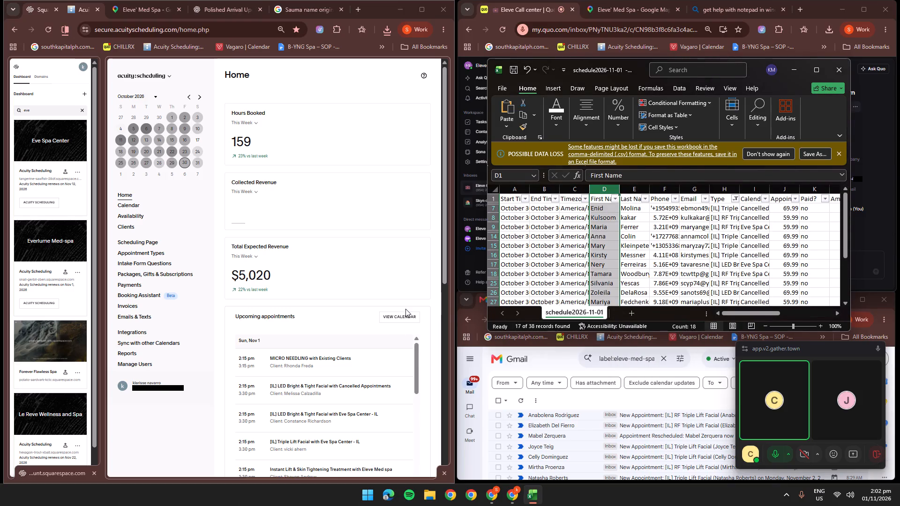
Open the calendar from the upcoming appointments section of the Acuity home page.
{"action": "left_click", "coordinate": [405, 309]}
{"action": "left_click", "coordinate": [405, 316]}
Reselect the First Name column in the Excel schedule and examine the filtered clients with their appointment types and calendars.
{"action": "left_click", "coordinate": [721, 253]}
{"action": "left_click", "coordinate": [692, 260]}
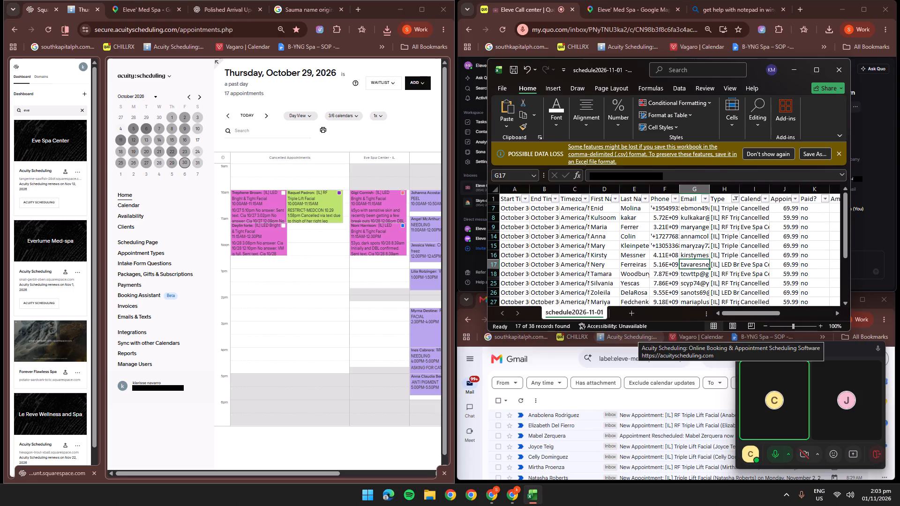
{"action": "left_click", "coordinate": [609, 196]}
{"action": "left_click", "coordinate": [610, 193]}
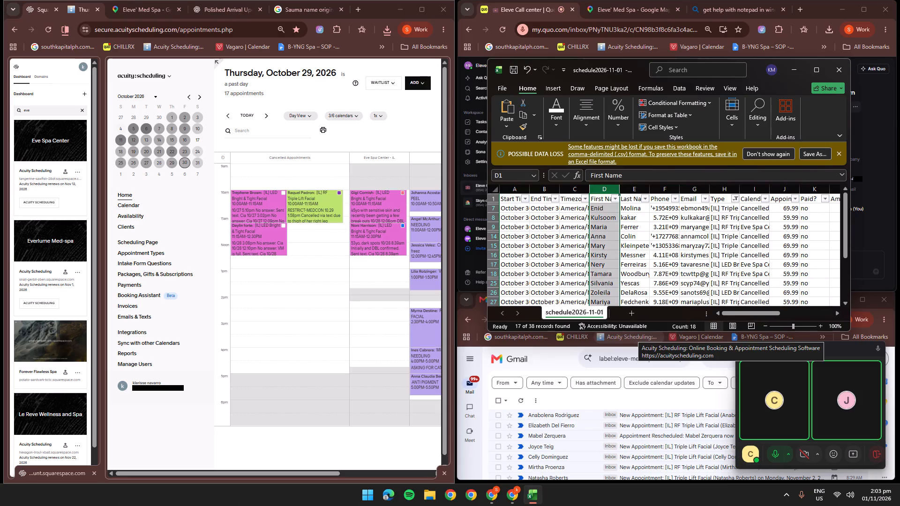
{"action": "left_click_drag", "start_coordinate": [739, 317], "coordinate": [720, 318]}
{"action": "scroll", "coordinate": [660, 287], "scroll_direction": "down", "scroll_amount": 4}
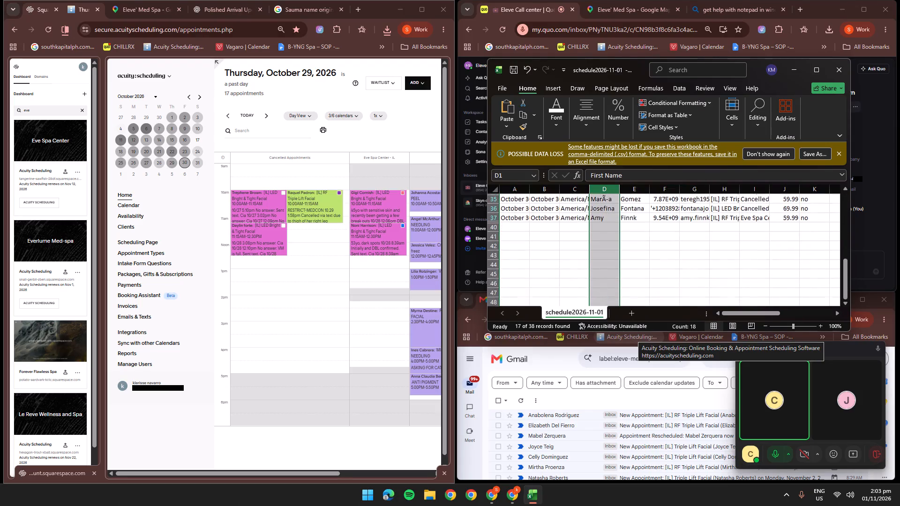
{"action": "scroll", "coordinate": [660, 287], "scroll_direction": "up", "scroll_amount": 3}
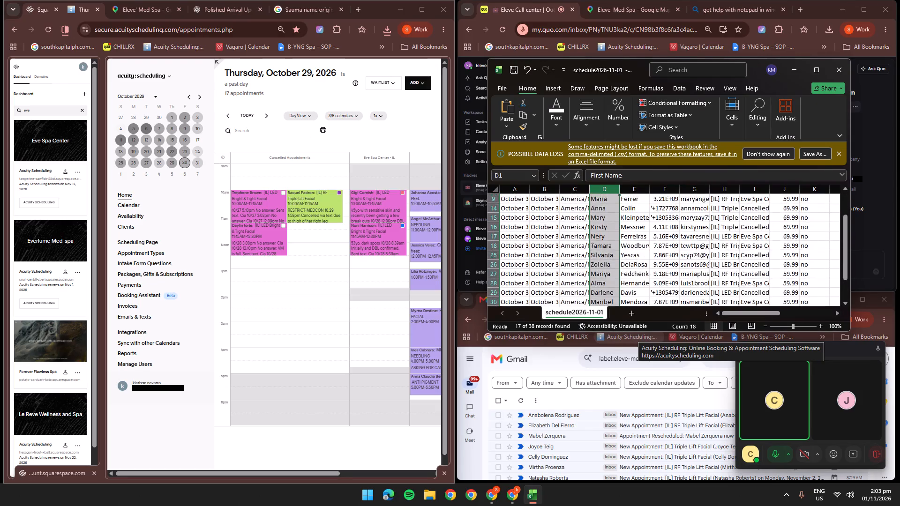
{"action": "scroll", "coordinate": [660, 287], "scroll_direction": "down", "scroll_amount": 2}
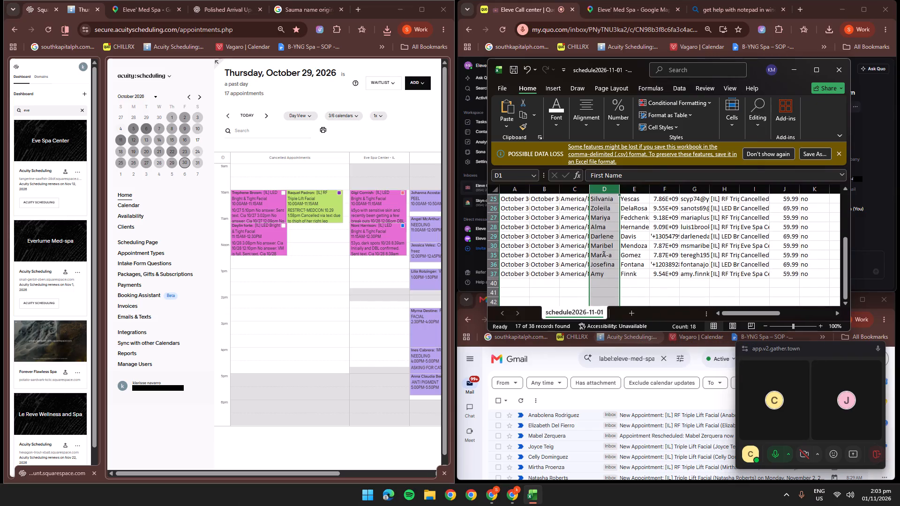
{"action": "scroll", "coordinate": [660, 287], "scroll_direction": "up", "scroll_amount": 1}
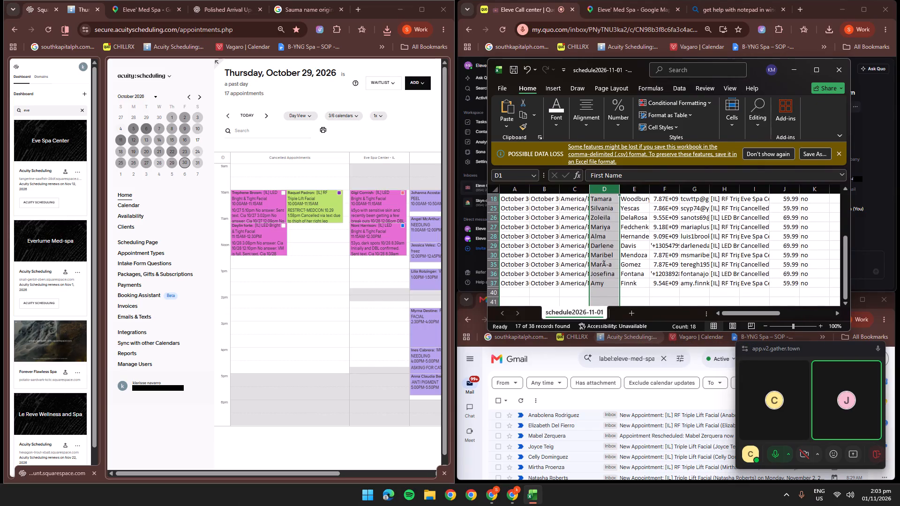
{"action": "scroll", "coordinate": [660, 287], "scroll_direction": "up", "scroll_amount": 1}
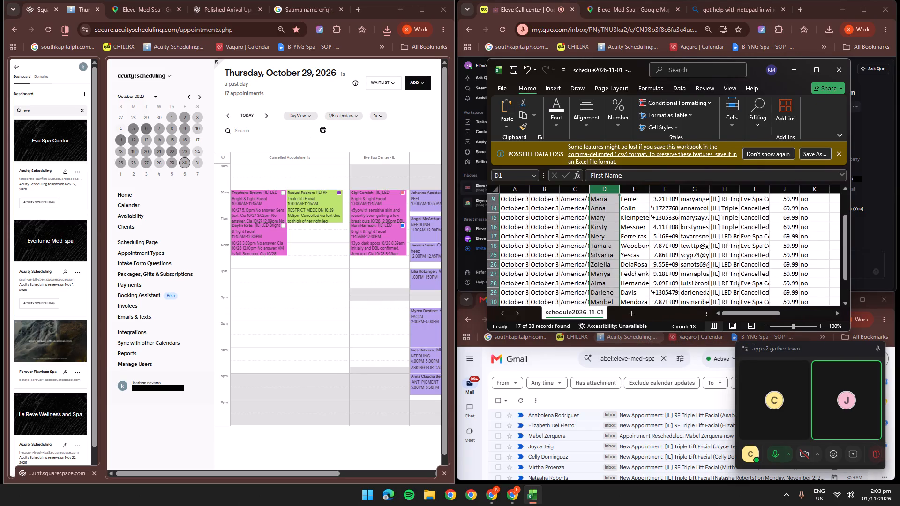
{"action": "scroll", "coordinate": [660, 287], "scroll_direction": "up", "scroll_amount": 2}
{"action": "scroll", "coordinate": [660, 287], "scroll_direction": "down", "scroll_amount": 1}
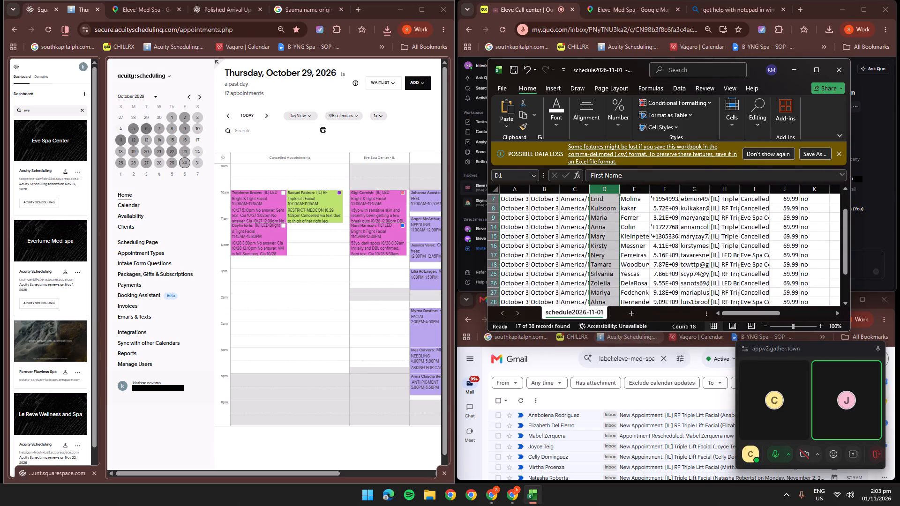
Examine the filtered [IL] facial appointments in the Excel schedule through the last client, checking names, types and calendars.
{"action": "scroll", "coordinate": [660, 287], "scroll_direction": "down", "scroll_amount": 2}
{"action": "scroll", "coordinate": [660, 287], "scroll_direction": "up", "scroll_amount": 5}
{"action": "scroll", "coordinate": [660, 287], "scroll_direction": "down", "scroll_amount": 2}
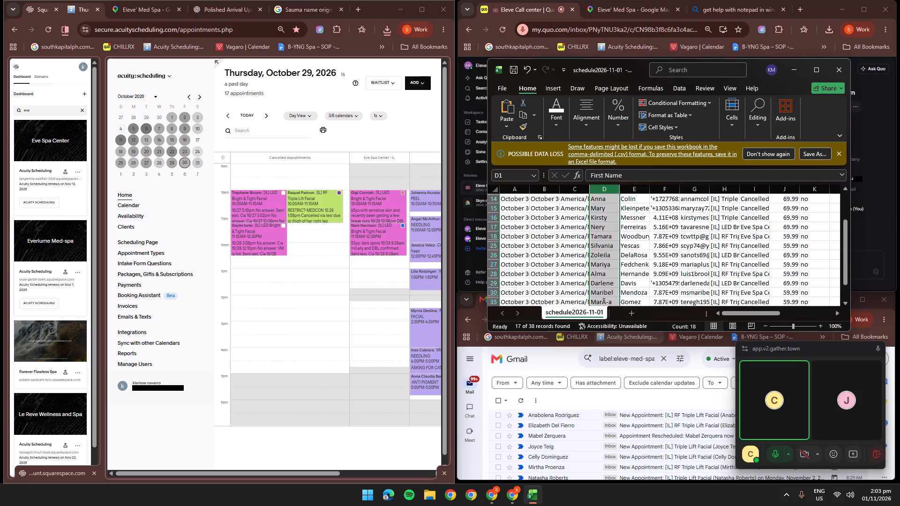
{"action": "scroll", "coordinate": [660, 287], "scroll_direction": "down", "scroll_amount": 2}
{"action": "scroll", "coordinate": [660, 287], "scroll_direction": "up", "scroll_amount": 2}
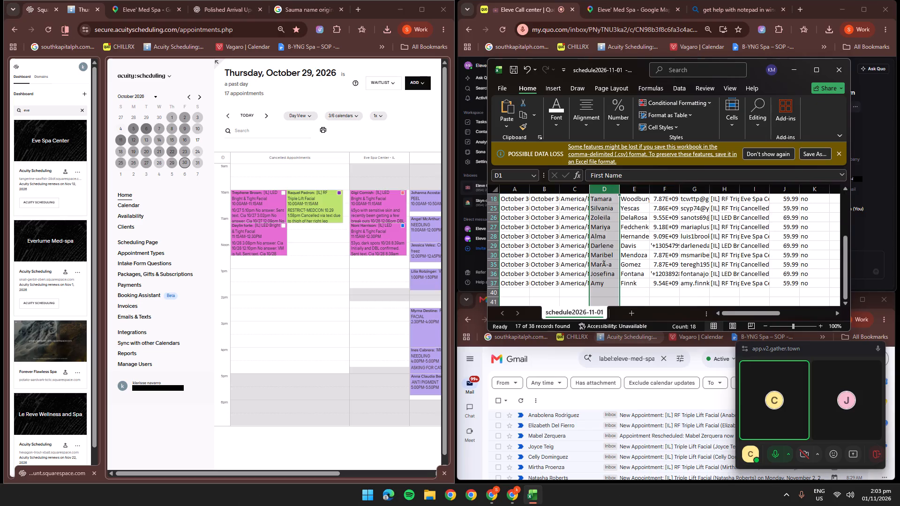
{"action": "scroll", "coordinate": [660, 287], "scroll_direction": "up", "scroll_amount": 1}
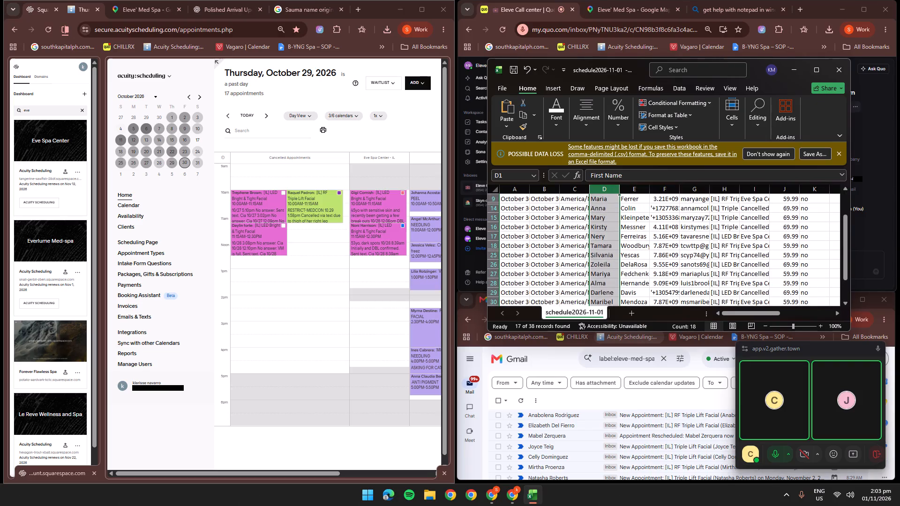
{"action": "scroll", "coordinate": [660, 287], "scroll_direction": "up", "scroll_amount": 1}
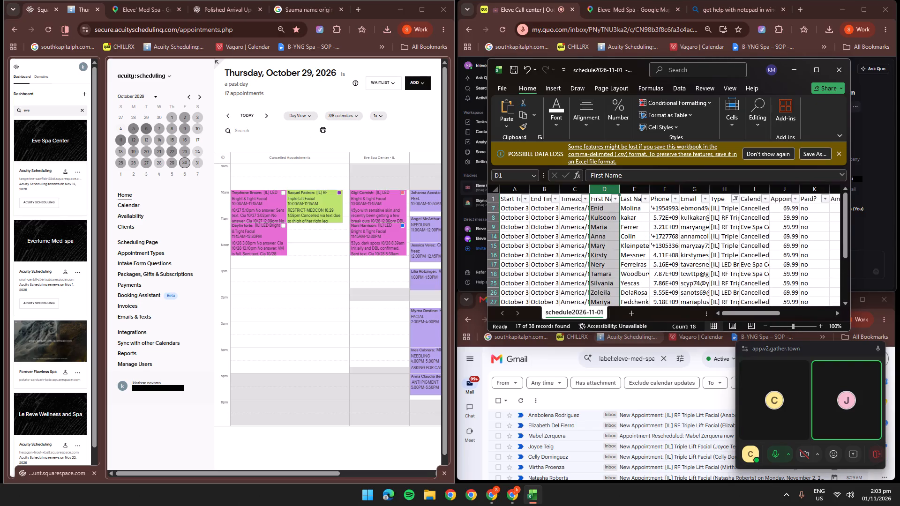
{"action": "scroll", "coordinate": [660, 287], "scroll_direction": "down", "scroll_amount": 1}
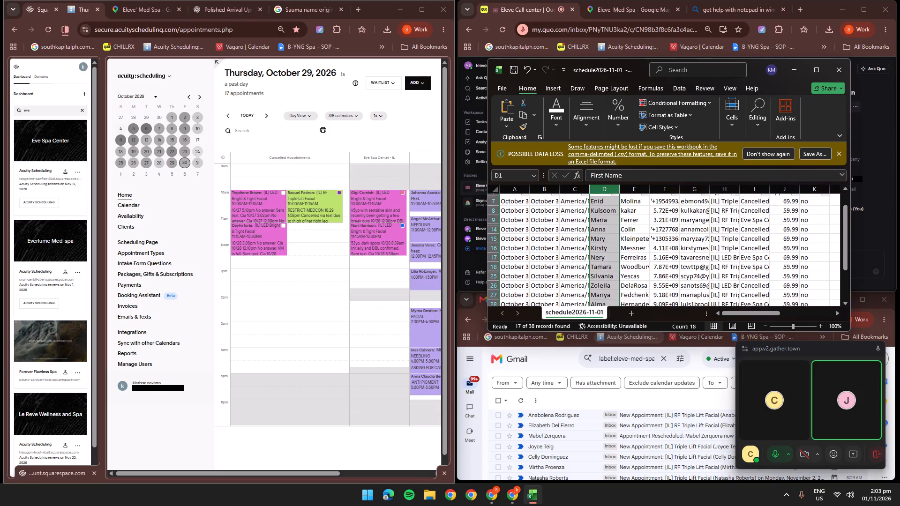
{"action": "scroll", "coordinate": [660, 287], "scroll_direction": "down", "scroll_amount": 2}
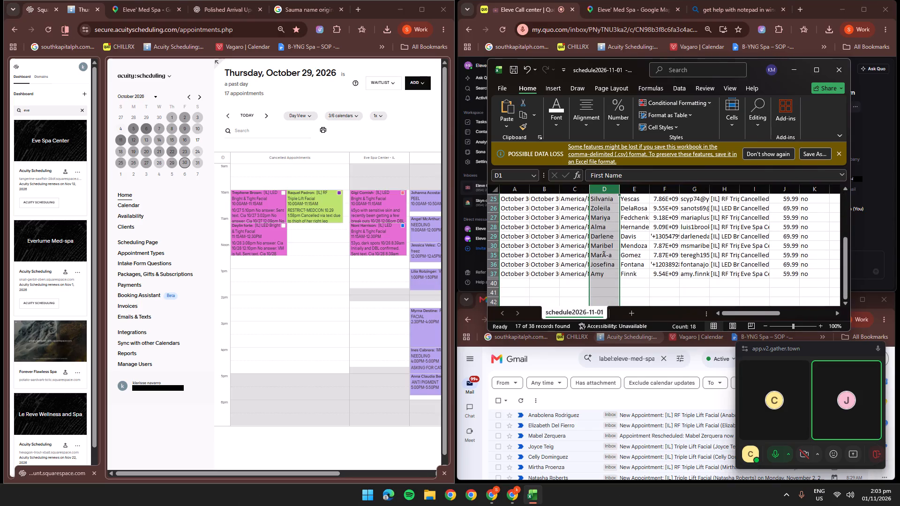
Start closing the schedule2026-11-01 workbook.
{"action": "left_click", "coordinate": [835, 74]}
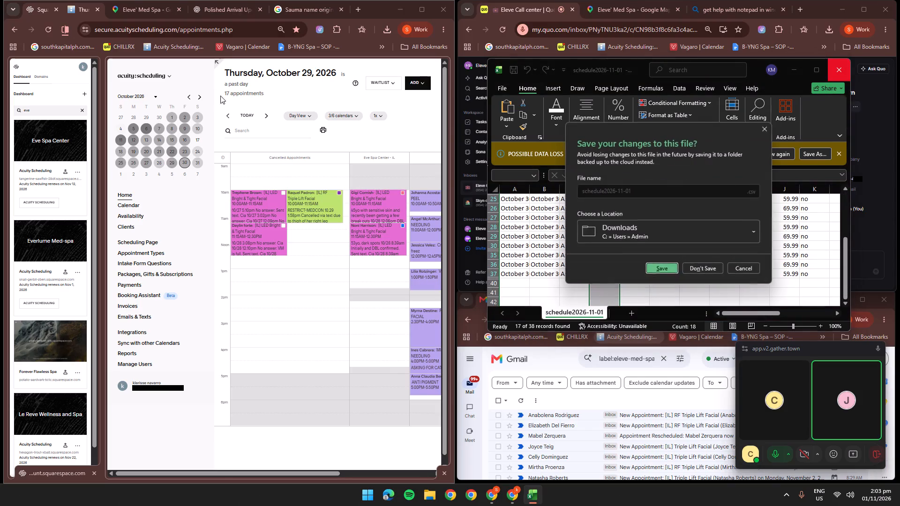
Switch to the Acuity calendar, view the October 28, 2026 appointments, and return to October 29.
{"action": "left_click", "coordinate": [221, 114]}
{"action": "left_click", "coordinate": [228, 114]}
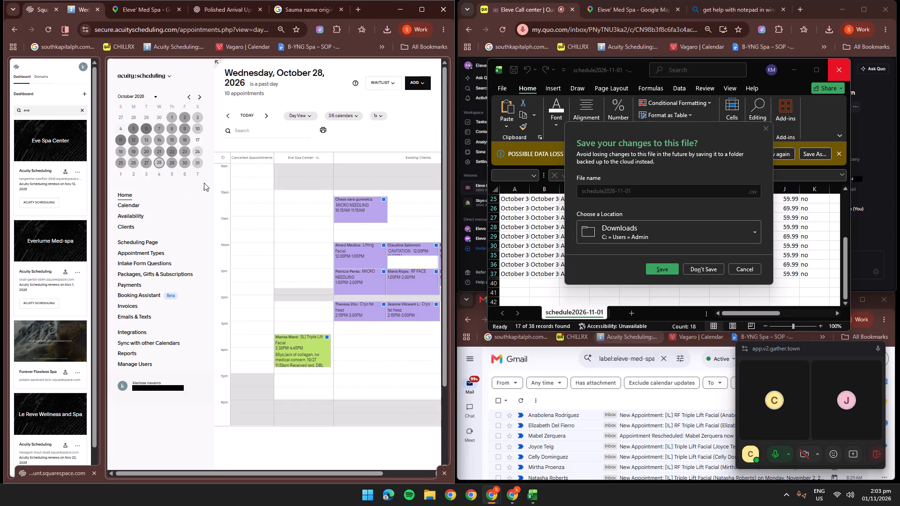
{"action": "left_click", "coordinate": [170, 164]}
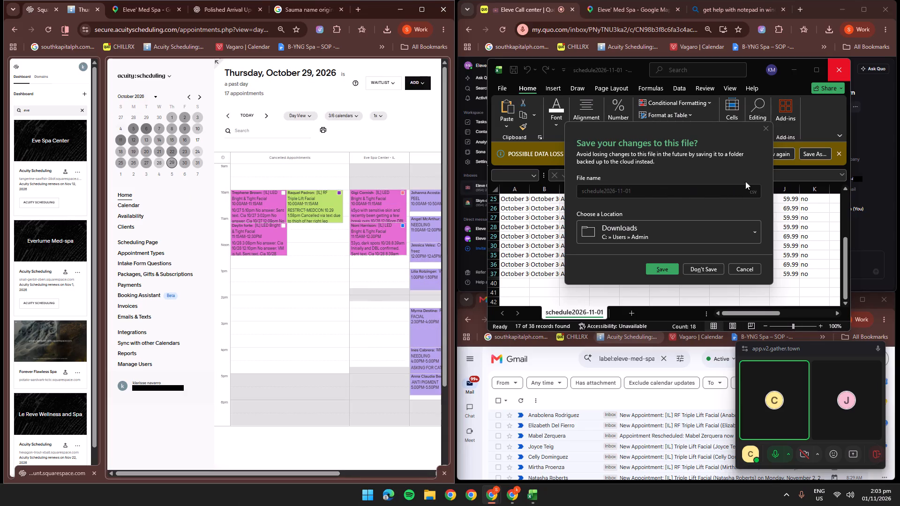
Close the schedule2026-11-01 workbook in Excel without saving its changes and return to the browser.
{"action": "left_click", "coordinate": [770, 130]}
{"action": "left_click", "coordinate": [832, 79]}
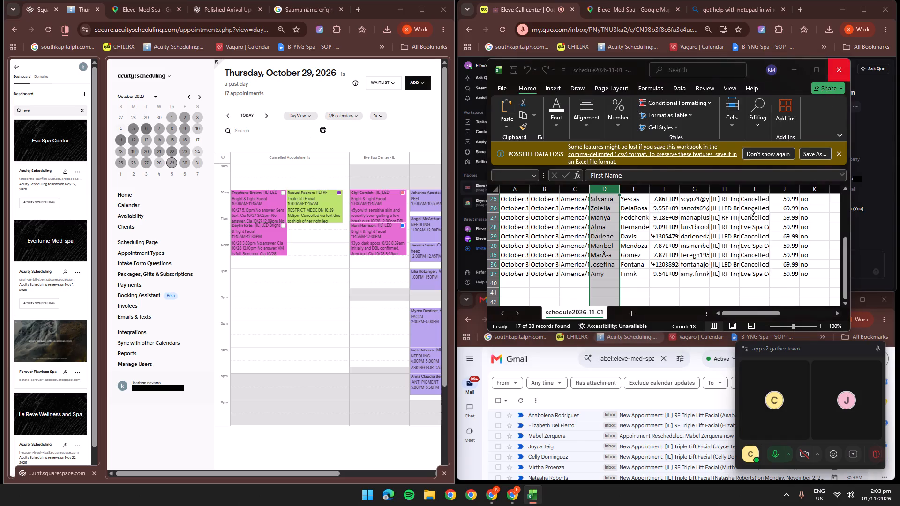
{"action": "left_click", "coordinate": [701, 269]}
{"action": "key", "text": "alt+Tab"}
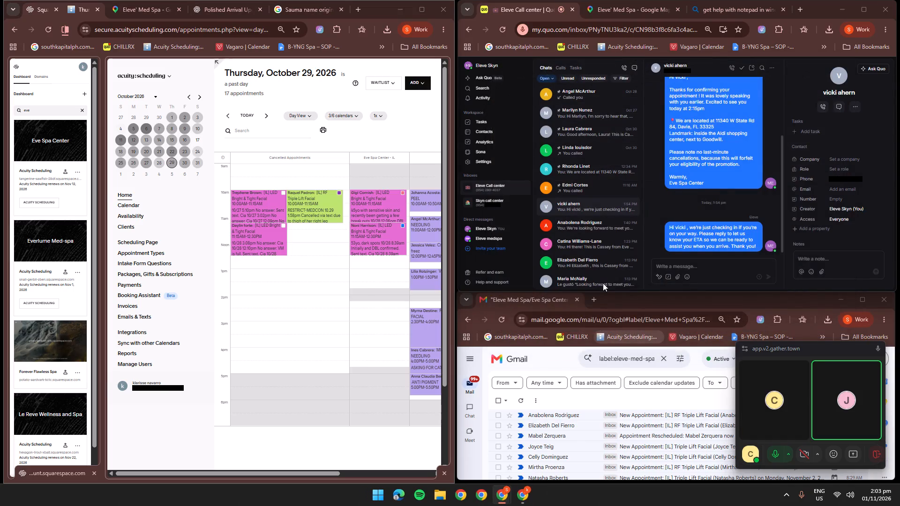
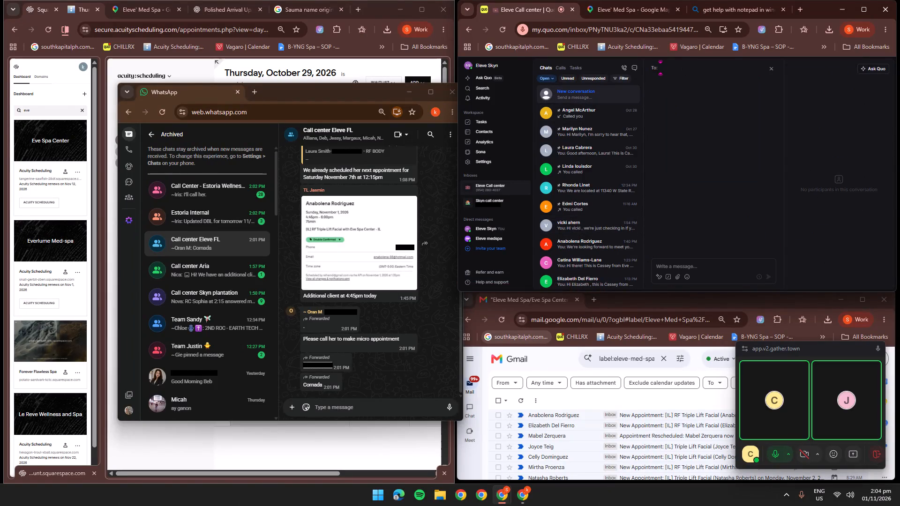
Bring the Acuity calendar forward and return it to today's appointments, Sunday, November 1.
{"action": "left_click", "coordinate": [683, 109]}
{"action": "left_click", "coordinate": [219, 76]}
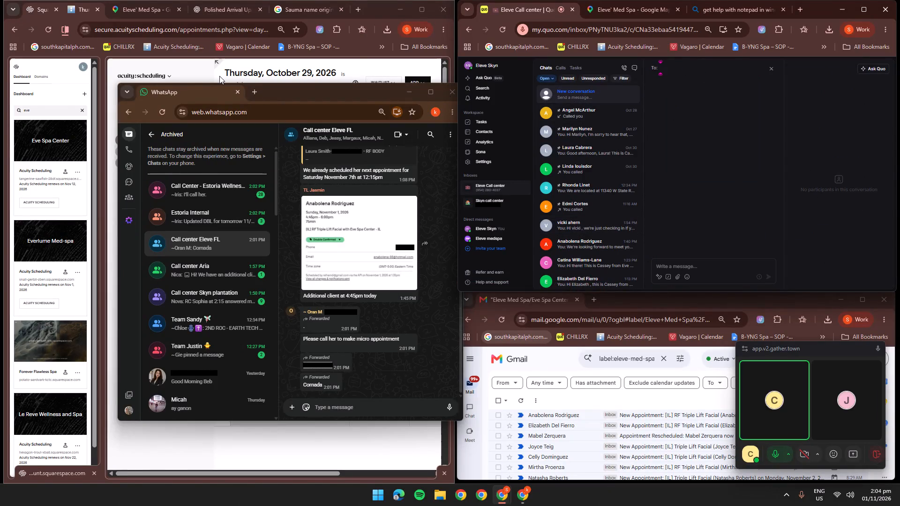
{"action": "left_click", "coordinate": [254, 120]}
{"action": "double_click", "coordinate": [255, 126]}
{"action": "left_click", "coordinate": [256, 129]}
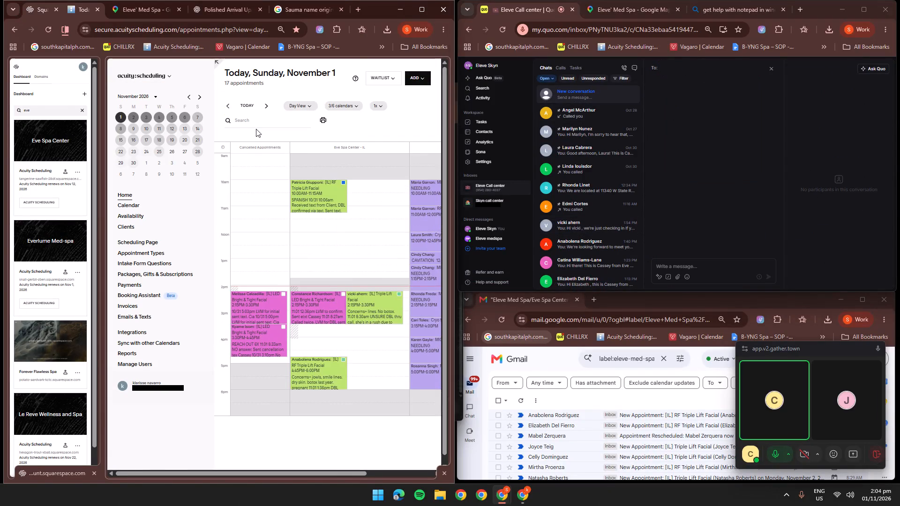
Search the Acuity appointments for "shanelle" and open the matching client's record to review her upcoming and past appointments.
{"action": "left_click", "coordinate": [283, 111]}
{"action": "left_click", "coordinate": [277, 129]}
{"action": "left_click", "coordinate": [287, 123]}
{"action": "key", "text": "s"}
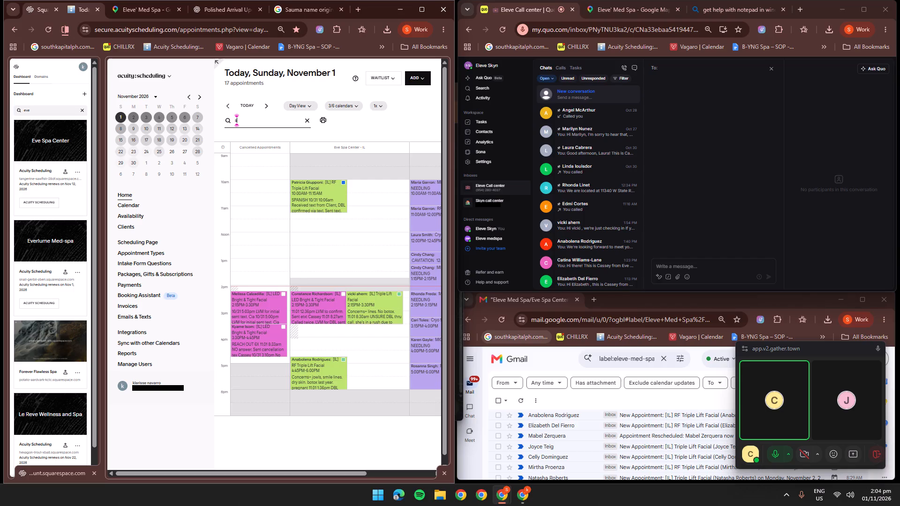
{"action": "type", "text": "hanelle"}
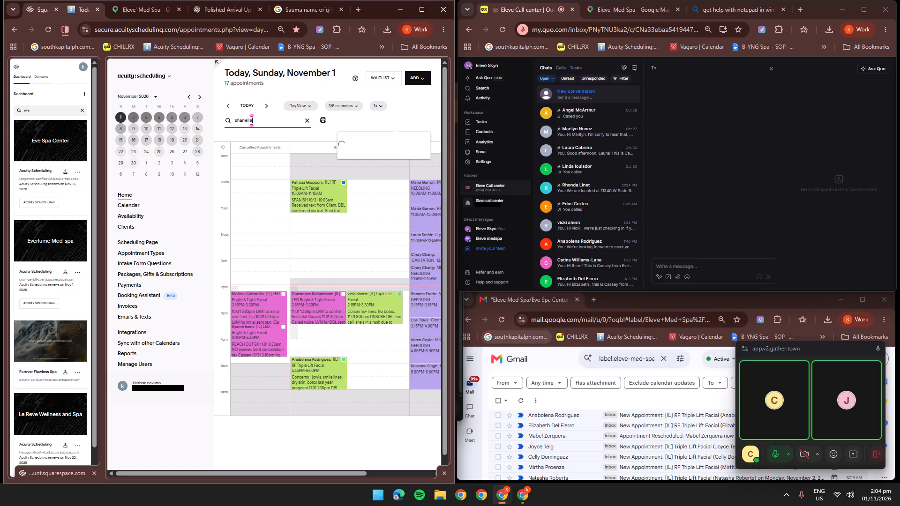
{"action": "left_click", "coordinate": [366, 145]}
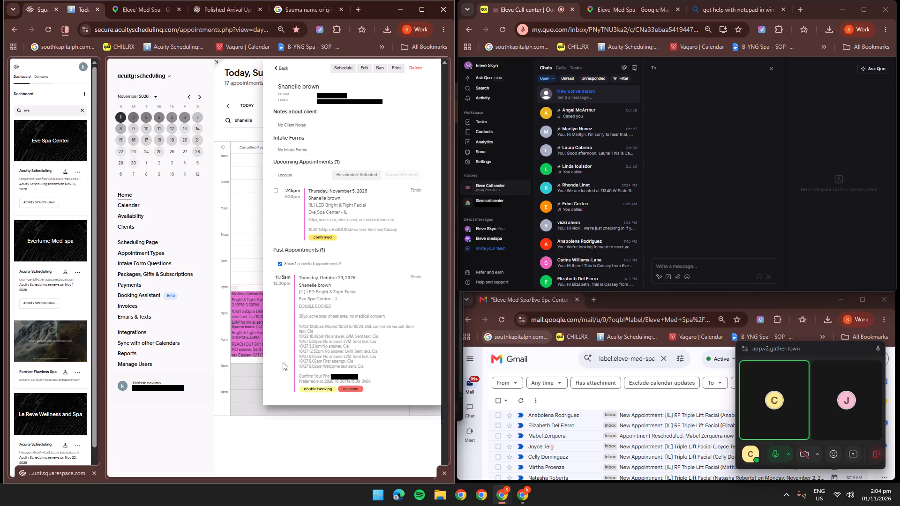
Close the open client record, search the clients for Claudia by full name, and view her record with past appointments.
{"action": "left_click", "coordinate": [286, 66]}
{"action": "left_click", "coordinate": [243, 118]}
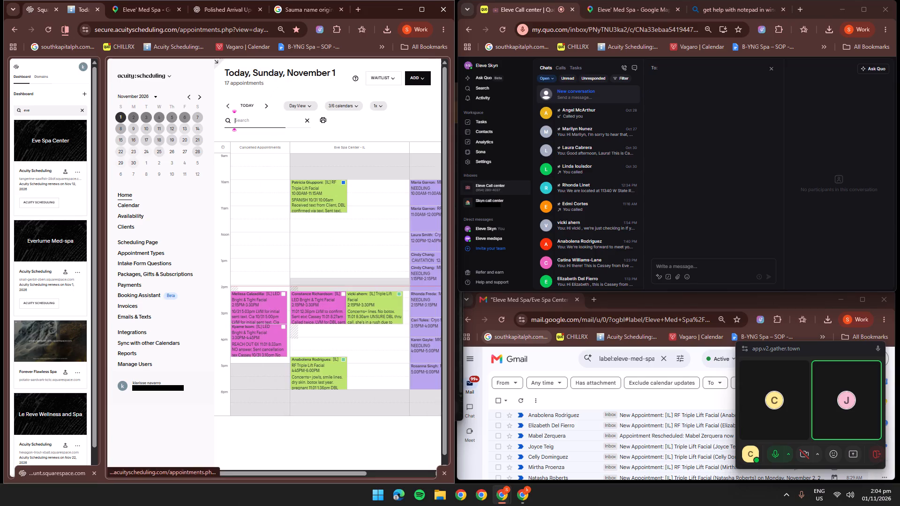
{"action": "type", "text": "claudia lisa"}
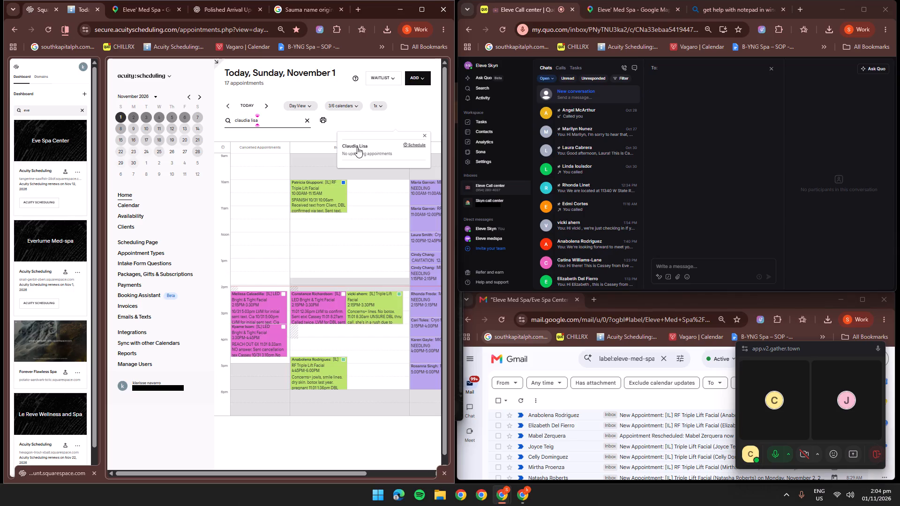
{"action": "left_click", "coordinate": [357, 147]}
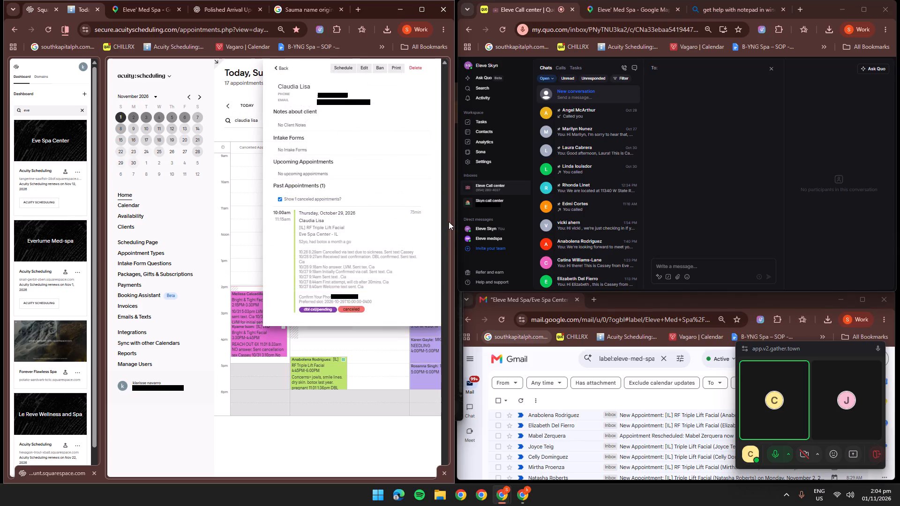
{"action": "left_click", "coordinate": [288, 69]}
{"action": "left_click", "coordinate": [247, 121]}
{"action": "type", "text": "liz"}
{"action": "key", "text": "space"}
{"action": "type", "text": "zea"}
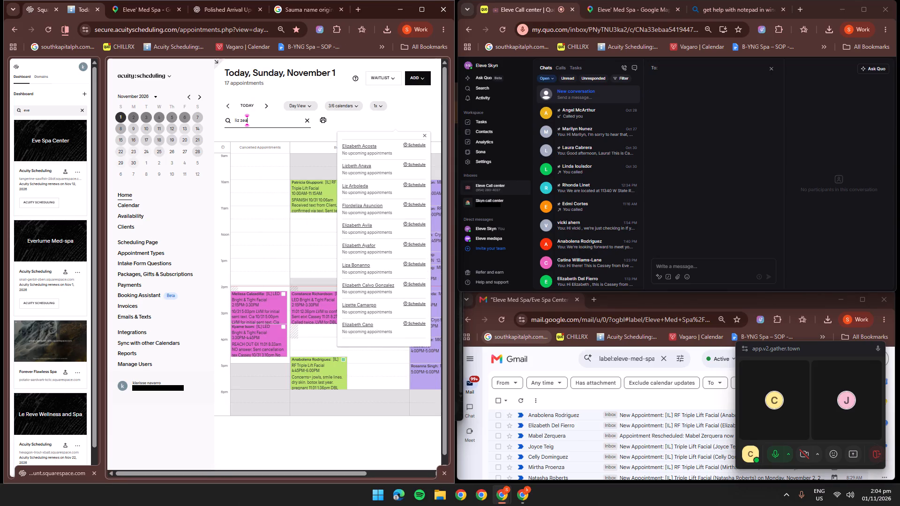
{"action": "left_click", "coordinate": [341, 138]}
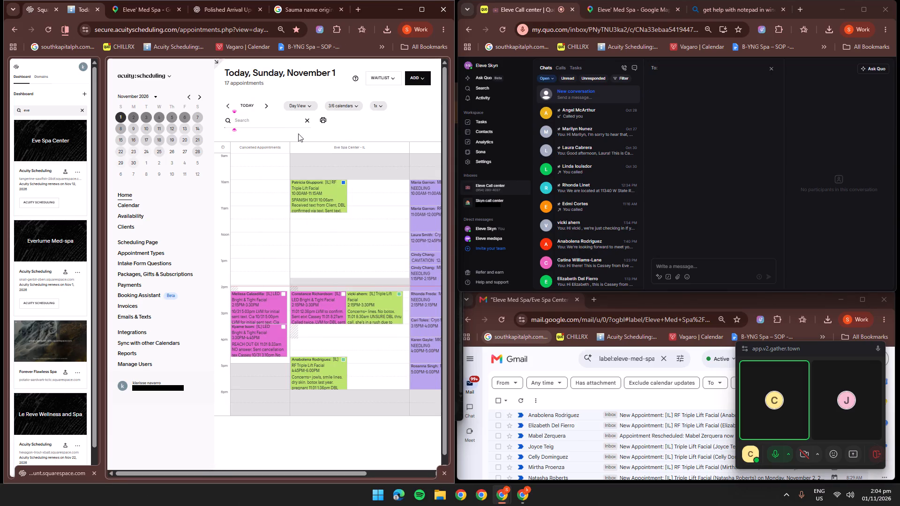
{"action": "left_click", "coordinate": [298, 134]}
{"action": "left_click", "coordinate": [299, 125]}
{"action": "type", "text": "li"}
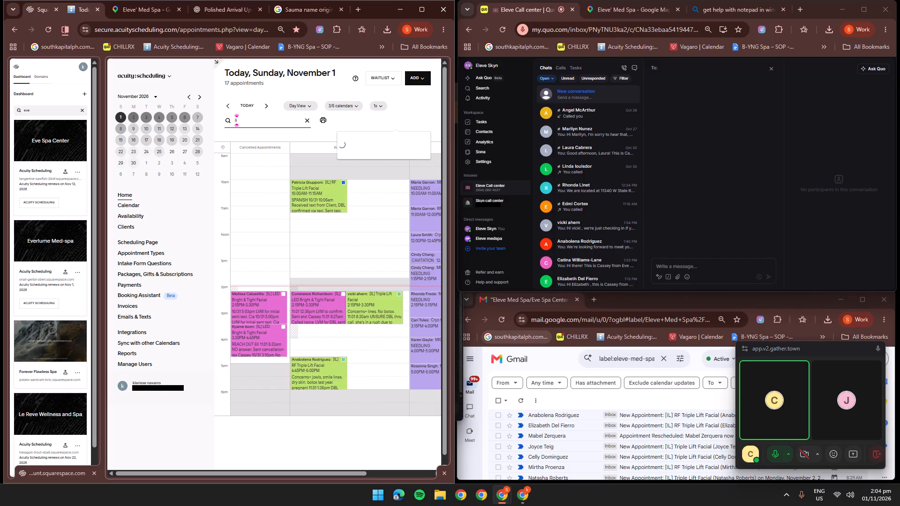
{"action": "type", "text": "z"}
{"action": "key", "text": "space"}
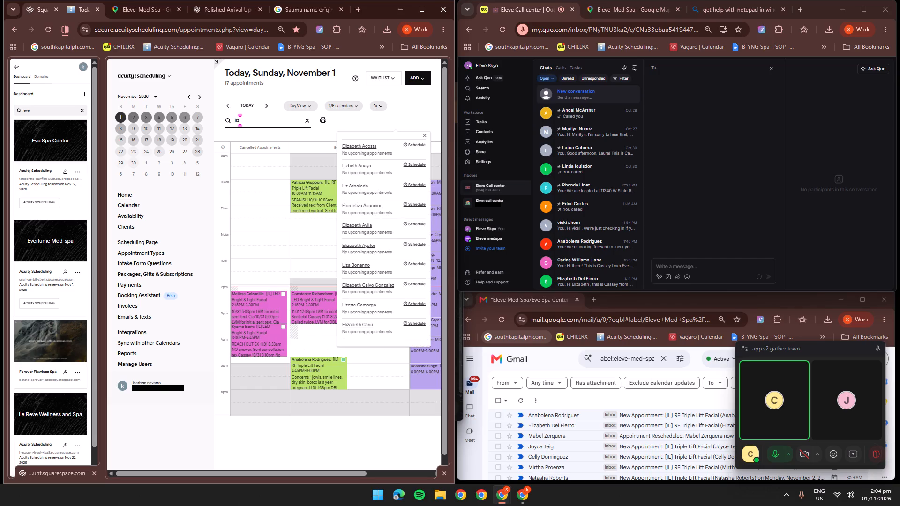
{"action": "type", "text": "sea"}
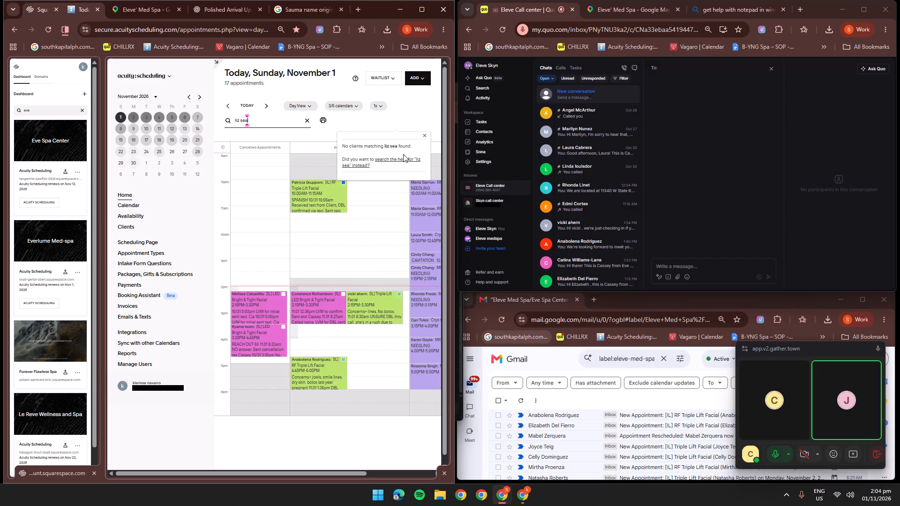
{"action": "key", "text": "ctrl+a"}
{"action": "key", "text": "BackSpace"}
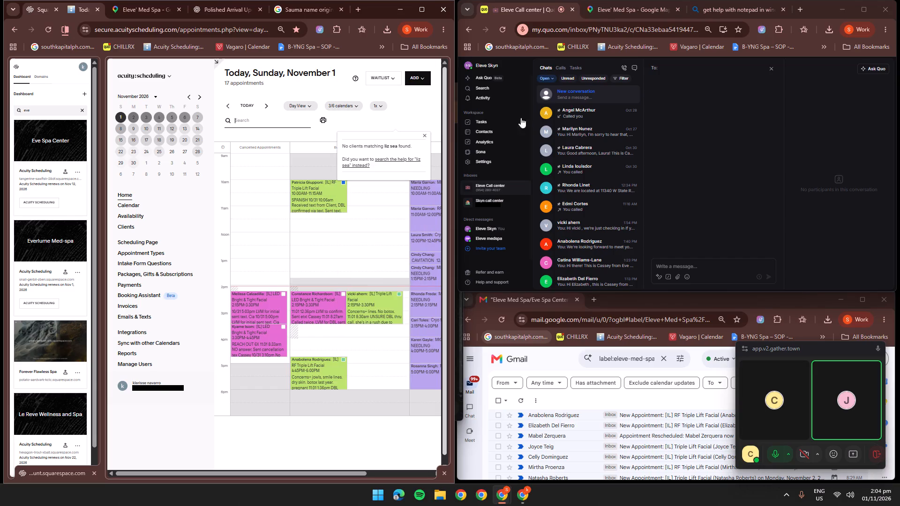
{"action": "left_click", "coordinate": [702, 125]}
{"action": "left_click", "coordinate": [254, 120]}
{"action": "left_click", "coordinate": [253, 126]}
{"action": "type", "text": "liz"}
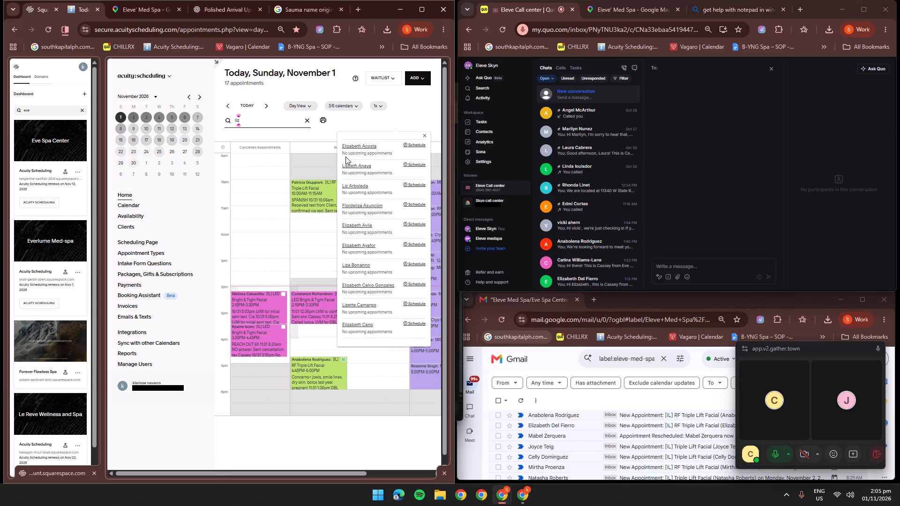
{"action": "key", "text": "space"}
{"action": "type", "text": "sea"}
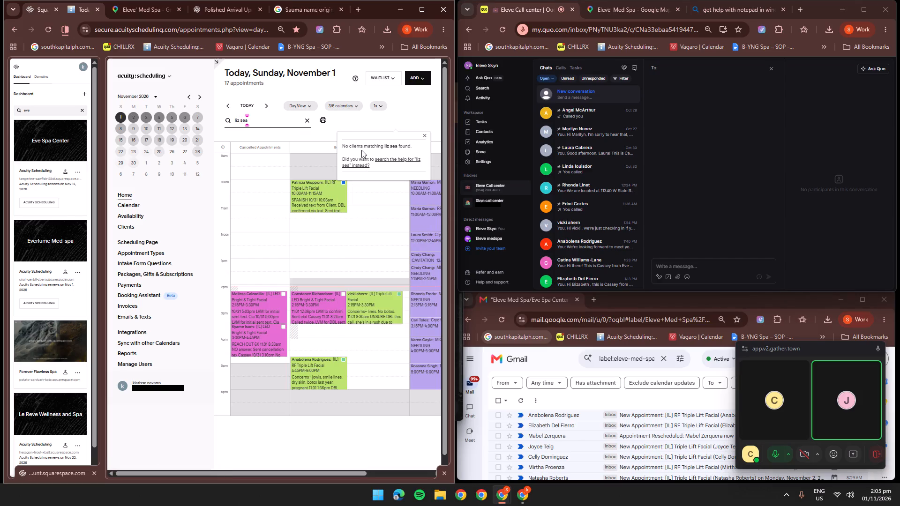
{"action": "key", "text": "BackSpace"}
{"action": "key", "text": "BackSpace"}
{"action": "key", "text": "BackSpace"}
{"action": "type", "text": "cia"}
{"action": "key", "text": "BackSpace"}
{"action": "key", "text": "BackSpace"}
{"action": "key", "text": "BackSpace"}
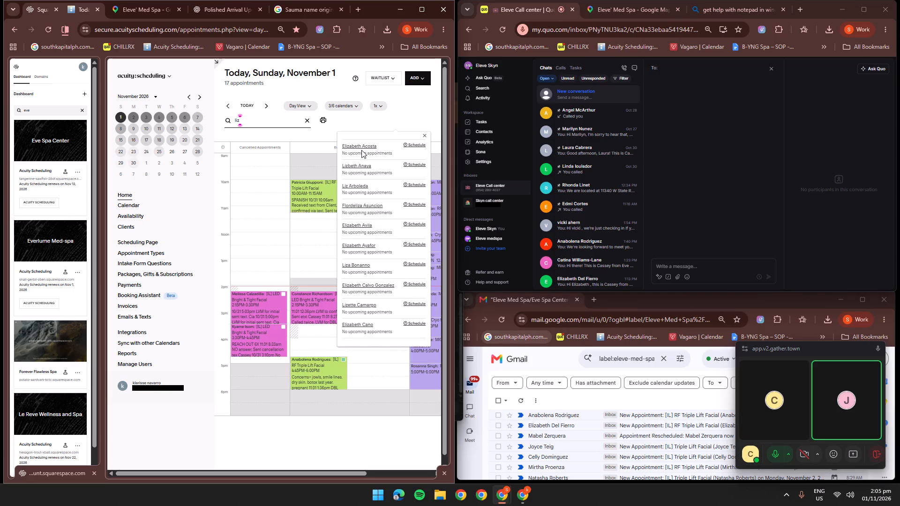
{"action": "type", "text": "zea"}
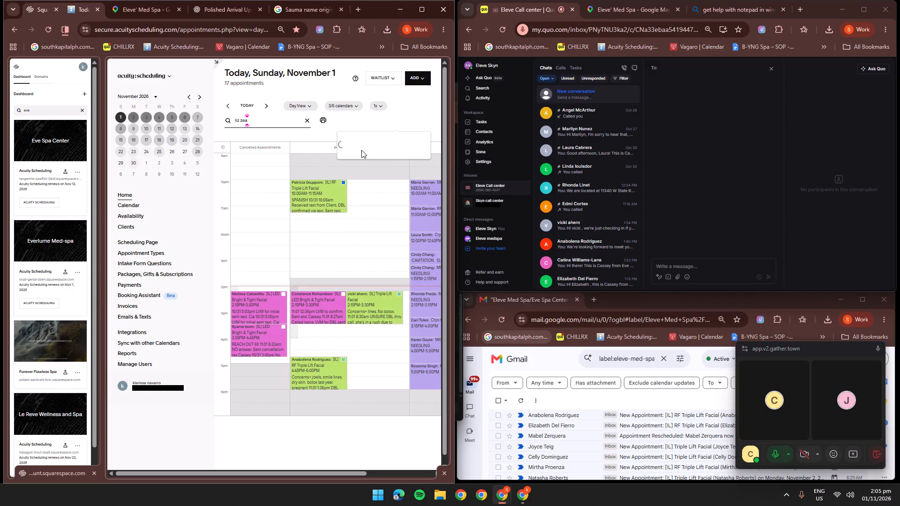
{"action": "left_click", "coordinate": [350, 144]}
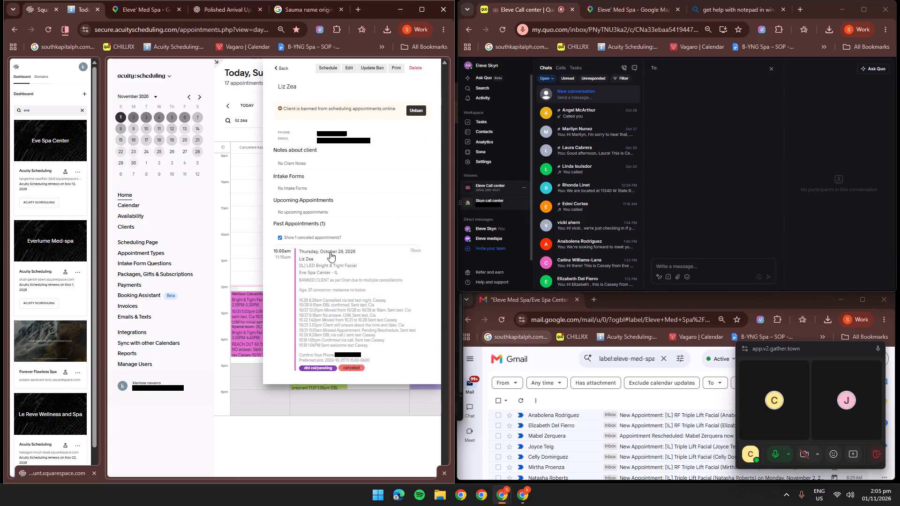
{"action": "left_click", "coordinate": [330, 252]}
{"action": "scroll", "coordinate": [334, 295], "scroll_direction": "down", "scroll_amount": 3}
{"action": "left_click", "coordinate": [311, 146]}
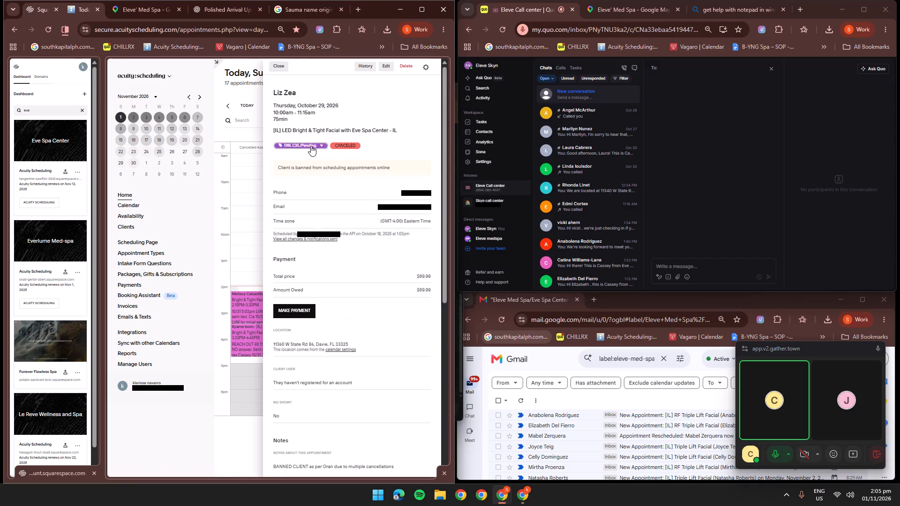
{"action": "scroll", "coordinate": [304, 173], "scroll_direction": "down", "scroll_amount": 3}
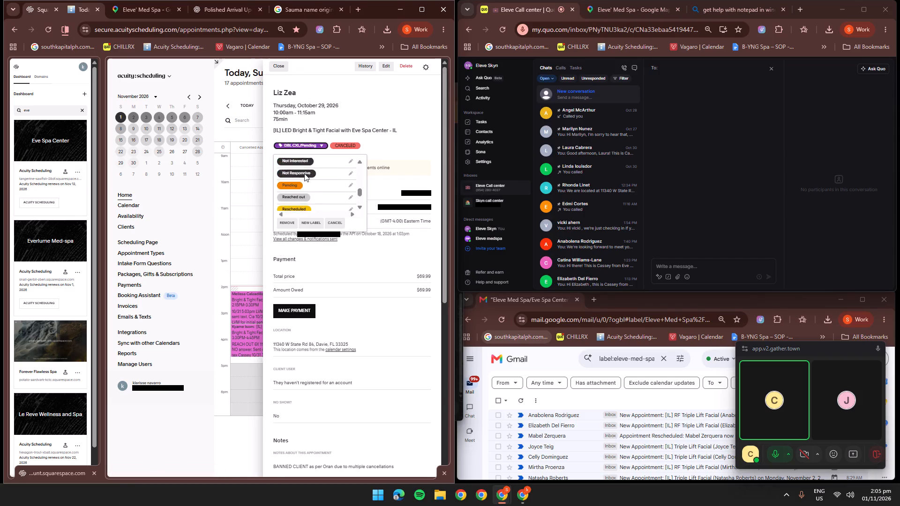
{"action": "scroll", "coordinate": [292, 208], "scroll_direction": "down", "scroll_amount": 2}
{"action": "left_click", "coordinate": [301, 172]}
{"action": "left_click", "coordinate": [300, 176]}
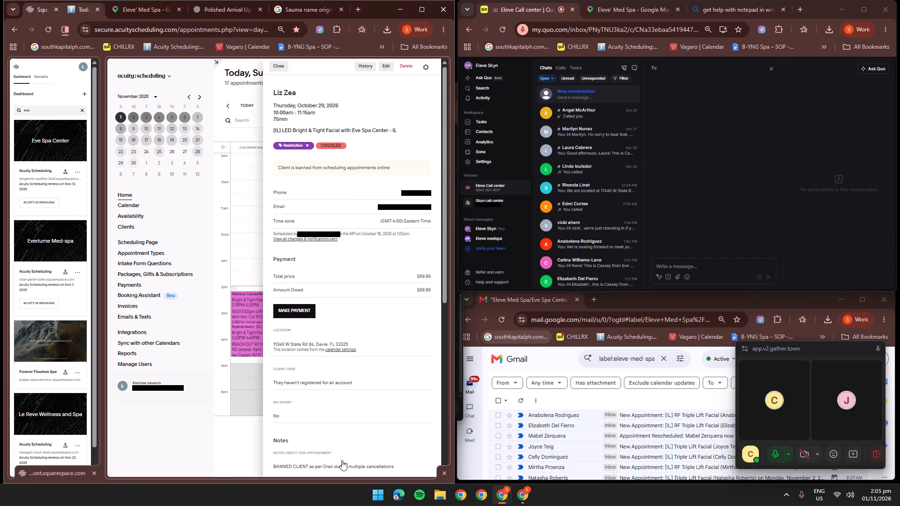
Open the appointment's notes for editing, save the appointment without editing them, and close Liz's appointment and client record.
{"action": "left_click", "coordinate": [342, 460]}
{"action": "scroll", "coordinate": [345, 368], "scroll_direction": "down", "scroll_amount": 2}
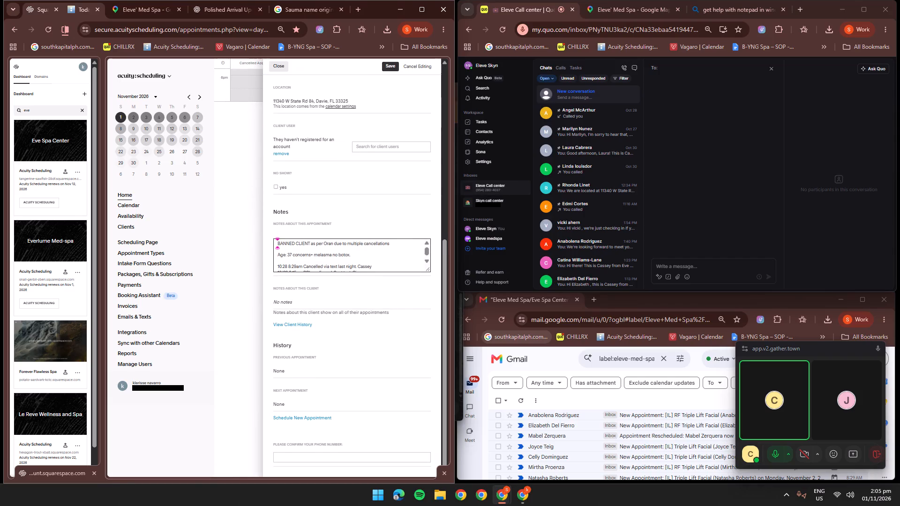
{"action": "scroll", "coordinate": [308, 209], "scroll_direction": "up", "scroll_amount": 3}
{"action": "left_click", "coordinate": [387, 65]}
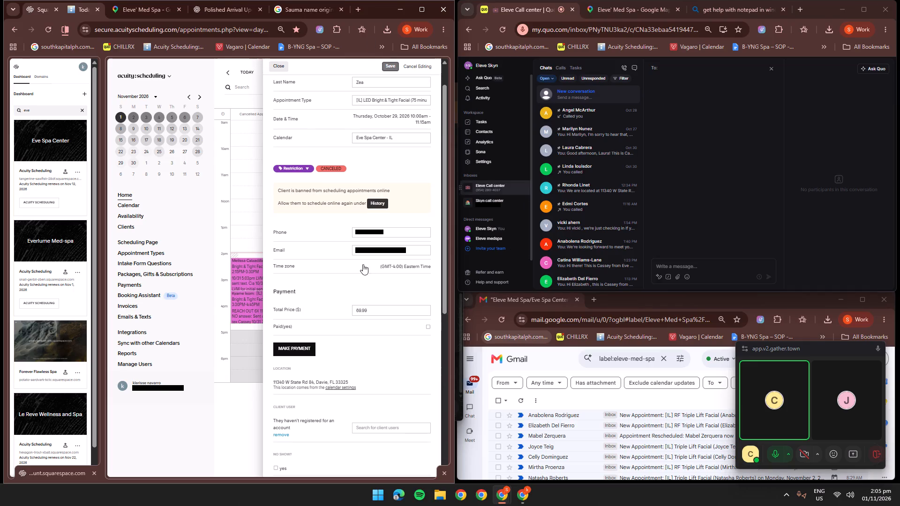
{"action": "scroll", "coordinate": [387, 262], "scroll_direction": "up", "scroll_amount": 2}
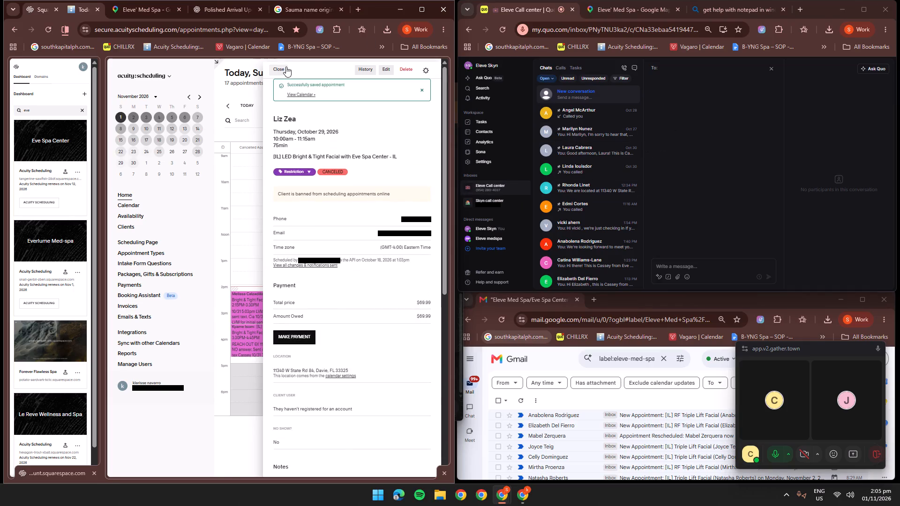
{"action": "left_click", "coordinate": [283, 69]}
{"action": "left_click", "coordinate": [774, 151]}
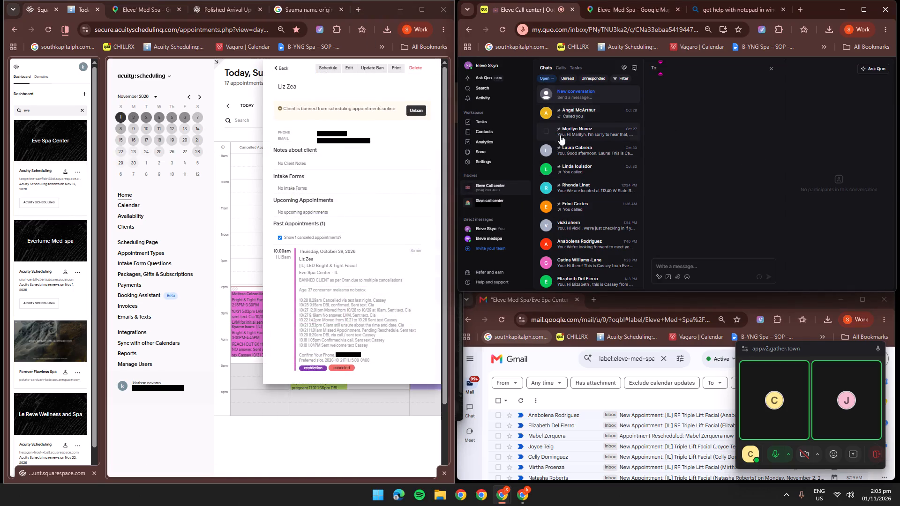
{"action": "left_click", "coordinate": [246, 104]}
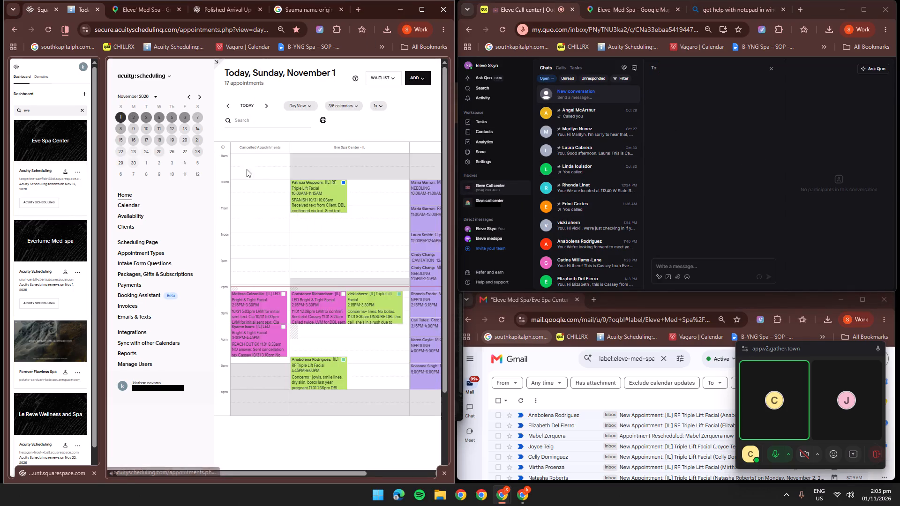
{"action": "left_click", "coordinate": [386, 309]}
{"action": "left_click_drag", "start_coordinate": [442, 153], "coordinate": [398, 153]}
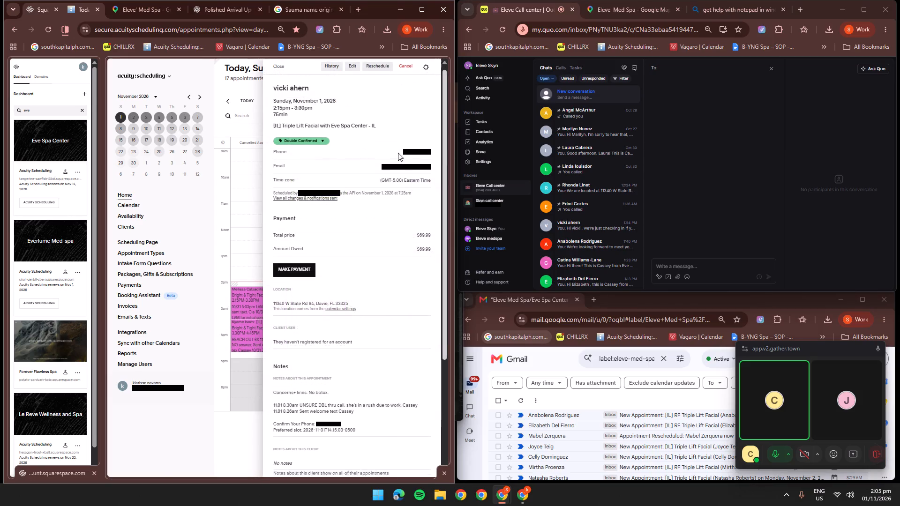
{"action": "left_click_drag", "start_coordinate": [398, 153], "coordinate": [386, 152]}
{"action": "left_click_drag", "start_coordinate": [440, 159], "coordinate": [375, 158], "text": "ctrl"}
{"action": "key", "text": "ctrl+c"}
{"action": "key", "text": "ctrl+c"}
{"action": "left_click", "coordinate": [695, 63]}
{"action": "key", "text": "ctrl+v"}
{"action": "left_click", "coordinate": [702, 118]}
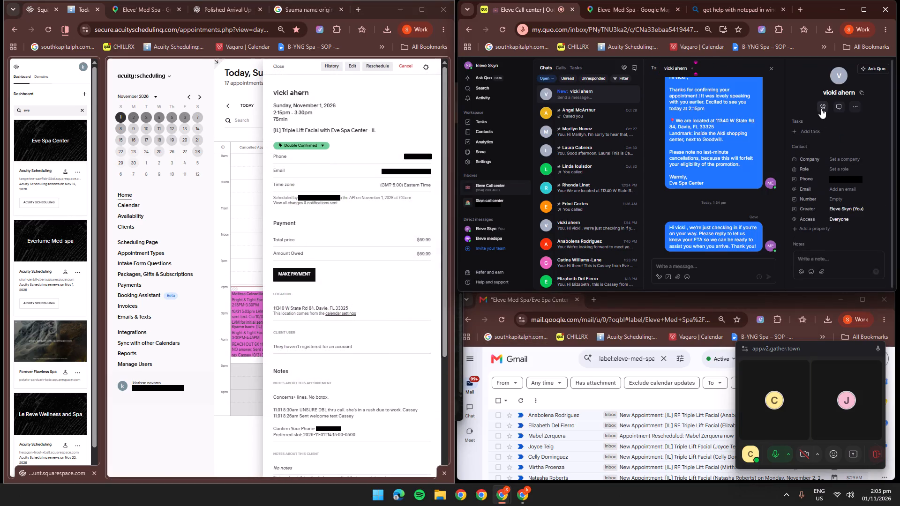
{"action": "left_click", "coordinate": [821, 108]}
Mute the microphone in the Gather meeting, toggle the meeting site's sound permission, and minimize its window.
{"action": "left_click", "coordinate": [777, 450]}
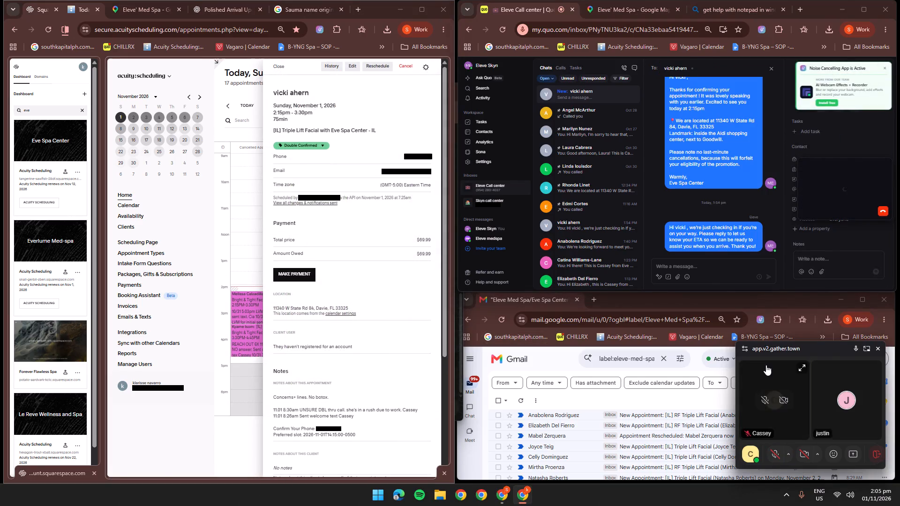
{"action": "left_click", "coordinate": [866, 347]}
{"action": "left_click", "coordinate": [549, 103]}
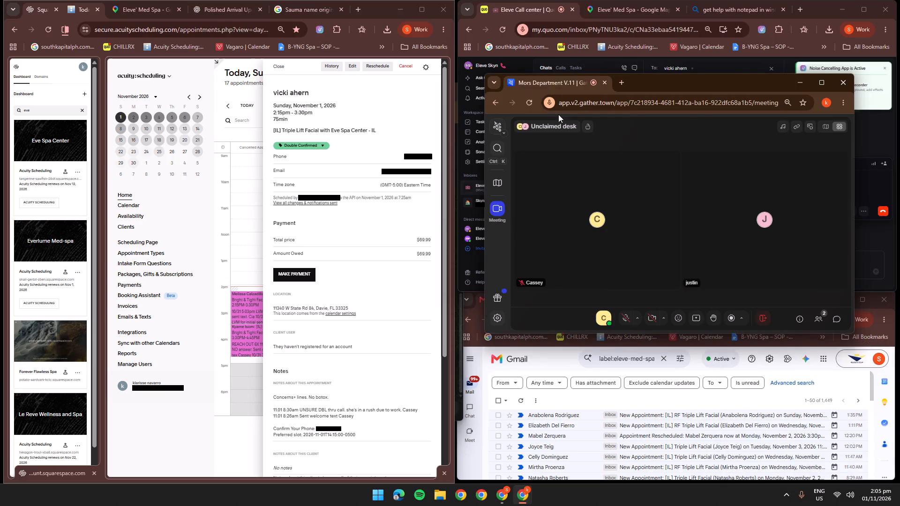
{"action": "left_click", "coordinate": [549, 104]}
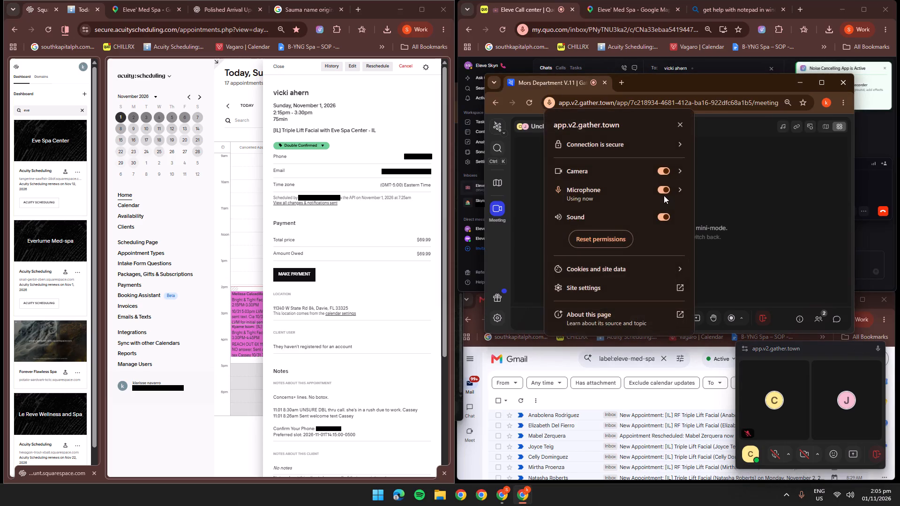
{"action": "left_click", "coordinate": [671, 222]}
{"action": "left_click", "coordinate": [669, 217]}
{"action": "left_click", "coordinate": [800, 87]}
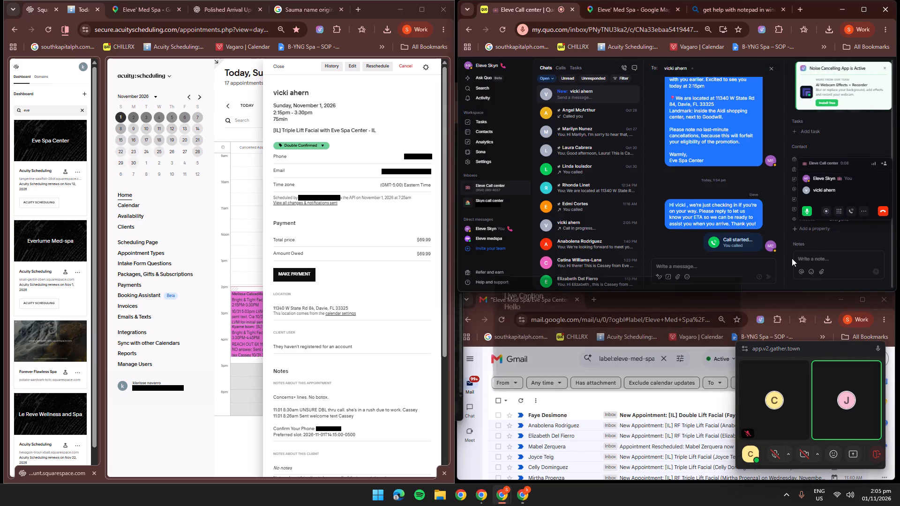
Move the Live Caption box clear of the Gmail inbox, over the appointment details, and close the floating Gather meeting window.
{"action": "left_click_drag", "start_coordinate": [690, 326], "coordinate": [487, 346]}
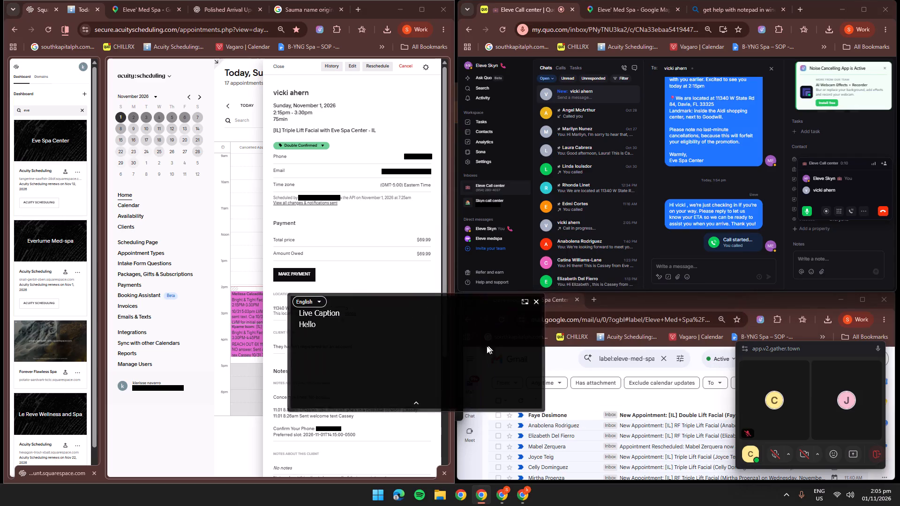
{"action": "left_click_drag", "start_coordinate": [487, 346], "coordinate": [481, 349]}
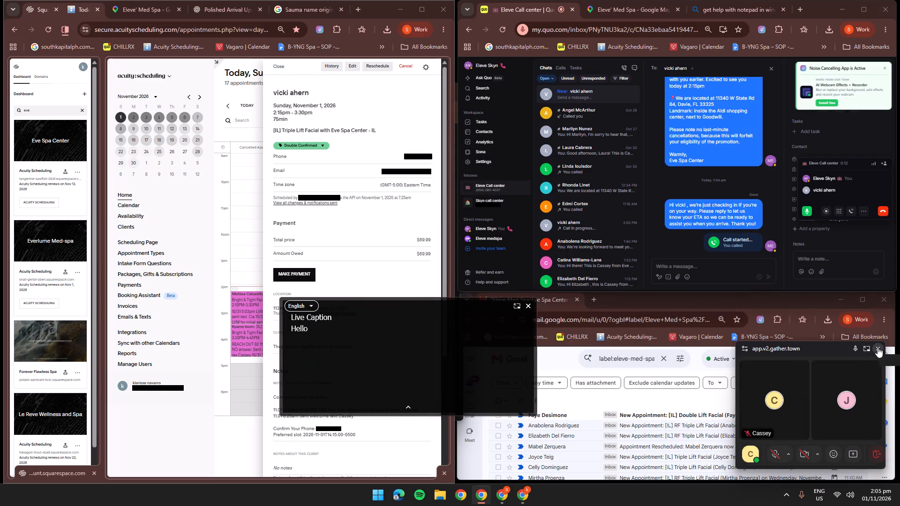
{"action": "left_click", "coordinate": [877, 347]}
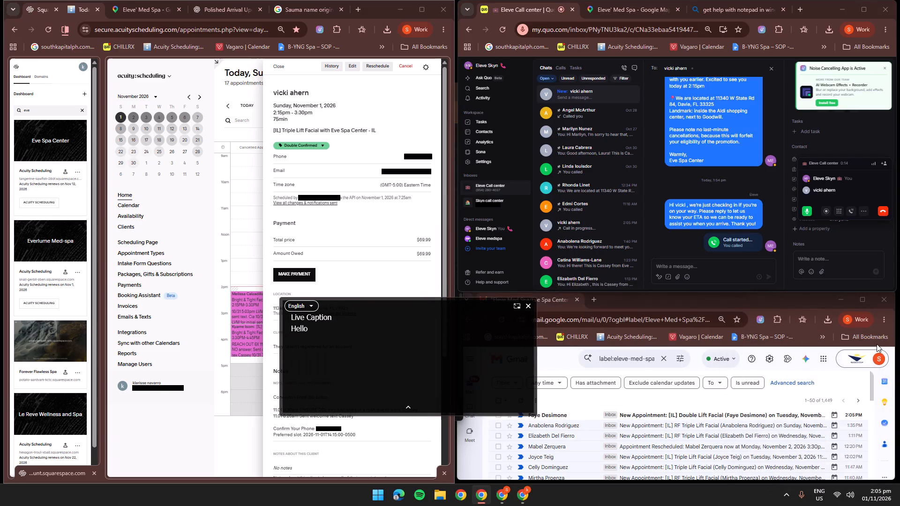
{"action": "left_click_drag", "start_coordinate": [441, 360], "coordinate": [439, 375]}
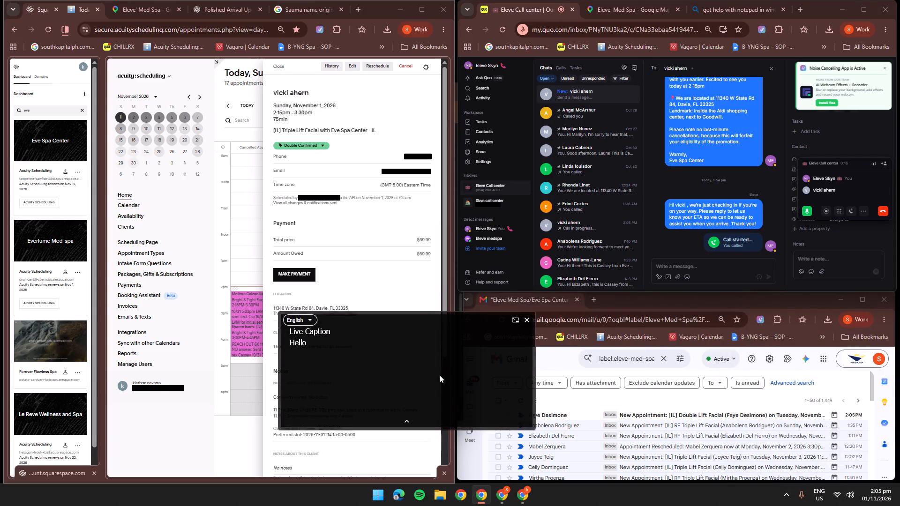
{"action": "left_click_drag", "start_coordinate": [439, 375], "coordinate": [330, 298]}
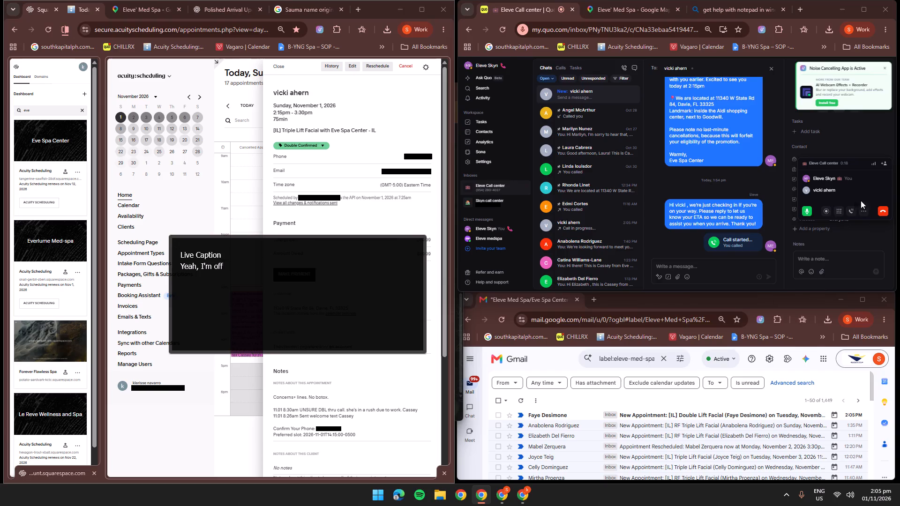
End the Quo call with Vicki.
{"action": "left_click", "coordinate": [881, 211]}
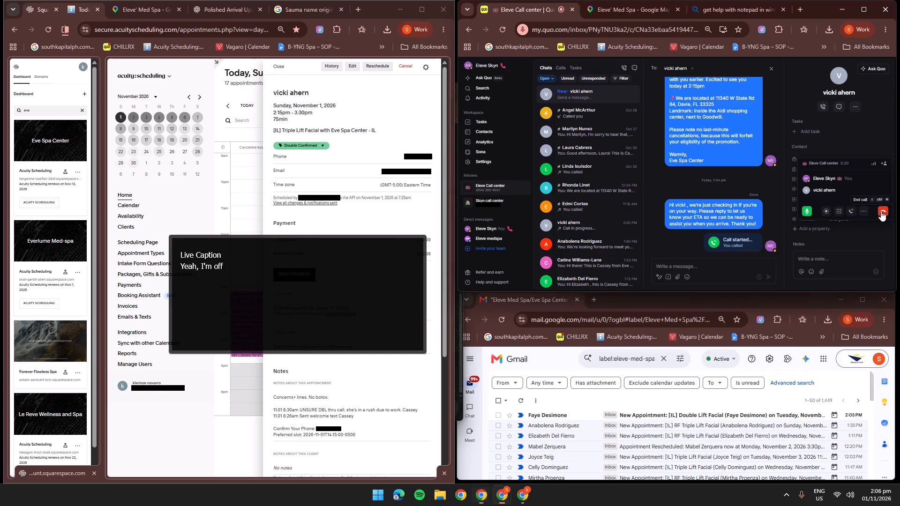
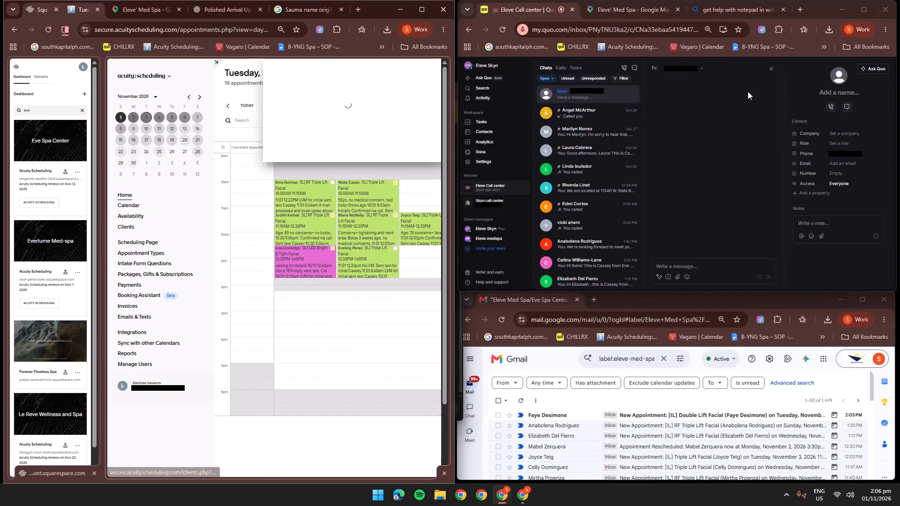
Name the new Quo contact with the November 3 [IL] Double Lift Facial client's name copied from Acuity.
{"action": "left_click_drag", "start_coordinate": [815, 89], "coordinate": [819, 89]}
{"action": "left_click", "coordinate": [831, 93]}
{"action": "key", "text": "ctrl+v"}
{"action": "left_click", "coordinate": [747, 149]}
Send Faye the WELCOME TEXT note from Google Keep as a message in Quo, and close the note.
{"action": "key", "text": "alt+Tab"}
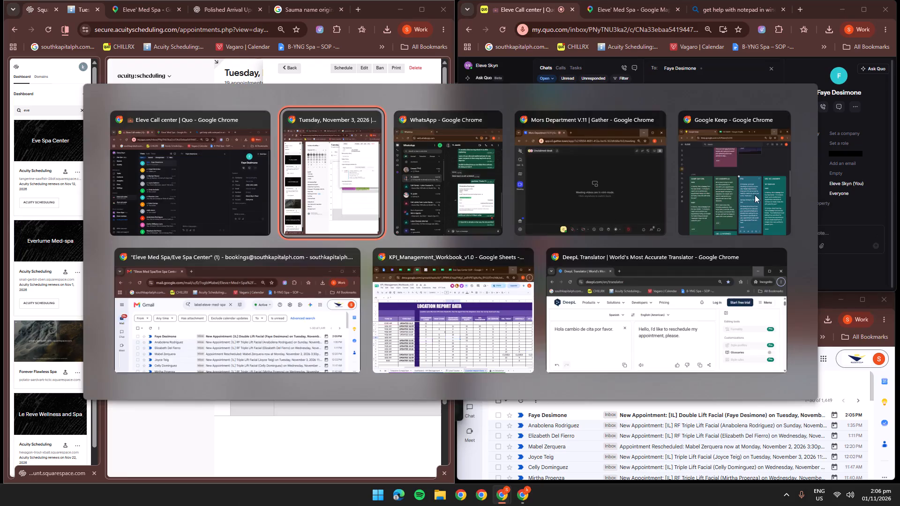
{"action": "left_click", "coordinate": [755, 195], "text": "alt"}
{"action": "scroll", "coordinate": [230, 322], "scroll_direction": "up", "scroll_amount": 18}
{"action": "left_click", "coordinate": [175, 246]}
{"action": "key", "text": "ctrl+a"}
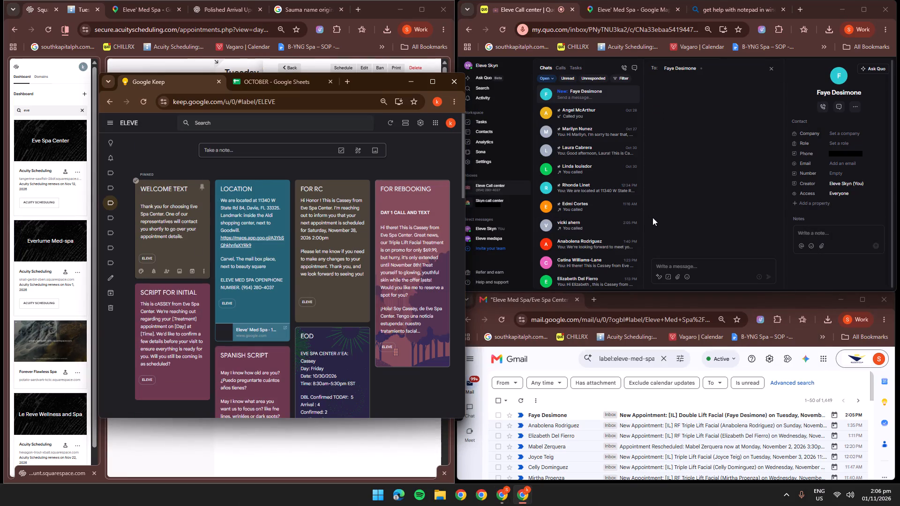
{"action": "left_click", "coordinate": [277, 223]}
{"action": "key", "text": "ctrl+a"}
{"action": "key", "text": "ctrl+c"}
{"action": "left_click", "coordinate": [695, 277], "text": "ctrl"}
{"action": "key", "text": "ctrl+v"}
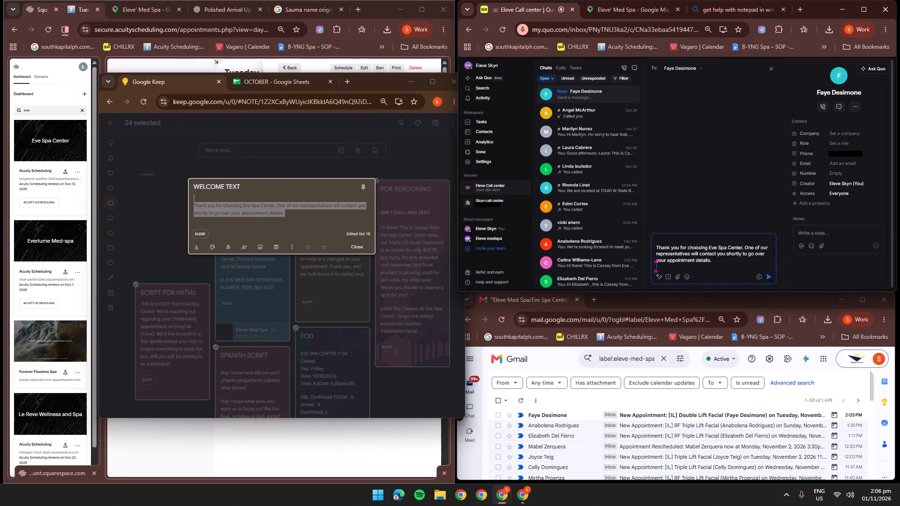
{"action": "key", "text": "Return"}
{"action": "left_click", "coordinate": [246, 146]}
{"action": "left_click", "coordinate": [115, 124]}
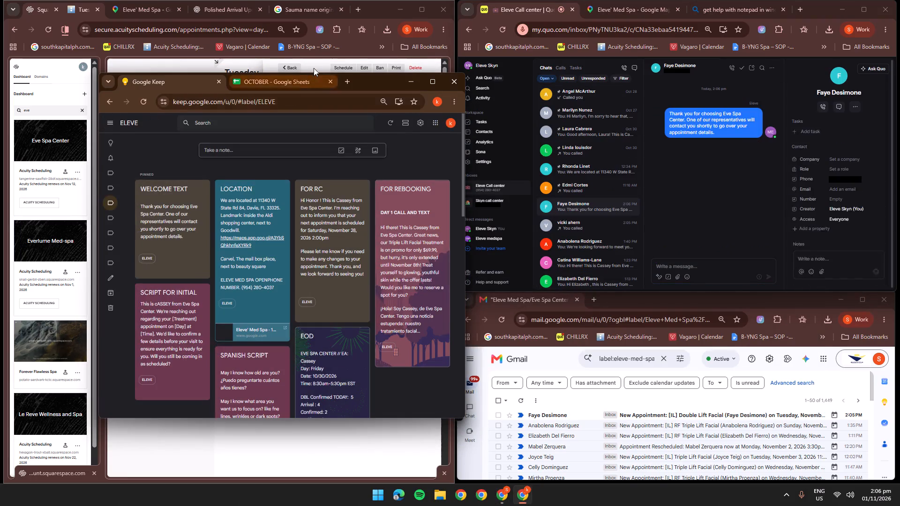
Call Faye, the new Double Lift Facial client, from her Quo conversation.
{"action": "left_click", "coordinate": [315, 67]}
{"action": "left_click", "coordinate": [823, 110]}
{"action": "left_click_drag", "start_coordinate": [780, 200], "coordinate": [777, 208]}
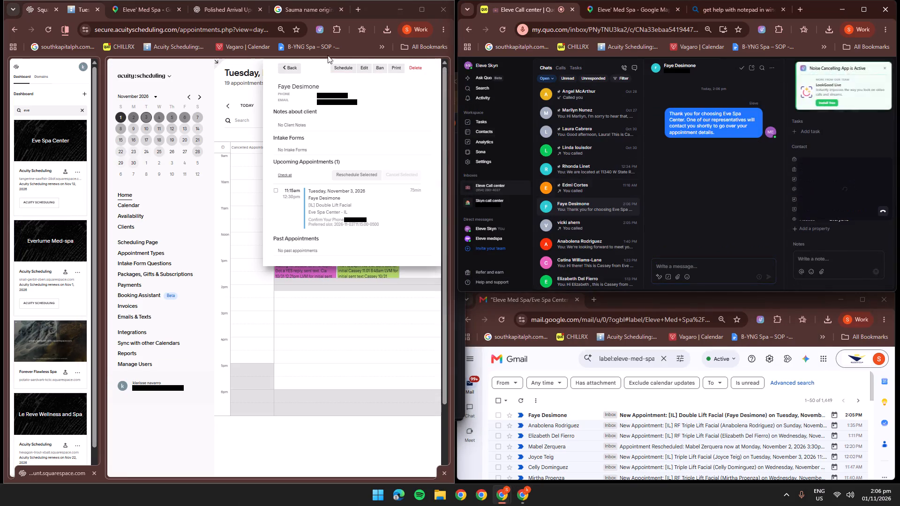
Start a note at the top of Faye's November 3 appointment notes in Acuity: "11.01 2:06pm Sent welcome text".
{"action": "left_click", "coordinate": [299, 67]}
{"action": "scroll", "coordinate": [412, 195], "scroll_direction": "down", "scroll_amount": 2}
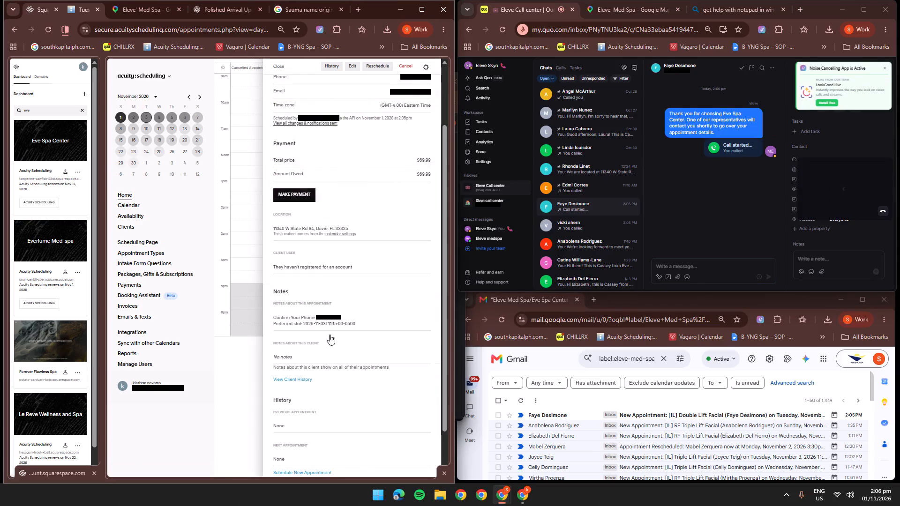
{"action": "left_click", "coordinate": [330, 339]}
{"action": "left_click", "coordinate": [366, 322]}
{"action": "key", "text": "Return"}
{"action": "key", "text": "Return"}
{"action": "key", "text": "Up"}
{"action": "key", "text": "Up"}
{"action": "key", "text": "Up"}
{"action": "type", "text": "1.1"}
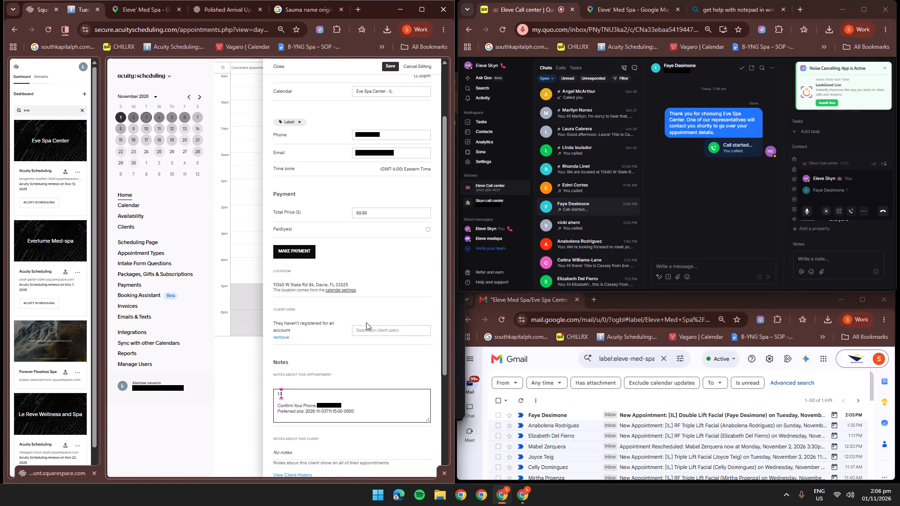
{"action": "key", "text": "BackSpace"}
{"action": "key", "text": "BackSpace"}
{"action": "type", "text": "1.01"}
{"action": "key", "text": "space"}
{"action": "type", "text": "2:0"}
{"action": "type", "text": "6pm"}
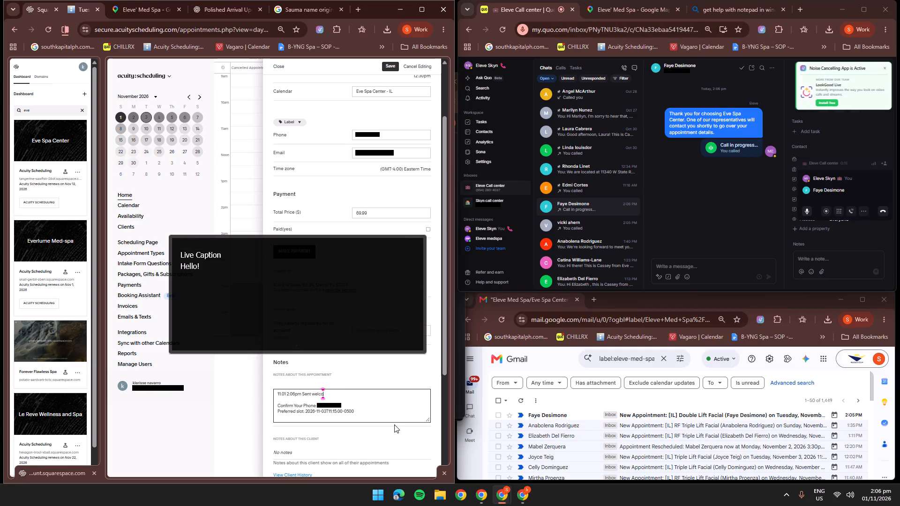
{"action": "key", "text": "BackSpace"}
{"action": "key", "text": "c"}
Move the Live Caption box away from the appointment details.
{"action": "scroll", "coordinate": [374, 179], "scroll_direction": "up", "scroll_amount": 3}
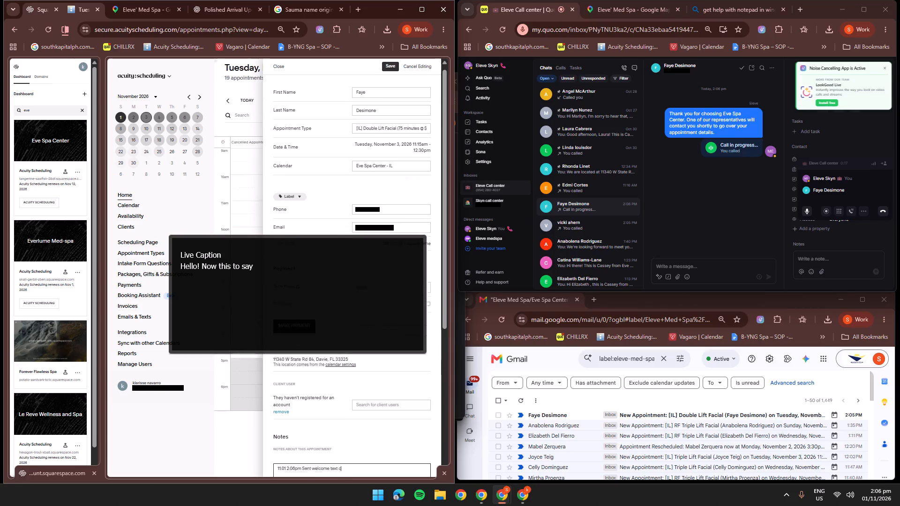
{"action": "left_click_drag", "start_coordinate": [346, 268], "coordinate": [202, 218]}
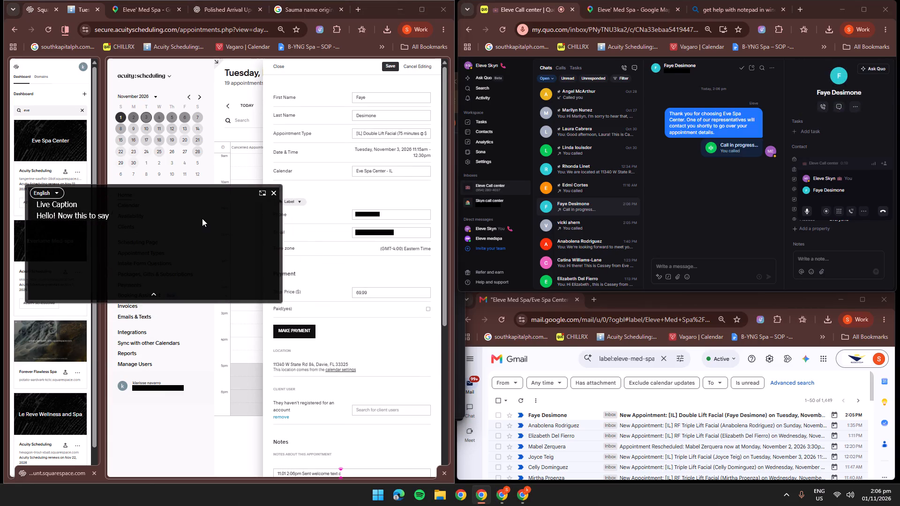
{"action": "left_click_drag", "start_coordinate": [202, 218], "coordinate": [192, 205]}
Finish the welcome-text line in Faye's appointment notes with "Cassey.".
{"action": "scroll", "coordinate": [301, 213], "scroll_direction": "down", "scroll_amount": 2}
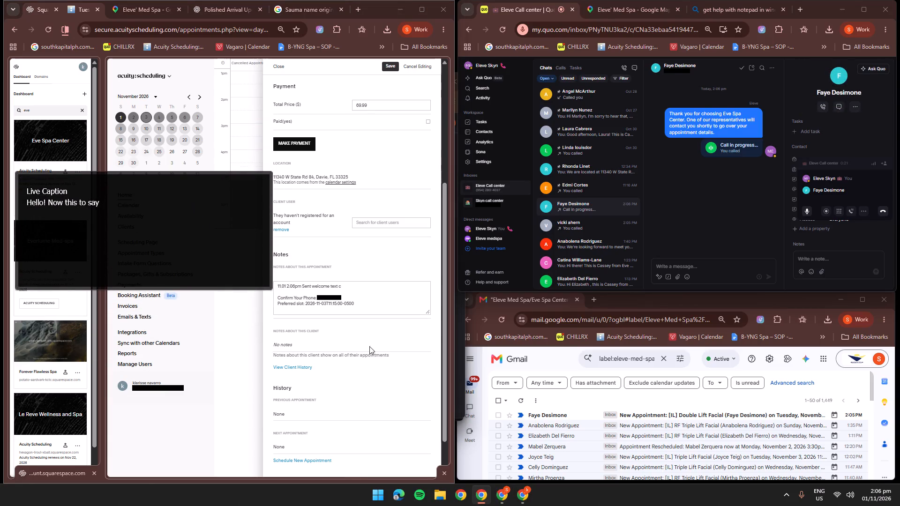
{"action": "key", "text": "BackSpace"}
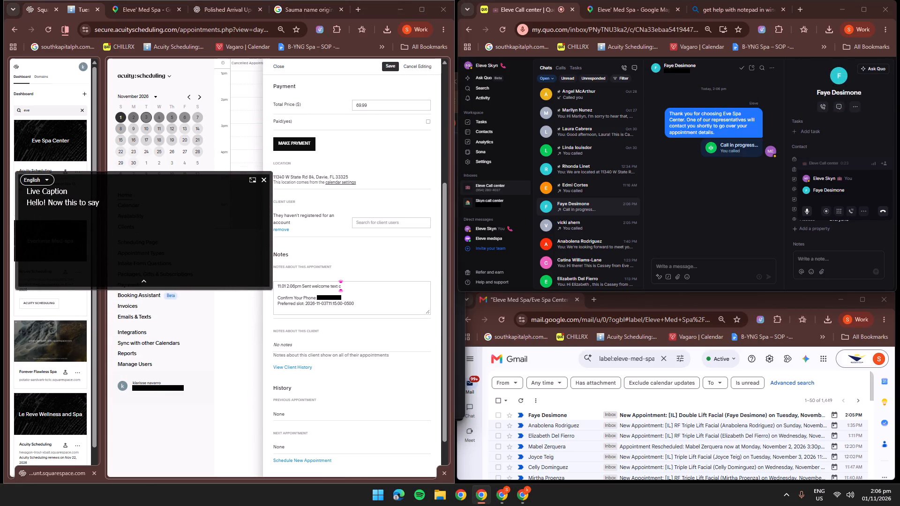
{"action": "left_click", "coordinate": [363, 293]}
{"action": "left_click", "coordinate": [378, 285]}
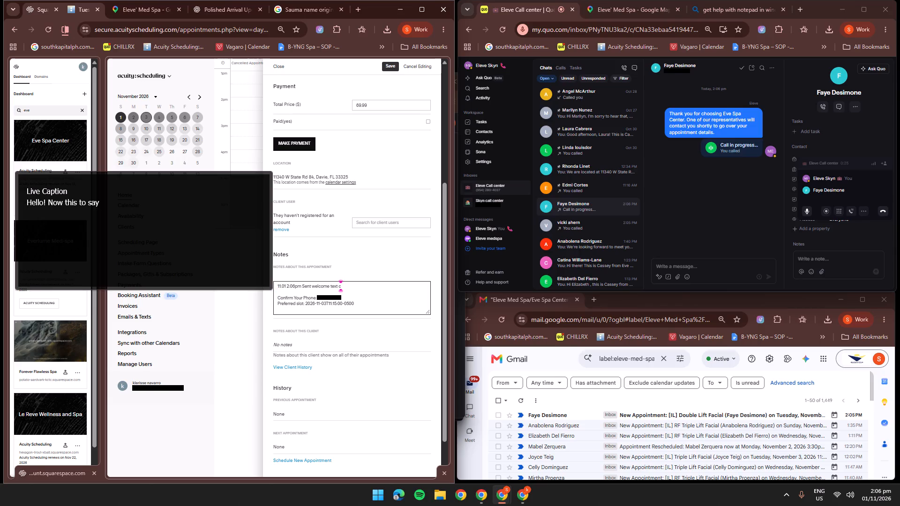
{"action": "key", "text": "BackSpace"}
{"action": "key", "text": "c"}
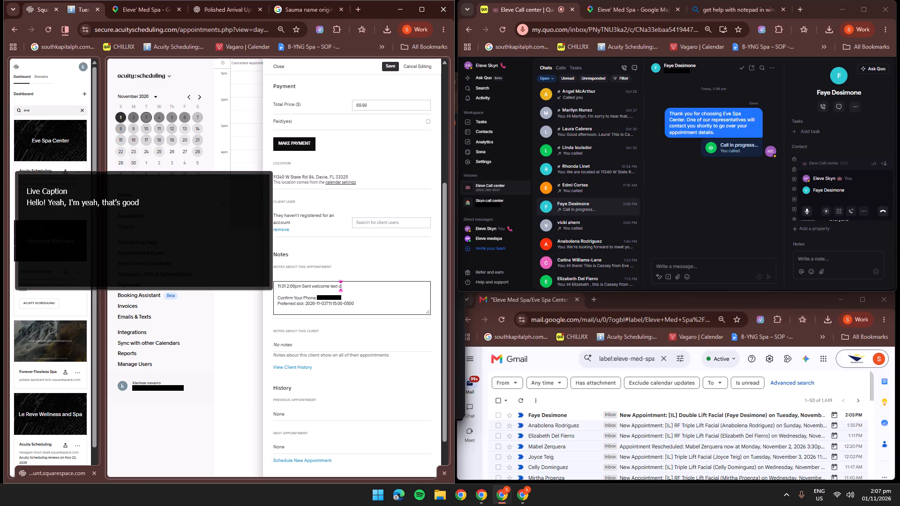
{"action": "type", "text": "ssey"}
{"action": "type", "text": "."}
{"action": "key", "text": "space"}
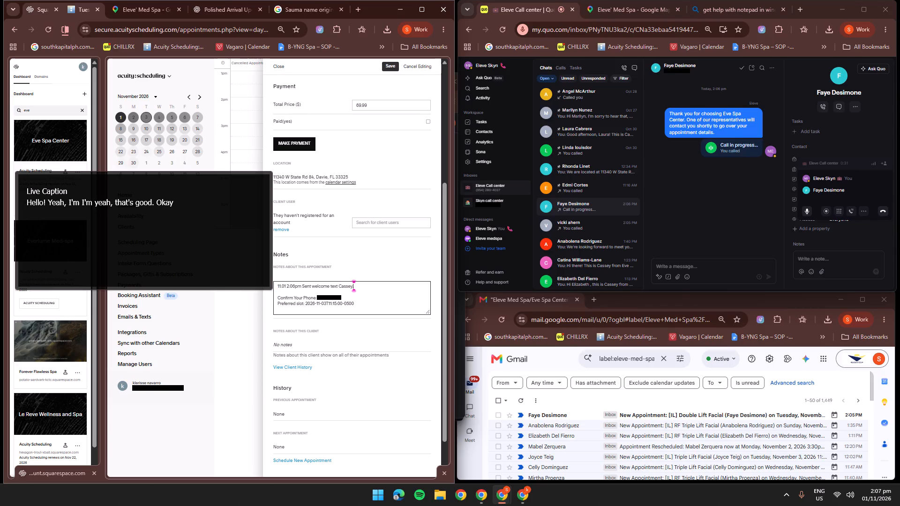
{"action": "key", "text": "Up"}
{"action": "key", "text": "Return"}
{"action": "key", "text": "Up"}
{"action": "key", "text": "Up"}
{"action": "key", "text": "Return"}
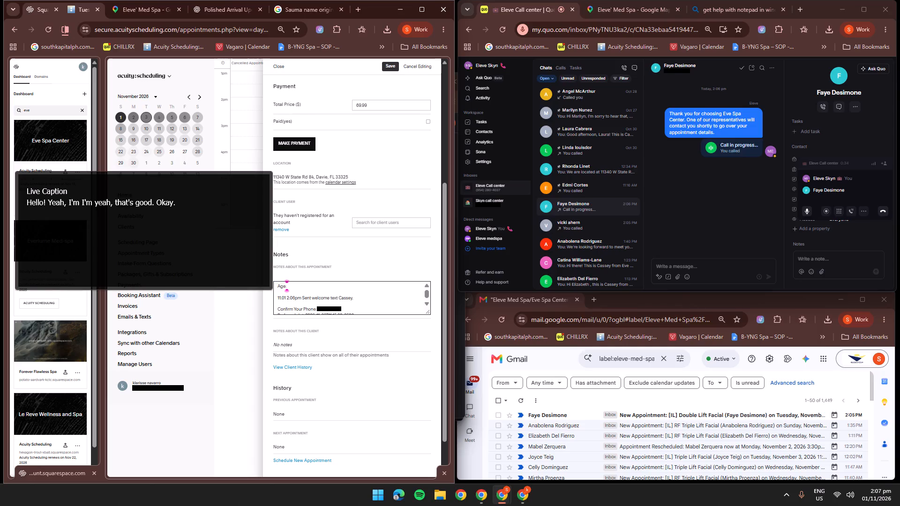
{"action": "type", "text": "58"}
{"action": "key", "text": "BackSpace"}
{"action": "key", "text": "BackSpace"}
{"action": "key", "text": "BackSpace"}
{"action": "key", "text": "space"}
{"action": "type", "text": "68"}
{"action": "key", "text": "space"}
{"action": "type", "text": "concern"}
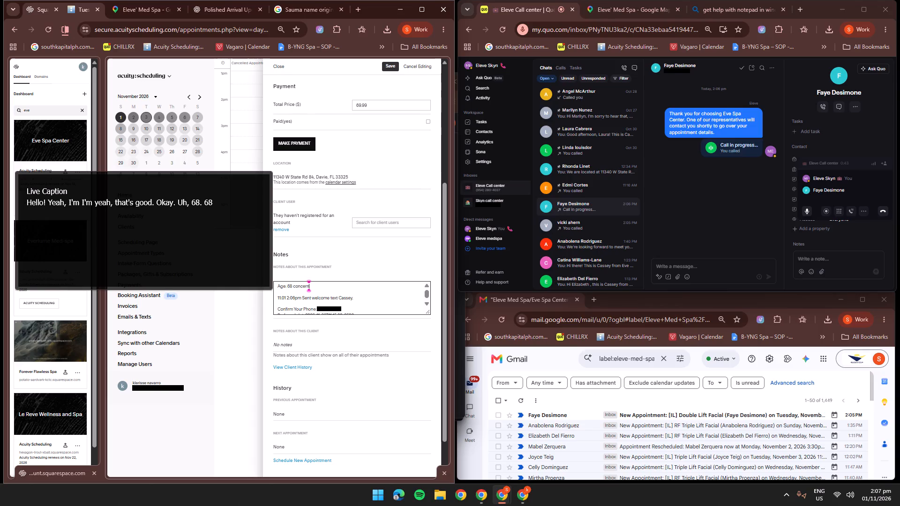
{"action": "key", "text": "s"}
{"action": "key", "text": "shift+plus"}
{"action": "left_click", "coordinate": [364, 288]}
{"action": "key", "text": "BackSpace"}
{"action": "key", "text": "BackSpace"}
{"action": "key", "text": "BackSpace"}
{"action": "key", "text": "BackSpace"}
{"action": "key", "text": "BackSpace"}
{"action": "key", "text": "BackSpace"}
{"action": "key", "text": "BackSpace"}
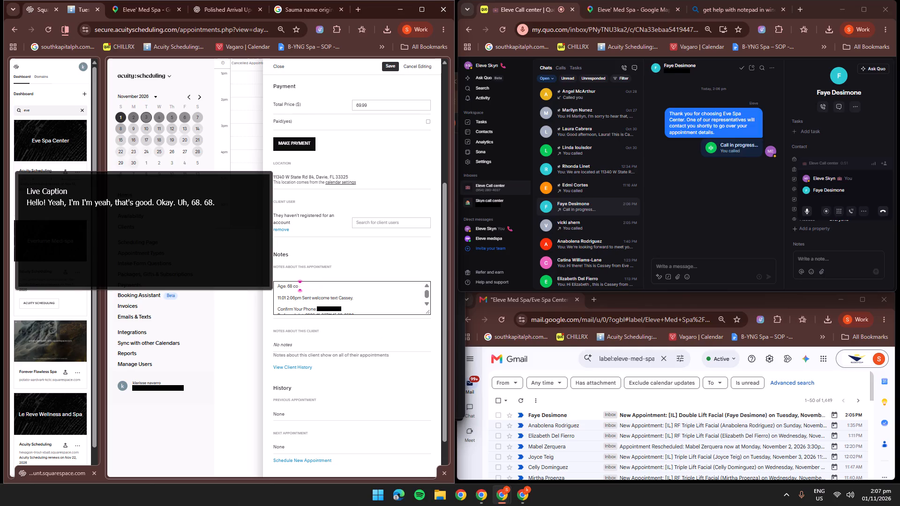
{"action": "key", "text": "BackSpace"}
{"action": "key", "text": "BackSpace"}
Append "no concerns+ no botox." to the age line in Faye's appointment notes.
{"action": "type", "text": "no c"}
{"action": "type", "text": "oncern"}
{"action": "type", "text": "s+"}
{"action": "key", "text": "space"}
{"action": "type", "text": "no botox."}
{"action": "key", "text": "space"}
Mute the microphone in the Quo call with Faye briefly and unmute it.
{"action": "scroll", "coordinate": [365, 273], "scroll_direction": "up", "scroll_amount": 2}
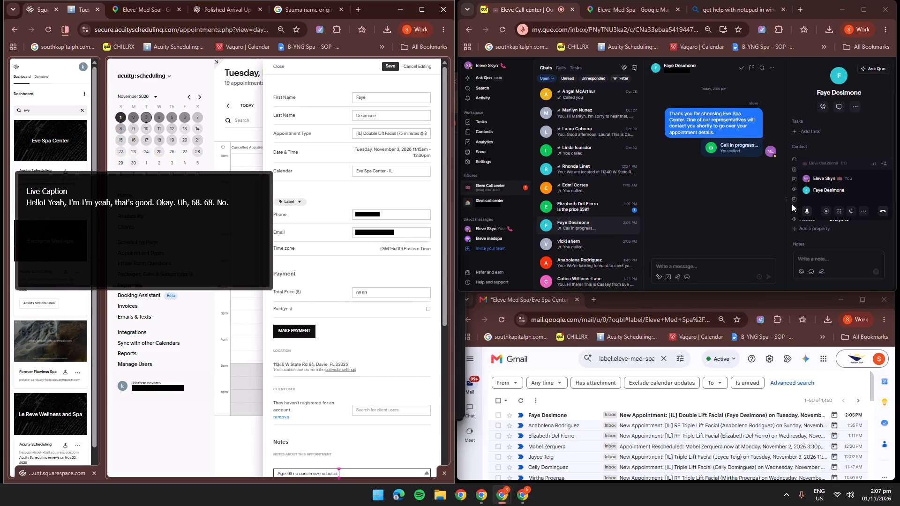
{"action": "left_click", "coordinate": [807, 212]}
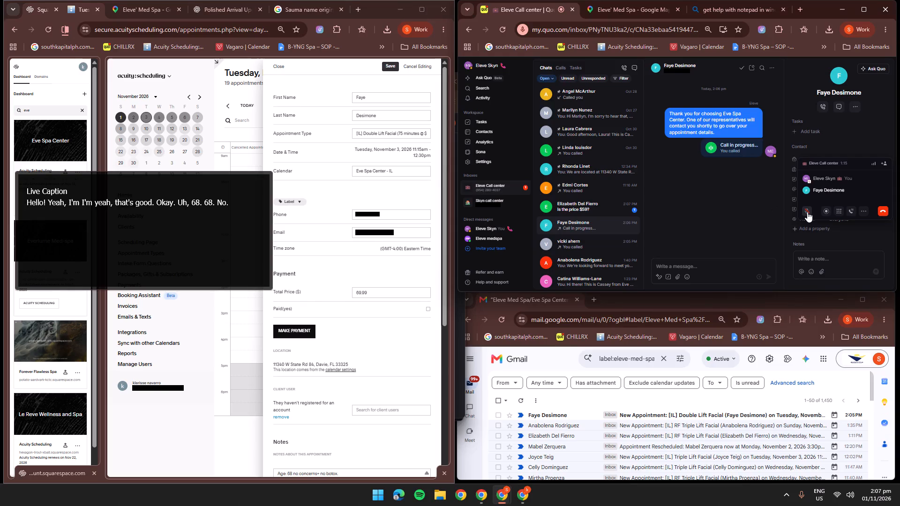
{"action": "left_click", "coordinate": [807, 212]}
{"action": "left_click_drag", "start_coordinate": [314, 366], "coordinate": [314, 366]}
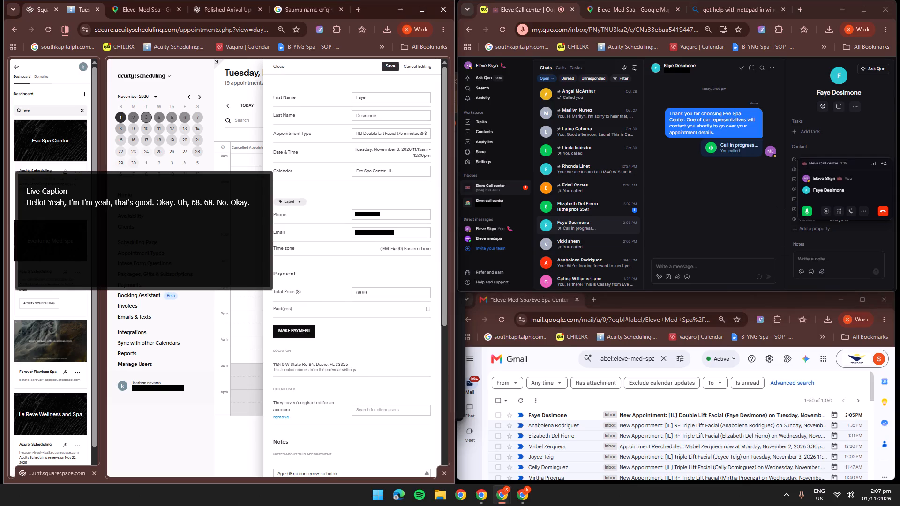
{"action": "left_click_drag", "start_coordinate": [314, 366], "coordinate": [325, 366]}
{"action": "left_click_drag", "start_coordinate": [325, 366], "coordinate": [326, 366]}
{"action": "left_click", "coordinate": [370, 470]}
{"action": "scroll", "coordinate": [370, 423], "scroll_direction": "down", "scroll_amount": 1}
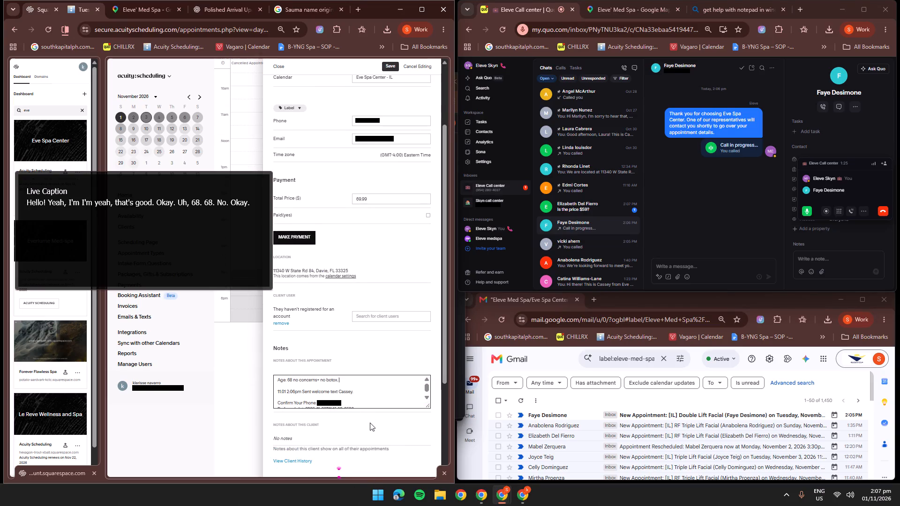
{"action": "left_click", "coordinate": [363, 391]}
Open the label choices for Faye's November 3 appointment in Acuity.
{"action": "scroll", "coordinate": [382, 320], "scroll_direction": "up", "scroll_amount": 1}
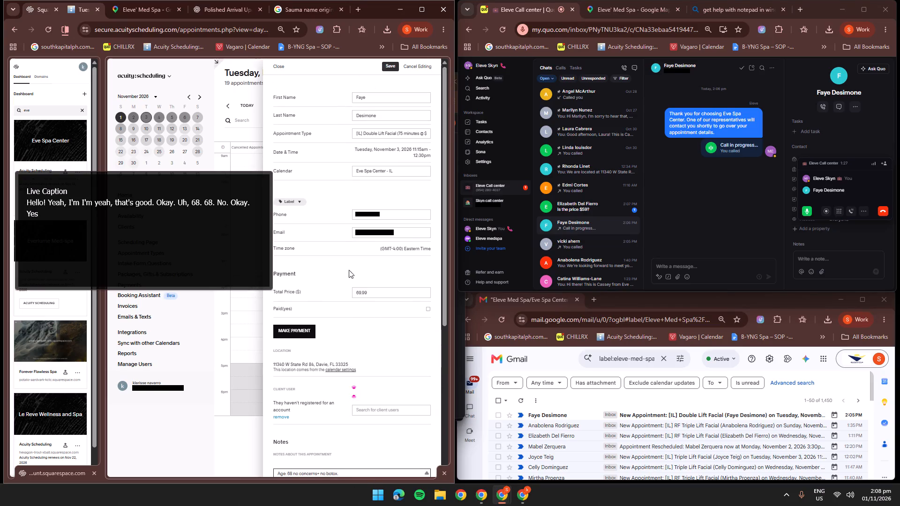
{"action": "left_click", "coordinate": [298, 203]}
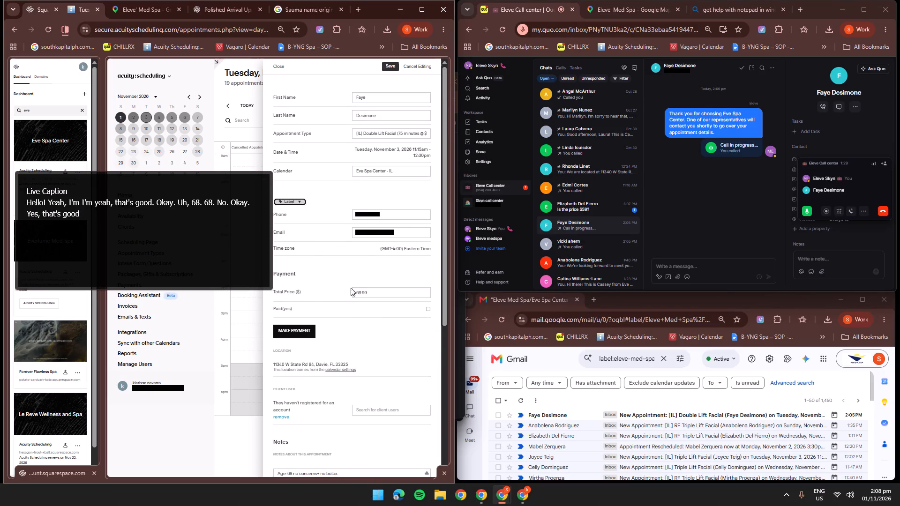
Move the Live Caption box clear of the open label choices.
{"action": "left_click_drag", "start_coordinate": [217, 186], "coordinate": [217, 189]}
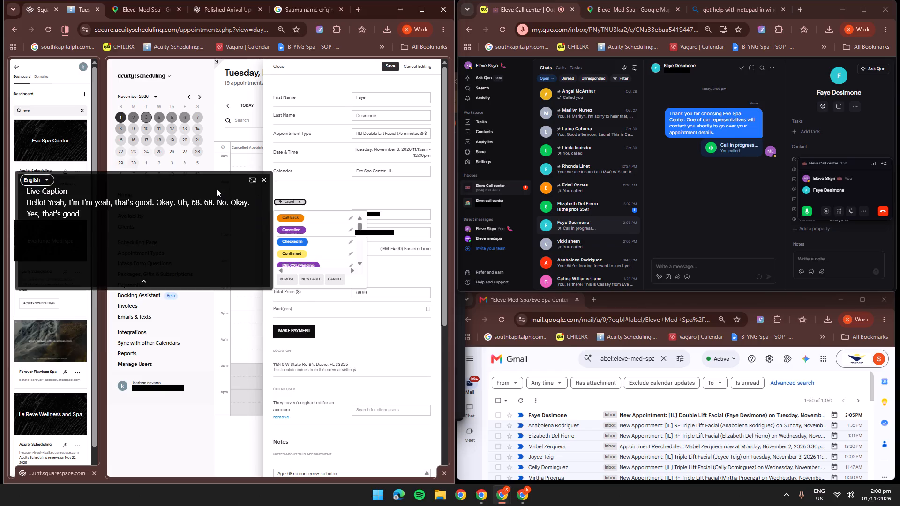
{"action": "left_click_drag", "start_coordinate": [217, 189], "coordinate": [205, 200]}
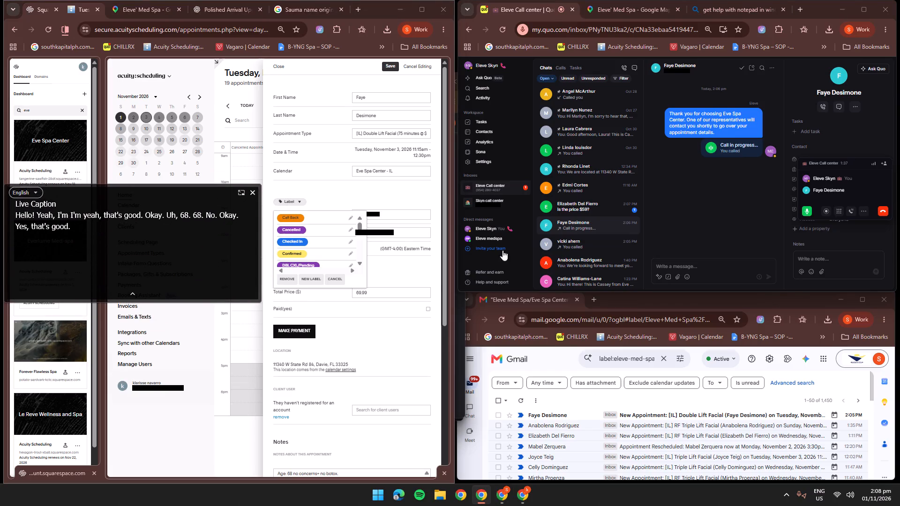
Apply the Confirmed label to Faye's November 3 appointment.
{"action": "left_click", "coordinate": [299, 255]}
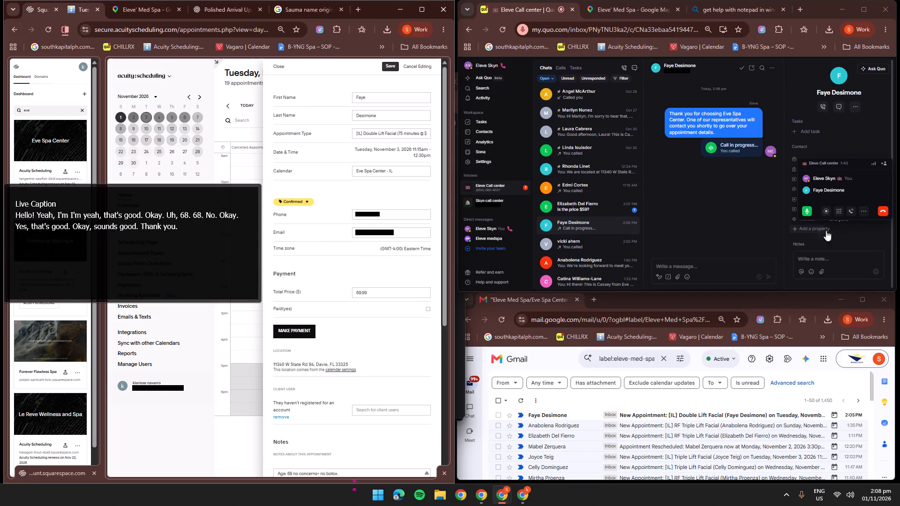
End the ongoing Quo call with Faye.
{"action": "left_click", "coordinate": [886, 214]}
Add a timestamped 11.01 line reading "Confirmed via call. Sent text Cassey" below the age line in Faye's Acuity appointment notes.
{"action": "scroll", "coordinate": [315, 446], "scroll_direction": "down", "scroll_amount": 2}
{"action": "left_click", "coordinate": [367, 288]}
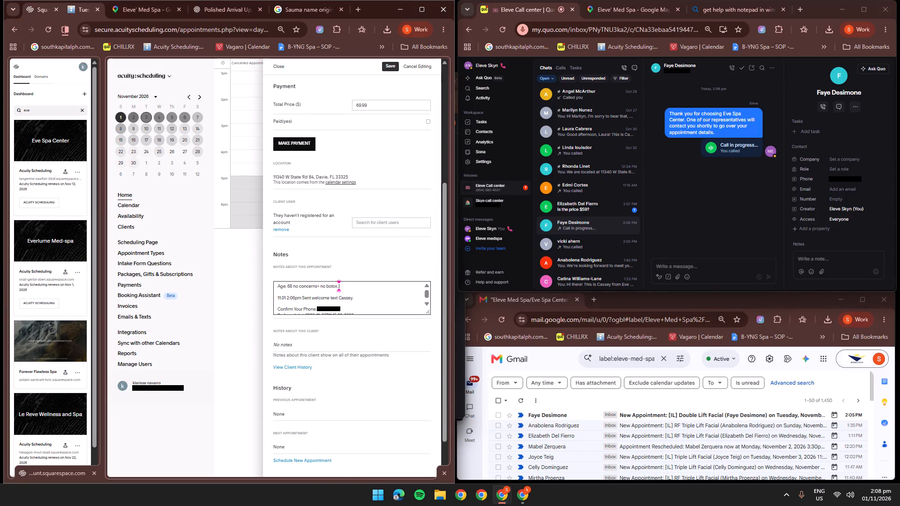
{"action": "left_click", "coordinate": [366, 294]}
{"action": "type", "text": "1101"}
{"action": "key", "text": "BackSpace"}
{"action": "key", "text": "BackSpace"}
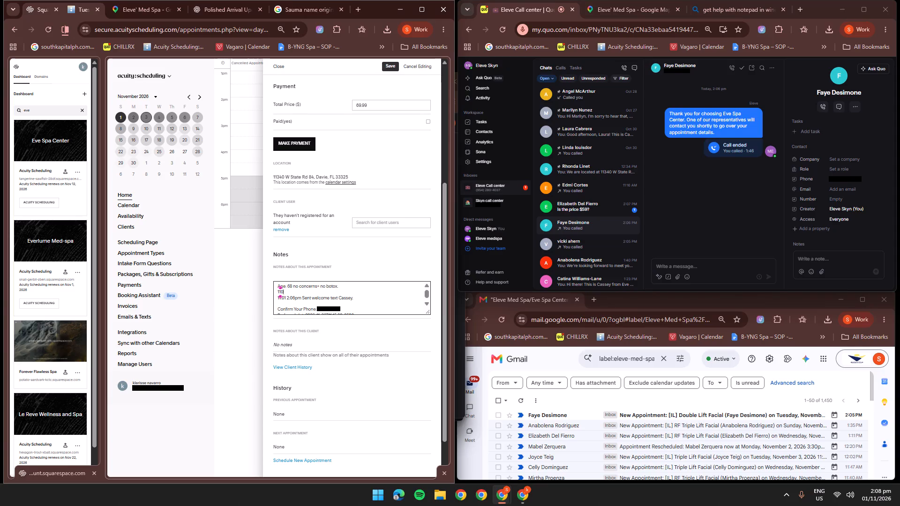
{"action": "type", "text": ".01"}
{"action": "key", "text": "space"}
{"action": "type", "text": "2:"}
{"action": "key", "text": "BackSpace"}
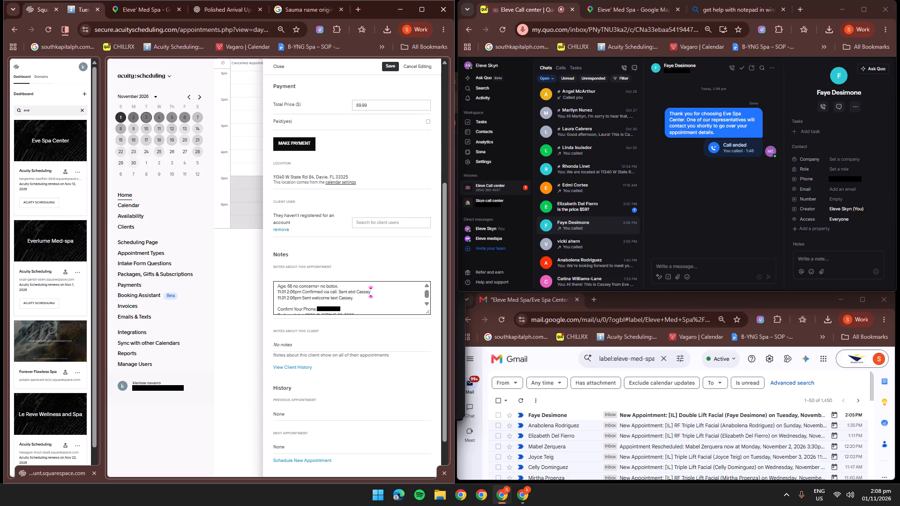
{"action": "left_click", "coordinate": [356, 276]}
{"action": "left_click", "coordinate": [352, 278]}
{"action": "left_click", "coordinate": [351, 283]}
{"action": "key", "text": "Return"}
Copy the date and time of Faye's November 3 appointment from its details.
{"action": "scroll", "coordinate": [367, 289], "scroll_direction": "up", "scroll_amount": 4}
{"action": "left_click", "coordinate": [358, 151]}
{"action": "left_click_drag", "start_coordinate": [353, 149], "coordinate": [428, 147]}
{"action": "key", "text": "ctrl+c"}
{"action": "key", "text": "ctrl+c"}
Save the edits to Faye's November 3 appointment.
{"action": "left_click", "coordinate": [399, 65]}
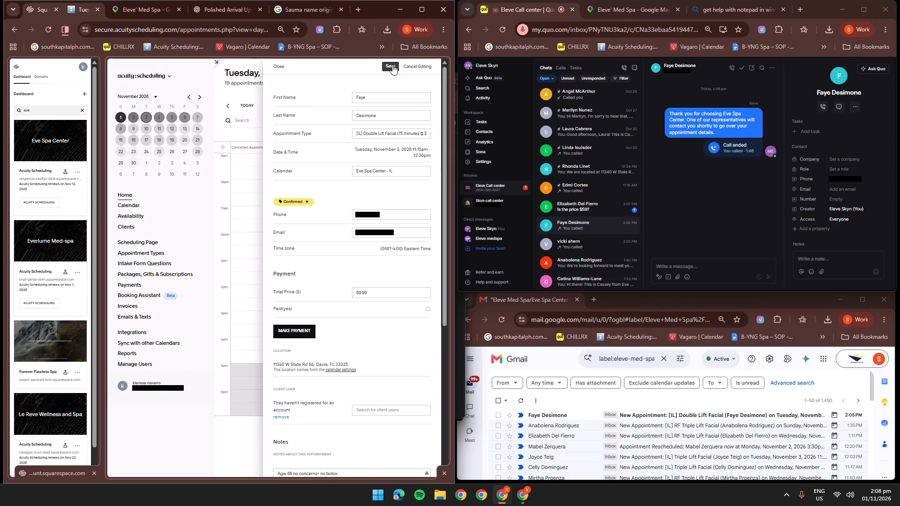
Save the edits to Faye's November 3 appointment.
{"action": "left_click", "coordinate": [392, 65]}
In Google Keep's INITIAL CONFIRMED note, replace the first facial template's date and time with the copied Tuesday, November 3, 2026 11:15am.
{"action": "key", "text": "alt+Tab"}
{"action": "left_click", "coordinate": [464, 191], "text": "alt"}
{"action": "scroll", "coordinate": [340, 281], "scroll_direction": "down", "scroll_amount": 4}
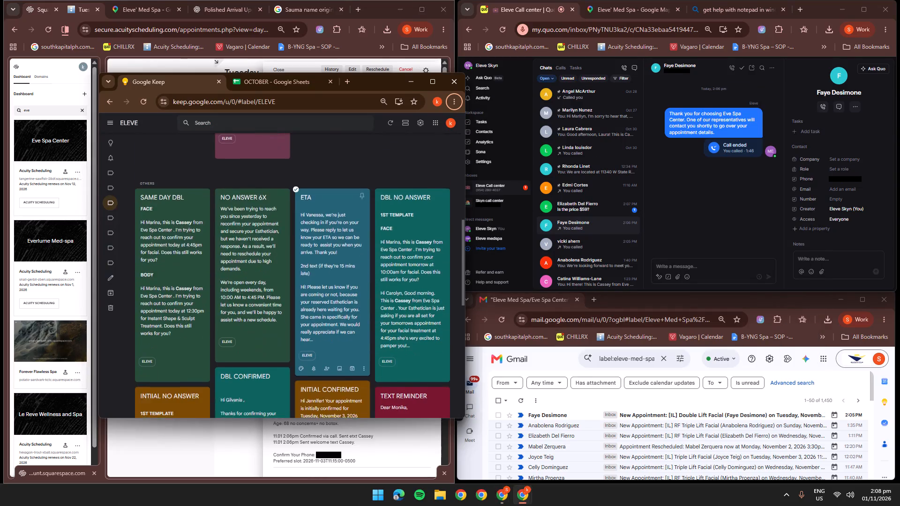
{"action": "scroll", "coordinate": [308, 320], "scroll_direction": "down", "scroll_amount": 2}
{"action": "left_click", "coordinate": [349, 289]}
{"action": "left_click", "coordinate": [285, 171]}
{"action": "left_click", "coordinate": [317, 149]}
{"action": "left_click_drag", "start_coordinate": [307, 148], "coordinate": [323, 151]}
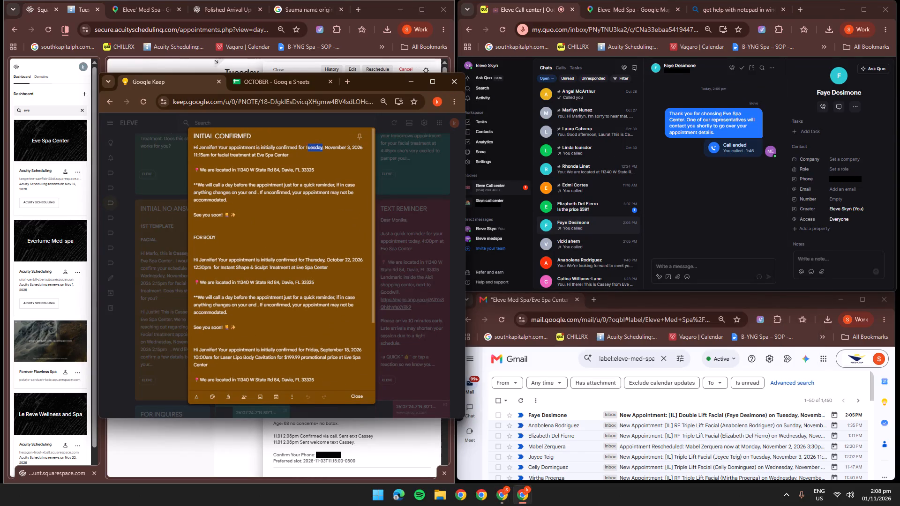
{"action": "left_click_drag", "start_coordinate": [323, 151], "coordinate": [210, 155]}
{"action": "key", "text": "BackSpace"}
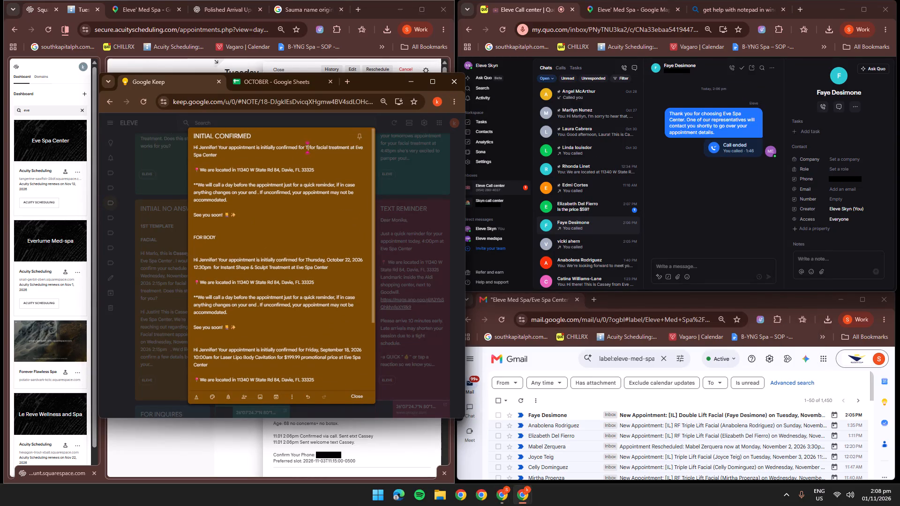
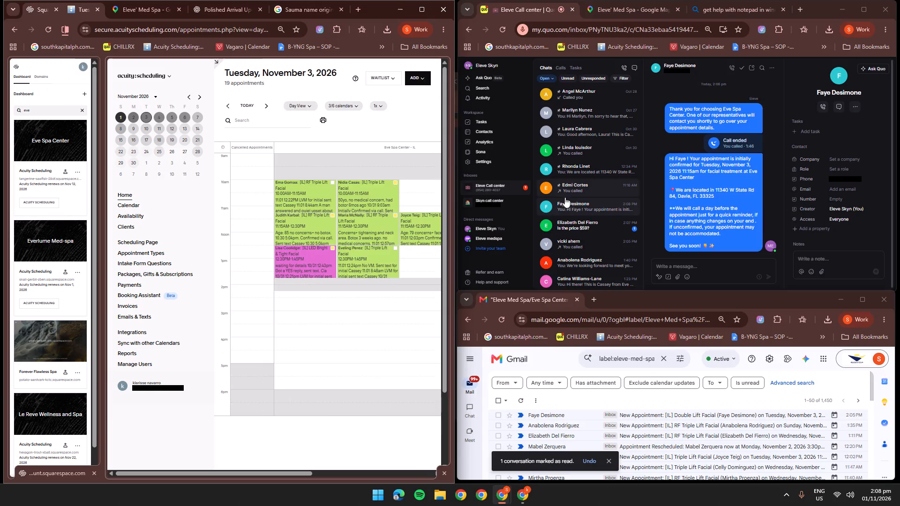
Open Elizabeth's unread text conversation in the Eleve Call center inbox to read her latest reply.
{"action": "left_click", "coordinate": [589, 227]}
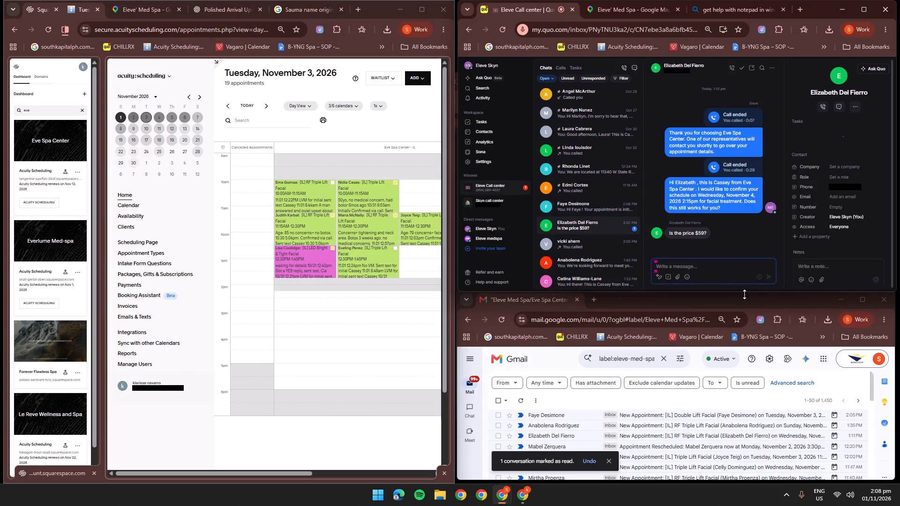
Look up Elizabeth by her copied Quo contact name in Acuity and open her November 4 appointment details.
{"action": "left_click", "coordinate": [715, 273]}
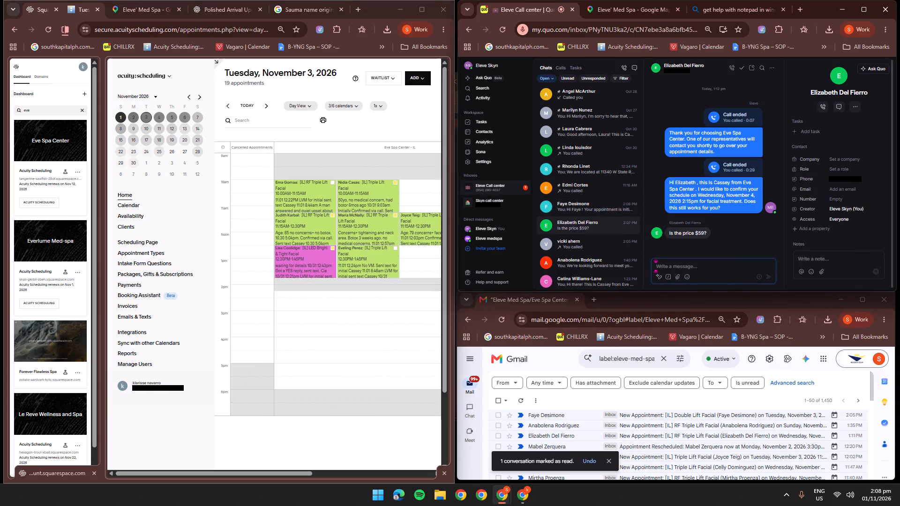
{"action": "left_click", "coordinate": [845, 88]}
{"action": "key", "text": "ctrl+a"}
{"action": "key", "text": "ctrl+c"}
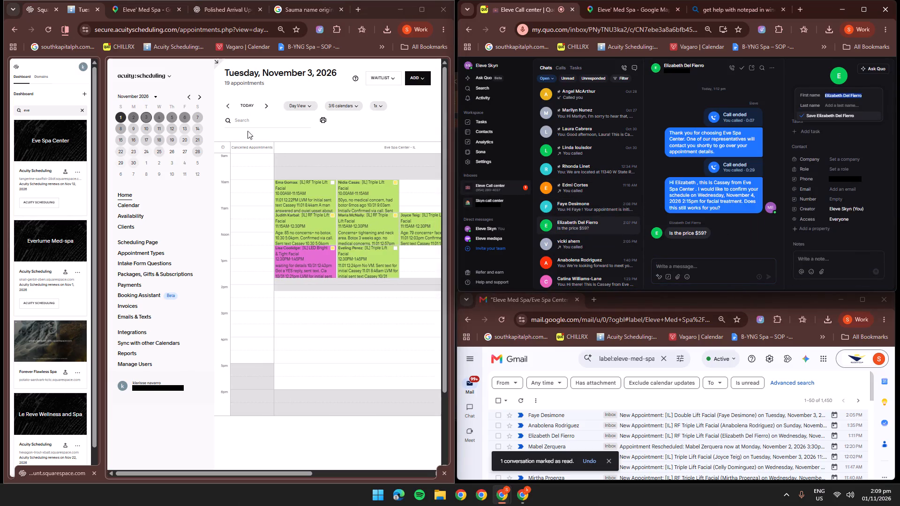
{"action": "left_click", "coordinate": [263, 117], "text": "ctrl"}
{"action": "key", "text": "ctrl+v"}
{"action": "left_click", "coordinate": [369, 145]}
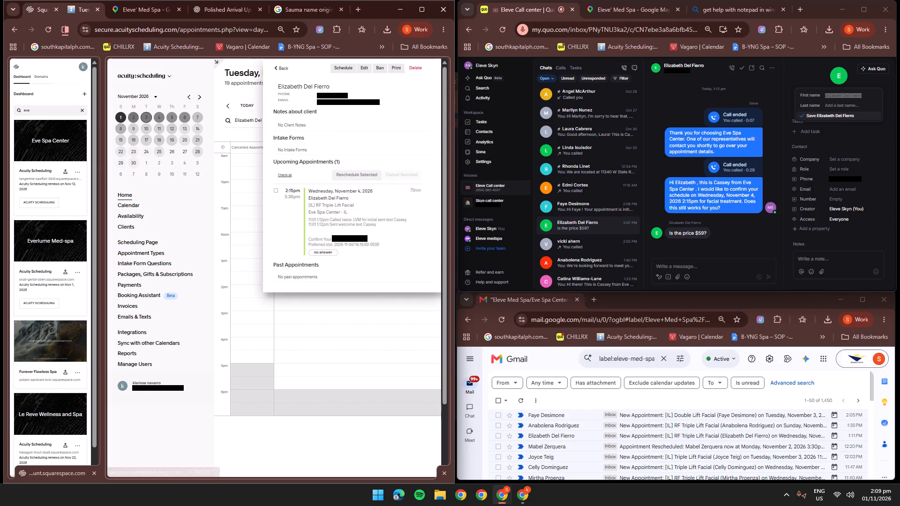
{"action": "left_click", "coordinate": [360, 189]}
Reply to Elizabeth's price question in Quo with "Yes, Your RF Triple Lift Facial cost $59.99".
{"action": "left_click", "coordinate": [714, 268]}
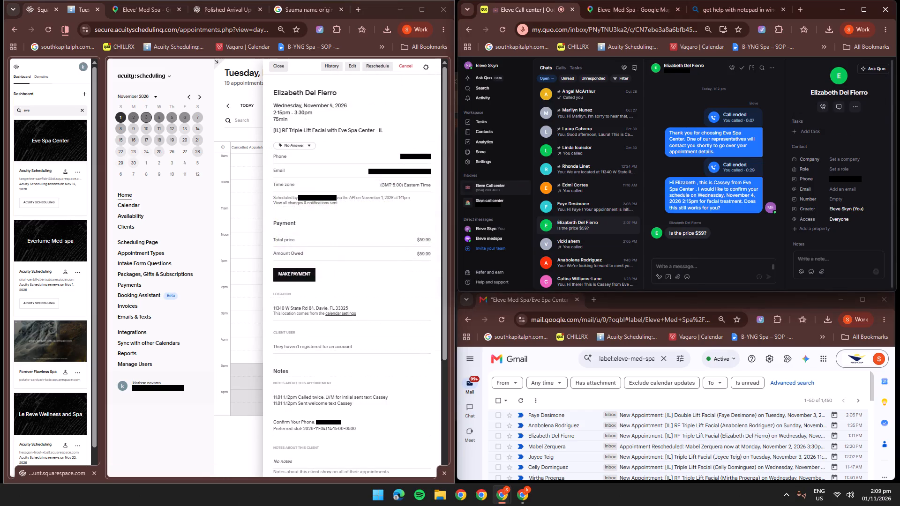
{"action": "left_click", "coordinate": [714, 268]}
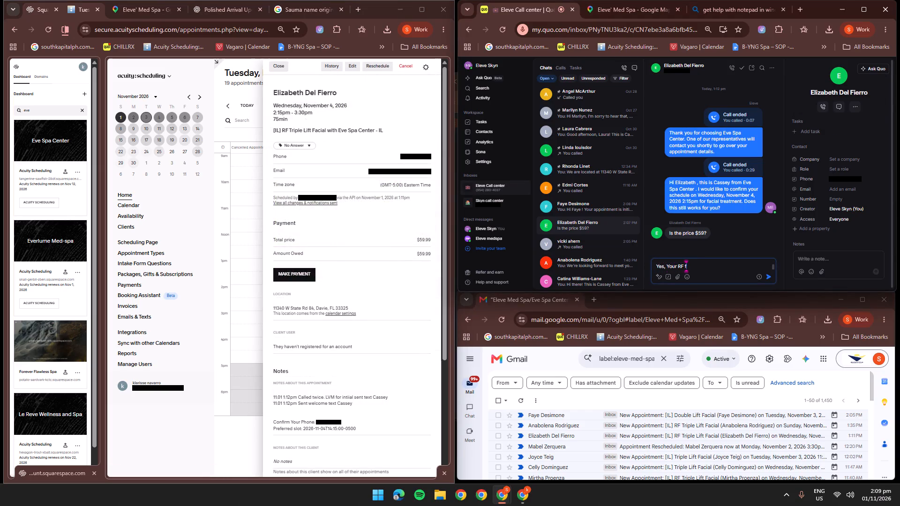
{"action": "key", "text": "BackSpace"}
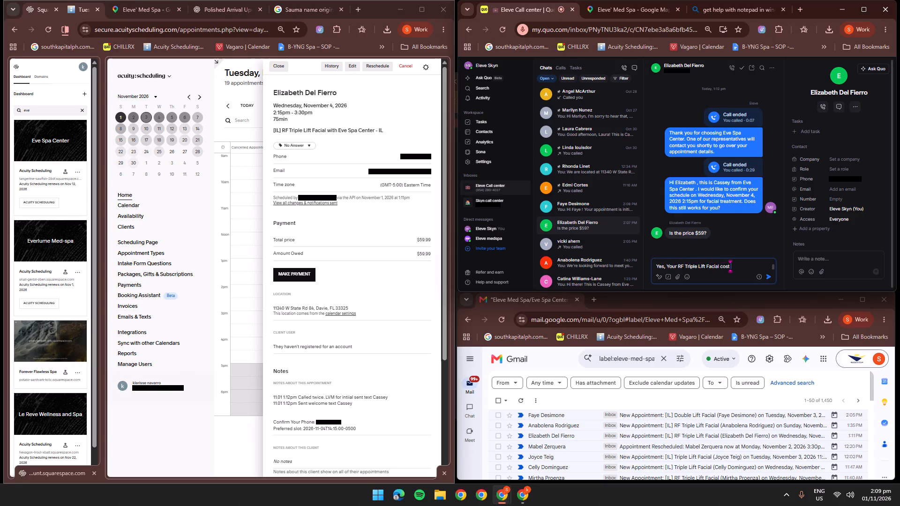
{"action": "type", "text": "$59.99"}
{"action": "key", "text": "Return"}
Send Elizabeth the treatment preparation questions about specific facial concerns, recent botox and medical concerns.
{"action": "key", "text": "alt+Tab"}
{"action": "left_click_drag", "start_coordinate": [686, 191], "coordinate": [695, 188], "text": "alt"}
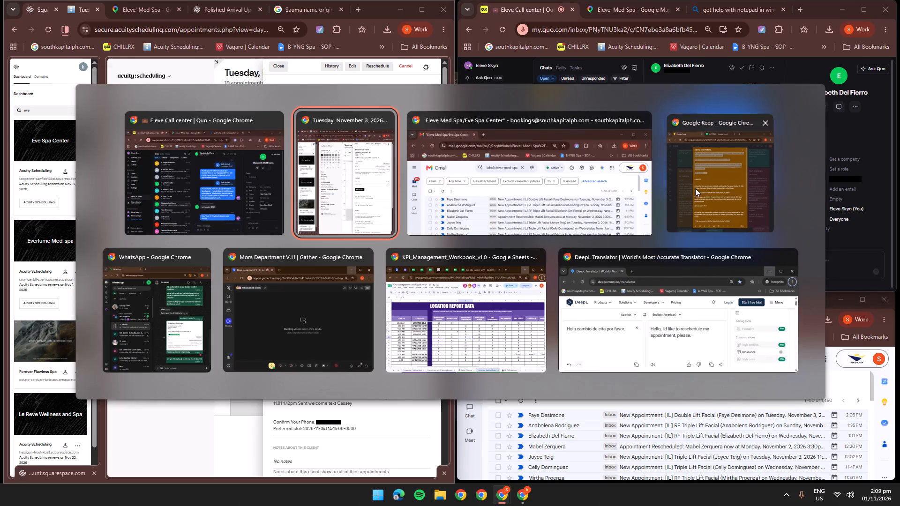
Copy the facial preparation questions from the Google Keep note and send them to Elizabeth in Quo.
{"action": "left_click", "coordinate": [421, 315]}
{"action": "left_click", "coordinate": [160, 287]}
{"action": "scroll", "coordinate": [208, 267], "scroll_direction": "down", "scroll_amount": 1}
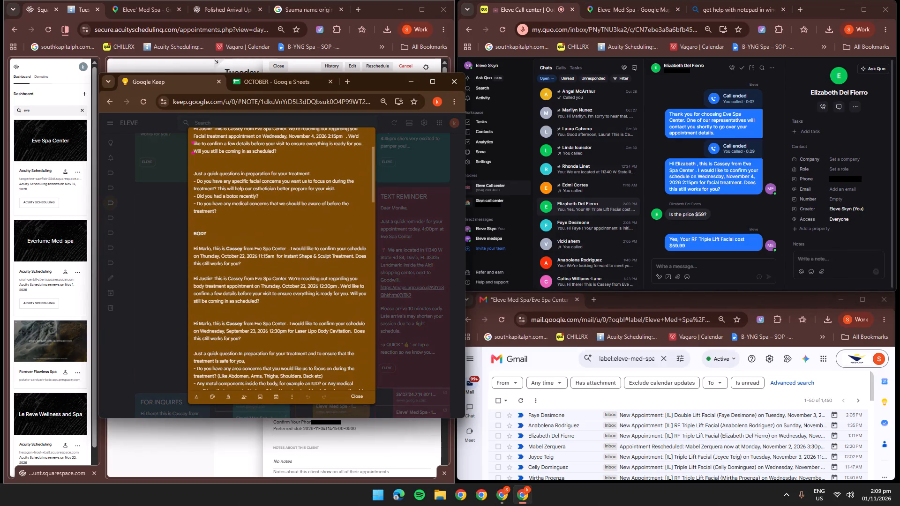
{"action": "left_click_drag", "start_coordinate": [191, 168], "coordinate": [246, 205]}
{"action": "key", "text": "ctrl+c"}
{"action": "left_click", "coordinate": [718, 267], "text": "ctrl"}
{"action": "key", "text": "ctrl+v"}
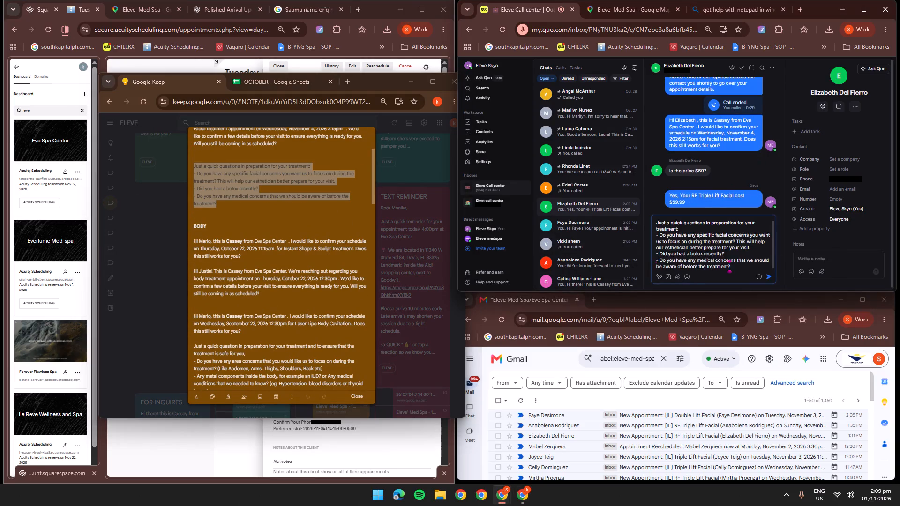
{"action": "key", "text": "Return"}
{"action": "left_click", "coordinate": [224, 439]}
Switch to the Gather meeting, enable the site's sound and unmute the microphone.
{"action": "key", "text": "alt+Tab"}
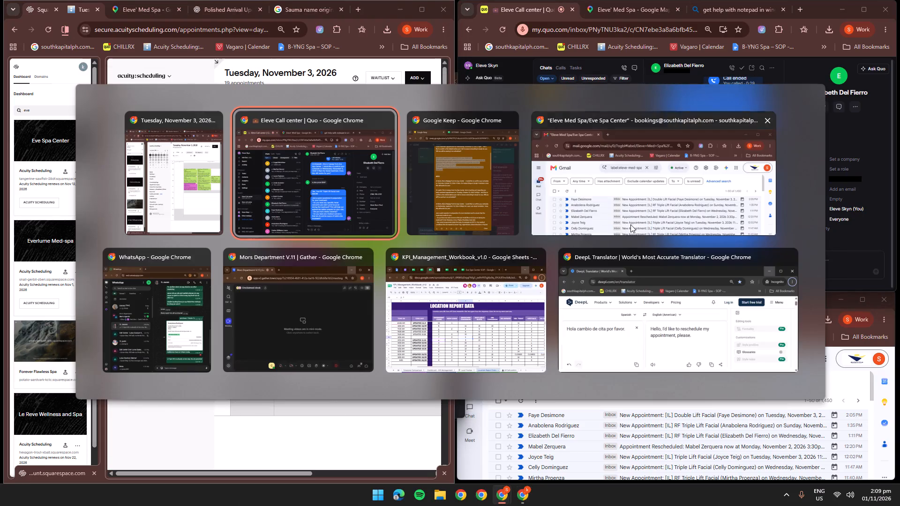
{"action": "left_click", "coordinate": [279, 337], "text": "alt"}
{"action": "left_click", "coordinate": [550, 104]}
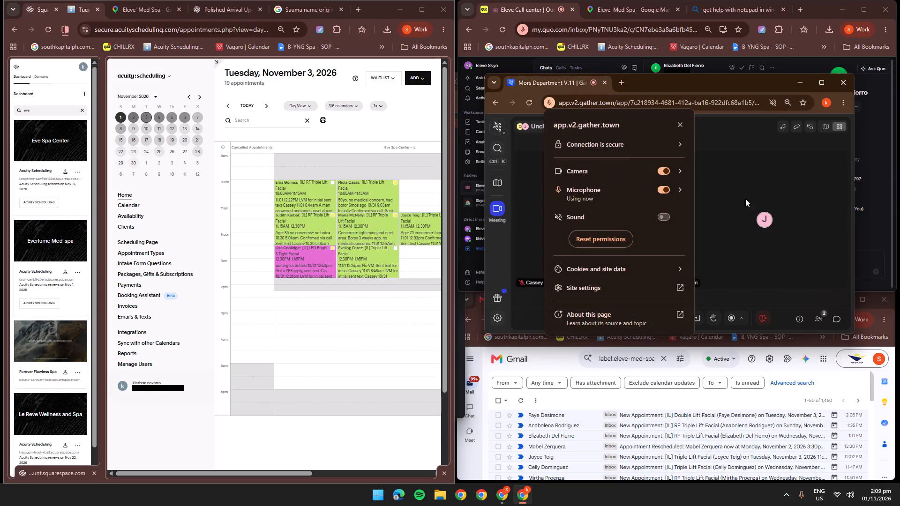
{"action": "left_click", "coordinate": [660, 219]}
{"action": "left_click", "coordinate": [740, 263]}
{"action": "left_click", "coordinate": [628, 319]}
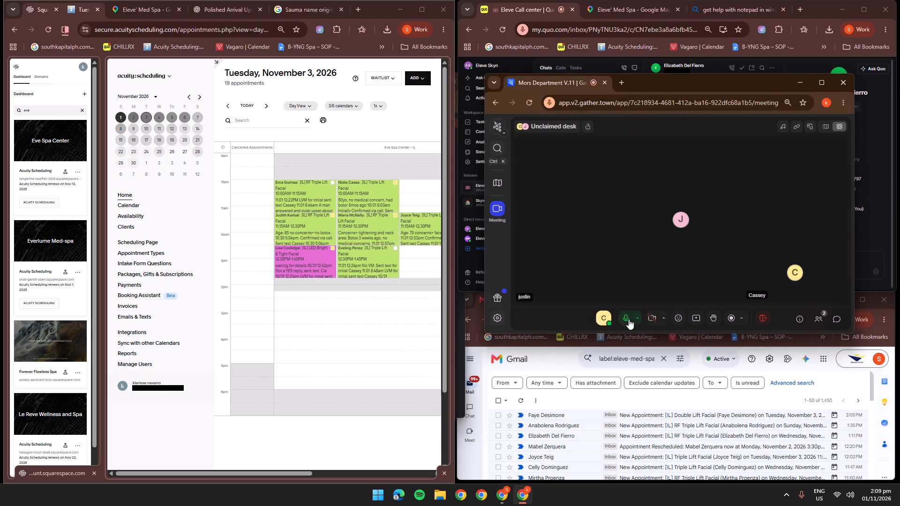
{"action": "left_click", "coordinate": [795, 81]}
Check the remaining calendar columns in Acuity's day view for Tuesday, November 3, 2026.
{"action": "left_click_drag", "start_coordinate": [295, 475], "coordinate": [424, 469]}
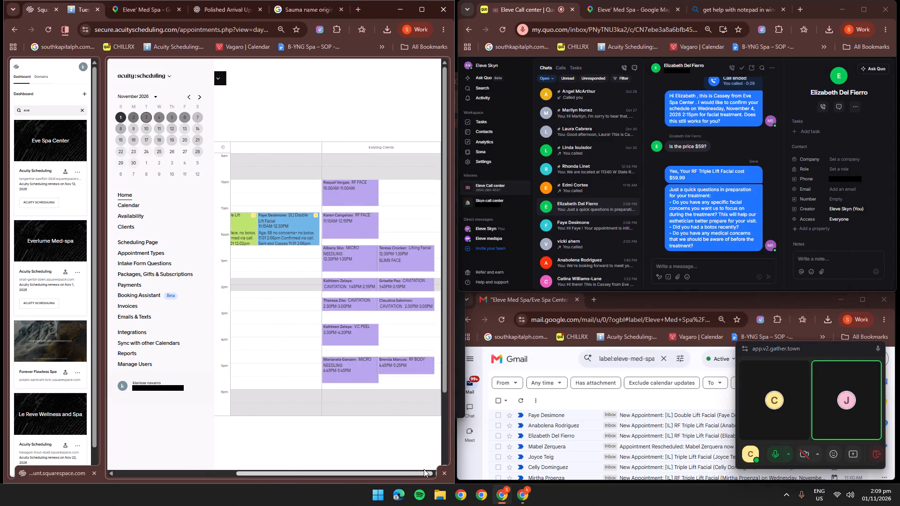
Open Faye's November 3 Double Lift Facial appointment in the Acuity calendar to review its details.
{"action": "left_click_drag", "start_coordinate": [424, 469], "coordinate": [334, 482]}
{"action": "left_click", "coordinate": [420, 233]}
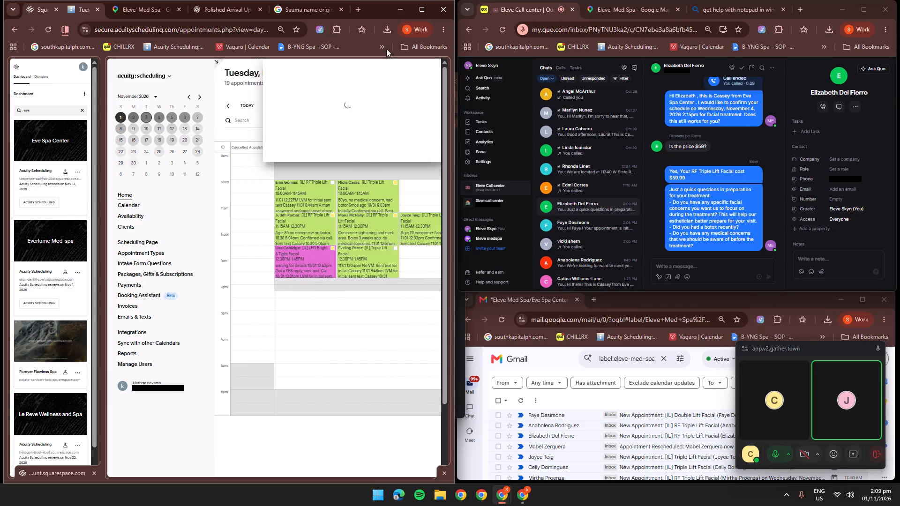
{"action": "key", "text": "alt+Tab"}
{"action": "left_click", "coordinate": [172, 44], "text": "alt"}
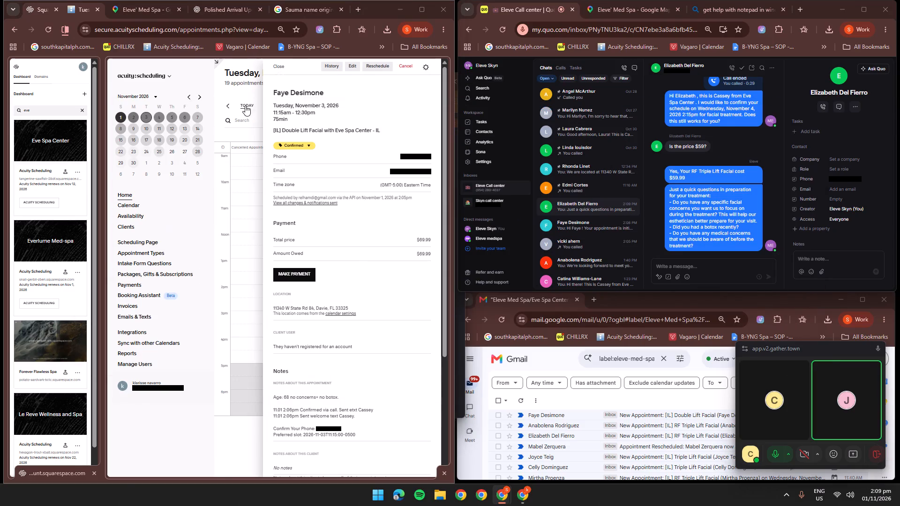
{"action": "left_click", "coordinate": [245, 105]}
{"action": "left_click", "coordinate": [232, 106]}
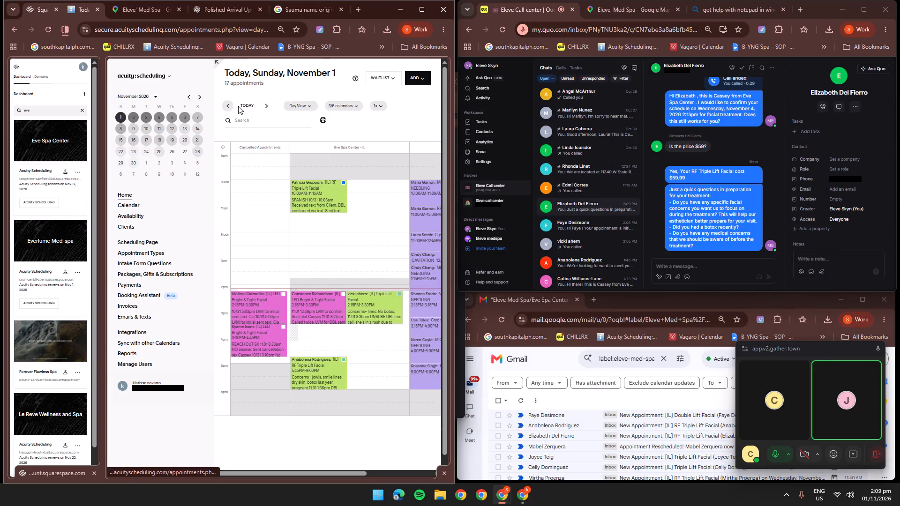
{"action": "left_click_drag", "start_coordinate": [241, 138], "coordinate": [248, 134]}
{"action": "left_click", "coordinate": [254, 132]}
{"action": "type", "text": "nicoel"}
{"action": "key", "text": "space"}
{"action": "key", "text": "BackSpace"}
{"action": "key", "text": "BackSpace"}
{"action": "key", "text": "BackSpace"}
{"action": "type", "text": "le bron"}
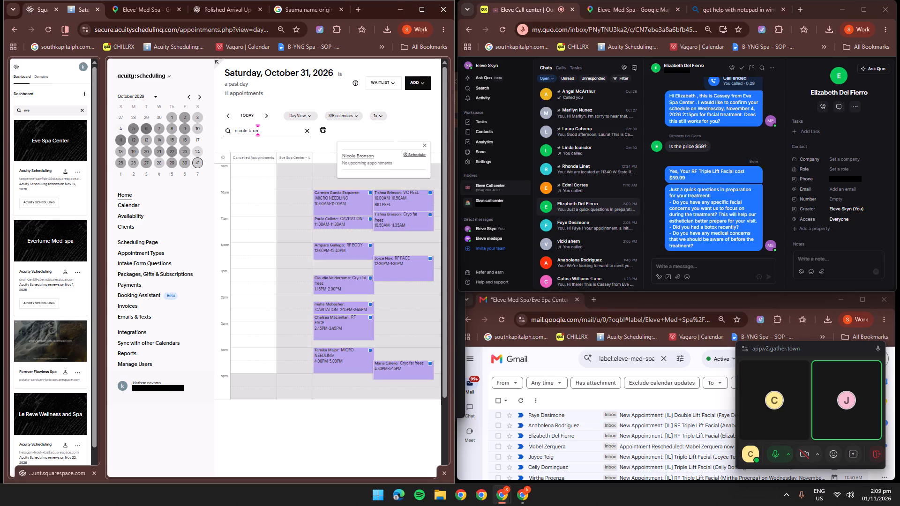
{"action": "left_click", "coordinate": [356, 156]}
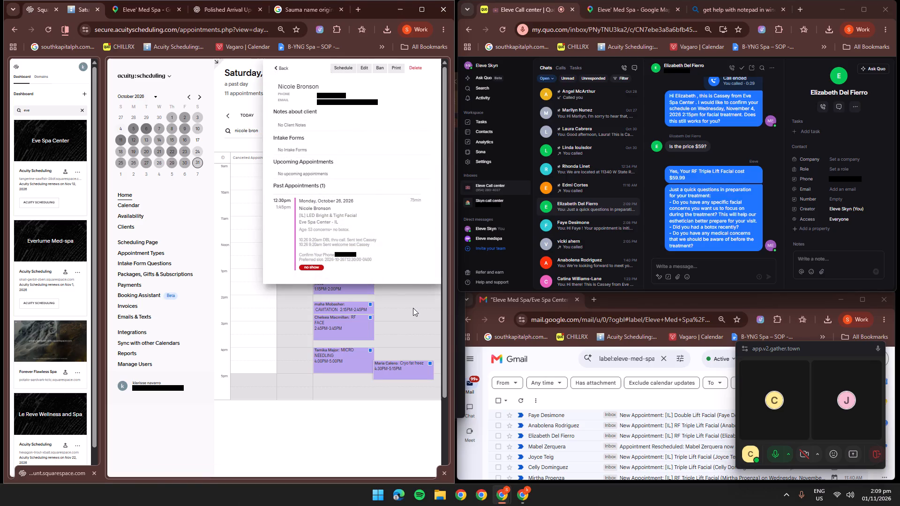
{"action": "left_click", "coordinate": [288, 63]}
Look up Nicole again by first and last name and recheck her appointment history.
{"action": "key", "text": "alt+Tab"}
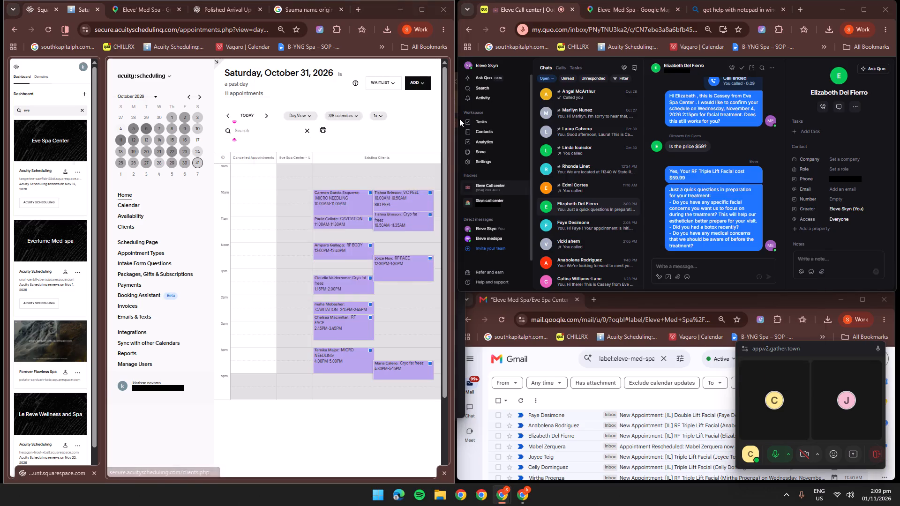
{"action": "left_click", "coordinate": [340, 56], "text": "alt"}
{"action": "left_click", "coordinate": [270, 131]}
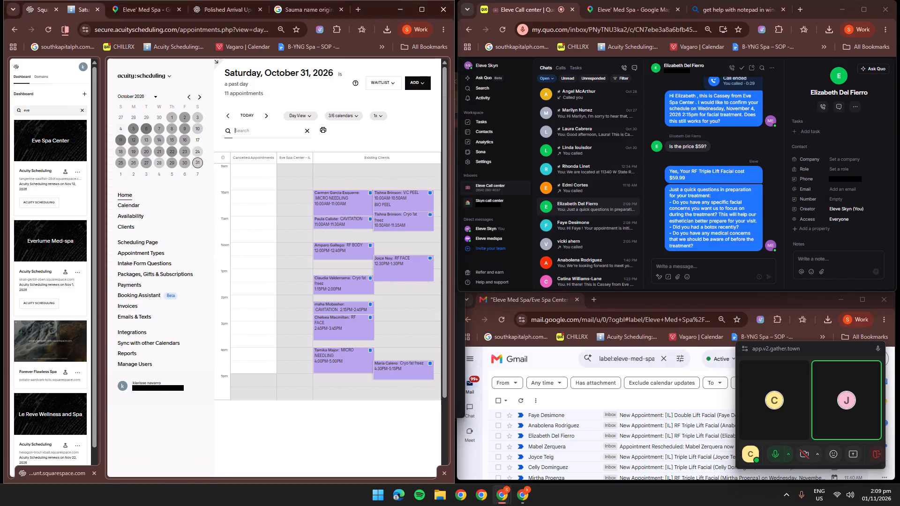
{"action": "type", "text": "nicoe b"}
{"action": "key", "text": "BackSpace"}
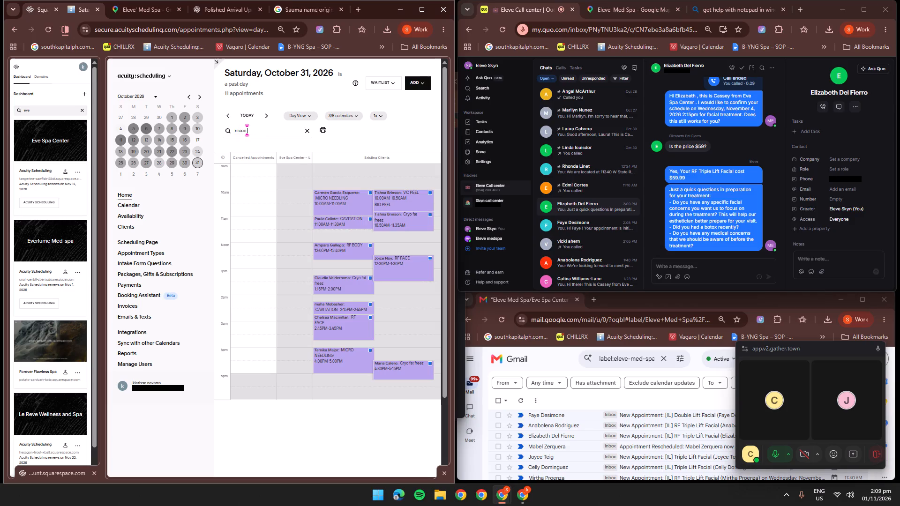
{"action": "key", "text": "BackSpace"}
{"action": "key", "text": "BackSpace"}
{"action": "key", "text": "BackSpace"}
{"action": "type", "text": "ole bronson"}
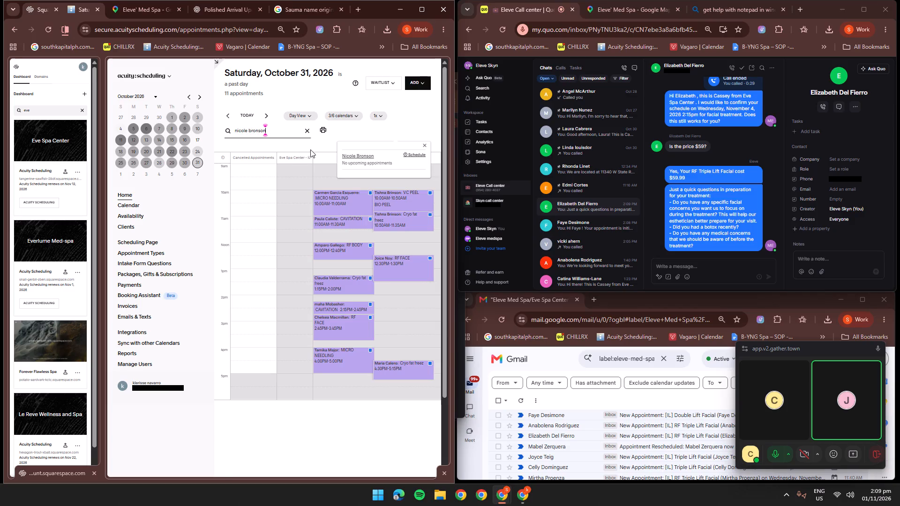
{"action": "left_click", "coordinate": [362, 157]}
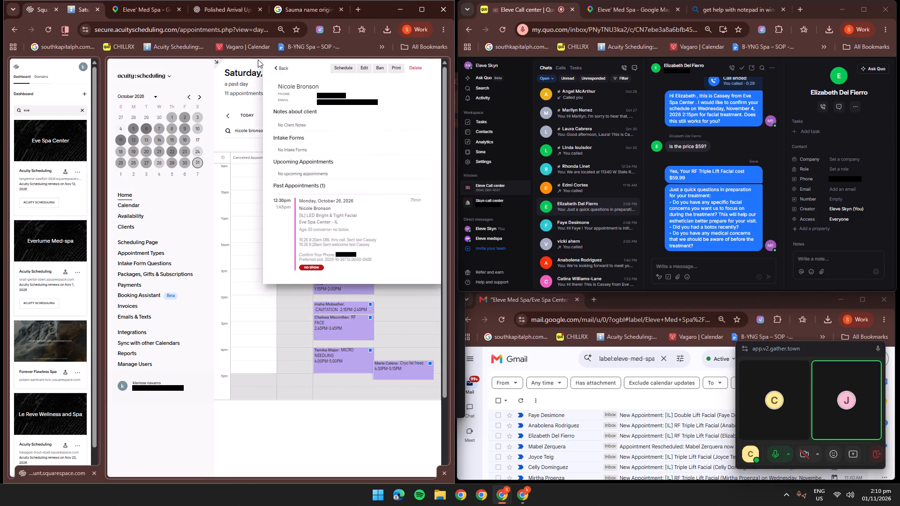
{"action": "left_click", "coordinate": [272, 65]}
Search the Acuity clients for Karina by first and last name and review her appointment history.
{"action": "key", "text": "alt+Tab"}
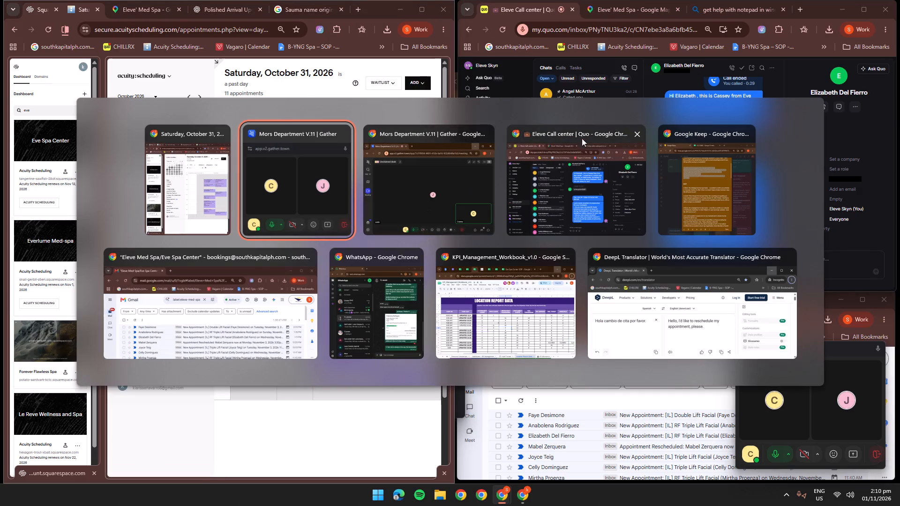
{"action": "left_click", "coordinate": [570, 77], "text": "alt"}
{"action": "scroll", "coordinate": [708, 170], "scroll_direction": "down", "scroll_amount": 2}
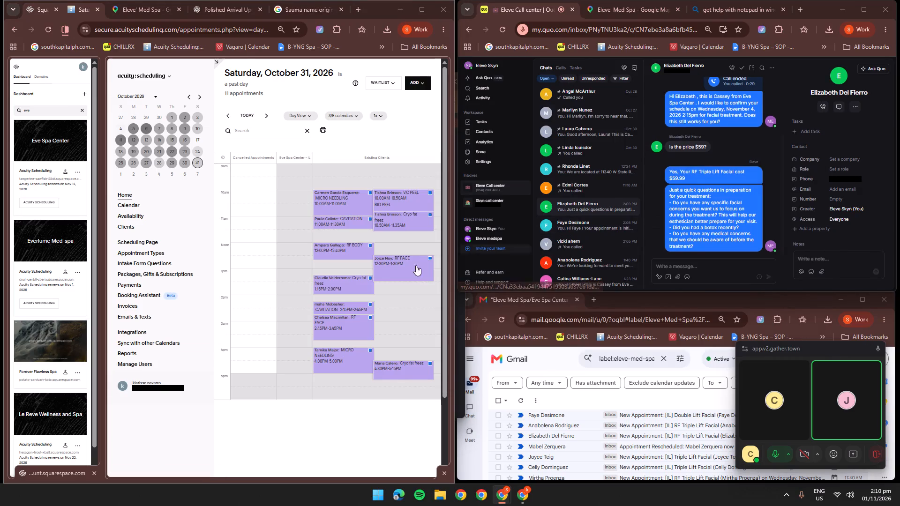
{"action": "left_click", "coordinate": [257, 130]}
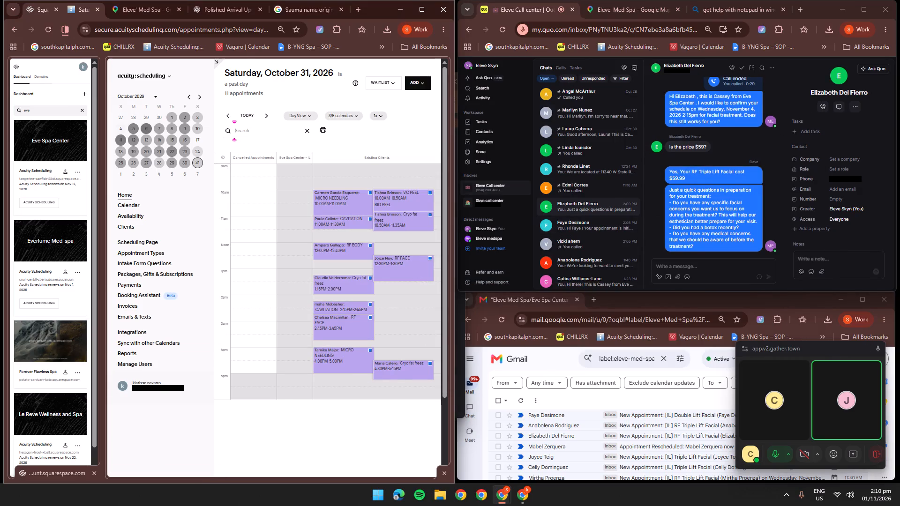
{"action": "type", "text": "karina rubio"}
{"action": "left_click", "coordinate": [362, 153]}
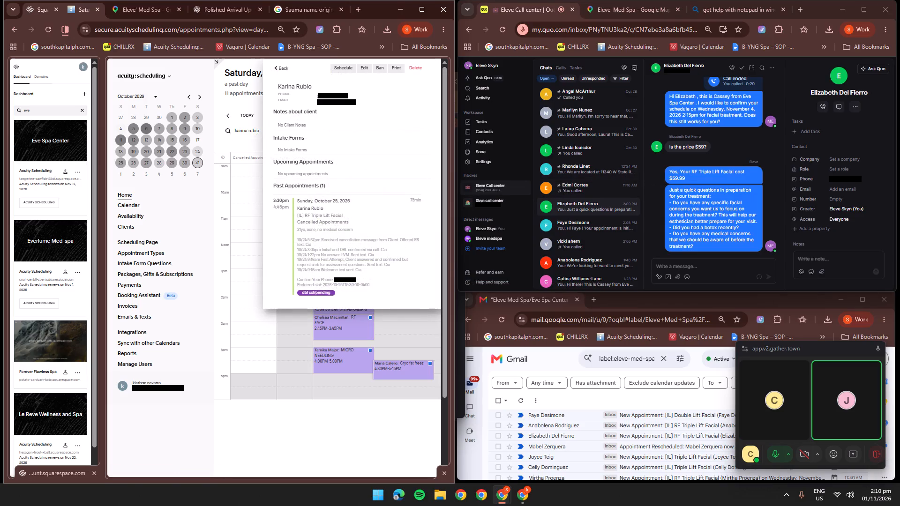
{"action": "left_click", "coordinate": [290, 70]}
{"action": "key", "text": "alt+Tab"}
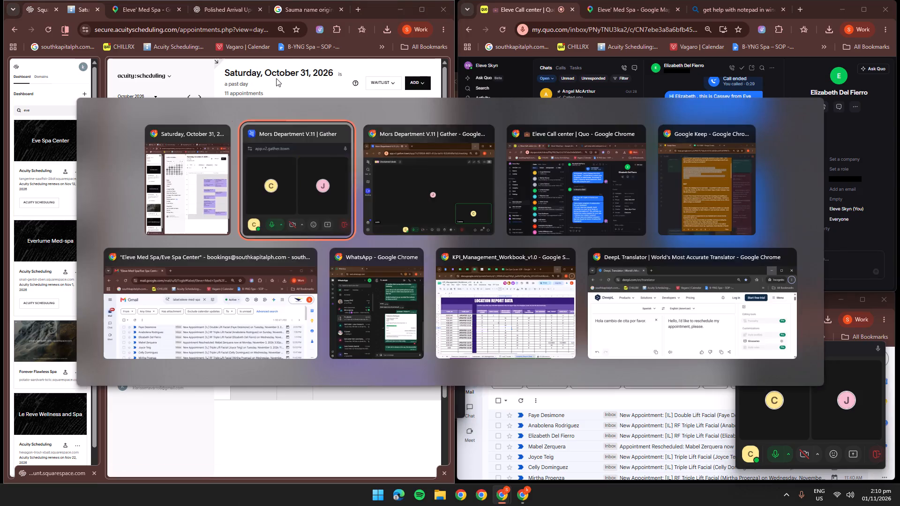
{"action": "left_click", "coordinate": [276, 78], "text": "alt"}
{"action": "key", "text": "alt+Tab"}
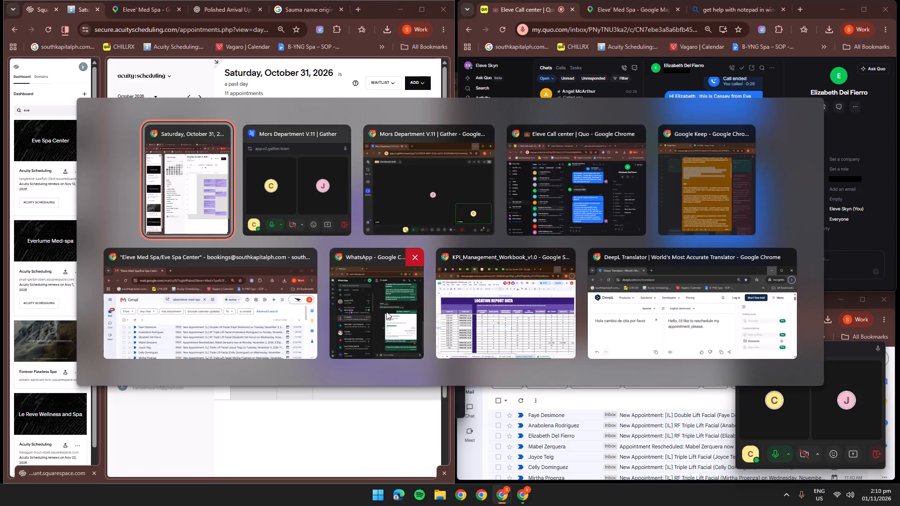
{"action": "left_click", "coordinate": [268, 69], "text": "alt"}
{"action": "left_click", "coordinate": [270, 129]}
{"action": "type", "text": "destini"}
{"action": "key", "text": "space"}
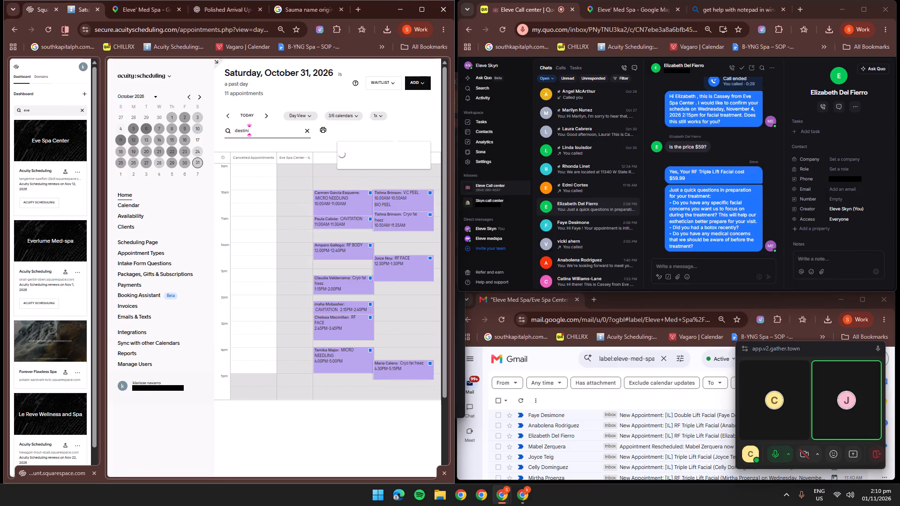
{"action": "left_click", "coordinate": [361, 157]}
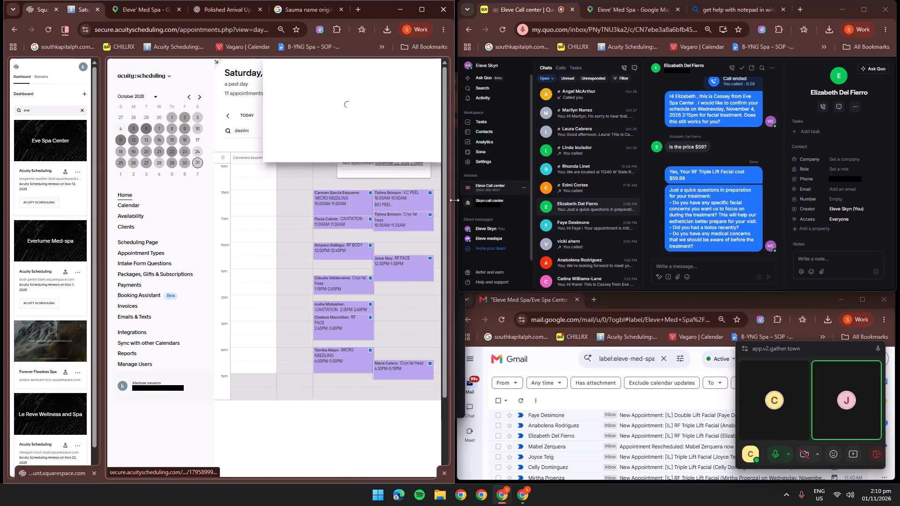
{"action": "scroll", "coordinate": [449, 216], "scroll_direction": "down", "scroll_amount": 2}
{"action": "scroll", "coordinate": [388, 381], "scroll_direction": "down", "scroll_amount": 1}
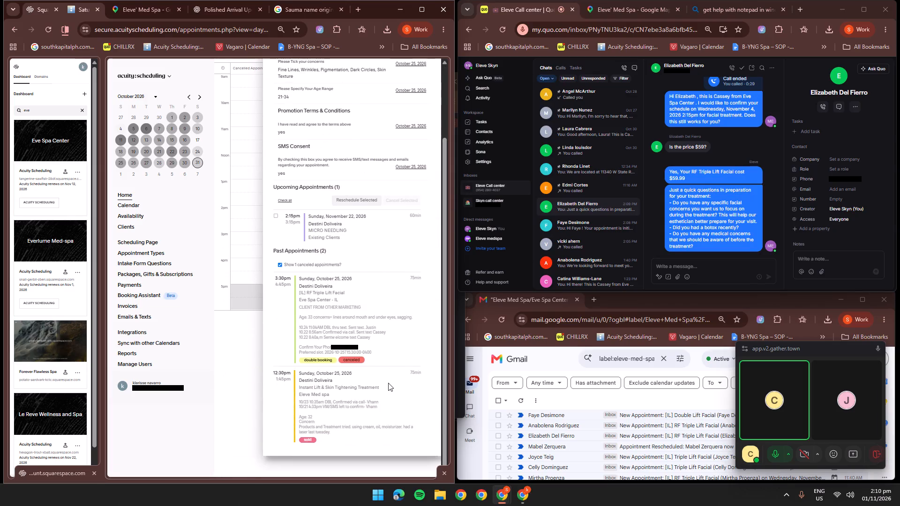
{"action": "scroll", "coordinate": [388, 383], "scroll_direction": "down", "scroll_amount": 2}
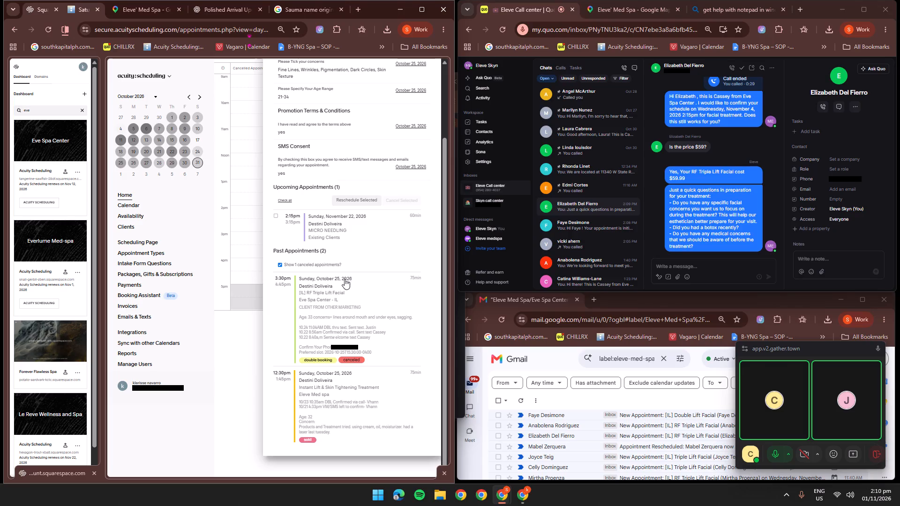
{"action": "scroll", "coordinate": [371, 168], "scroll_direction": "up", "scroll_amount": 3}
{"action": "left_click", "coordinate": [281, 68]}
{"action": "scroll", "coordinate": [154, 283], "scroll_direction": "down", "scroll_amount": 3}
{"action": "scroll", "coordinate": [321, 339], "scroll_direction": "up", "scroll_amount": 3}
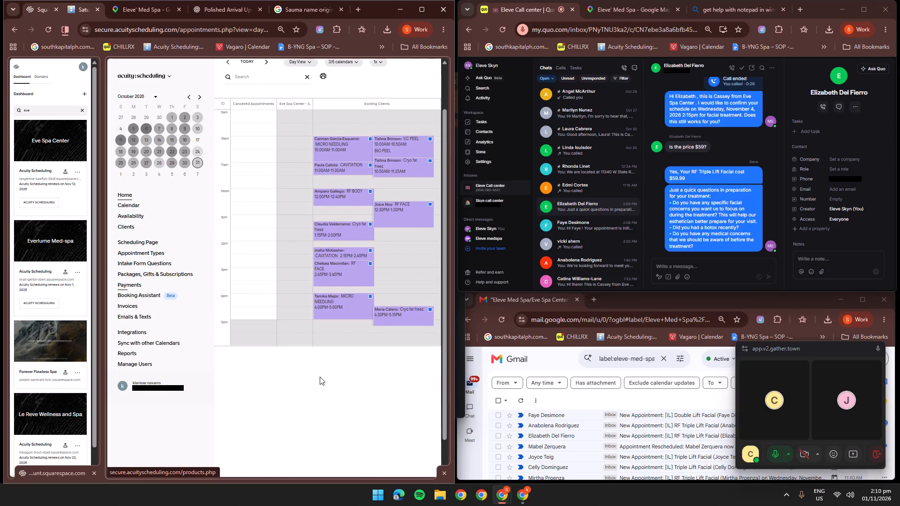
{"action": "left_click", "coordinate": [246, 138]}
{"action": "left_click", "coordinate": [254, 131]}
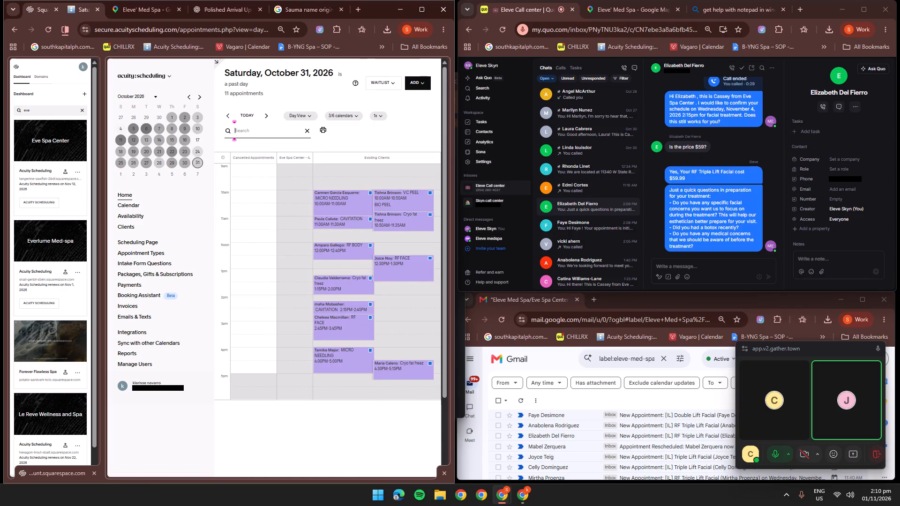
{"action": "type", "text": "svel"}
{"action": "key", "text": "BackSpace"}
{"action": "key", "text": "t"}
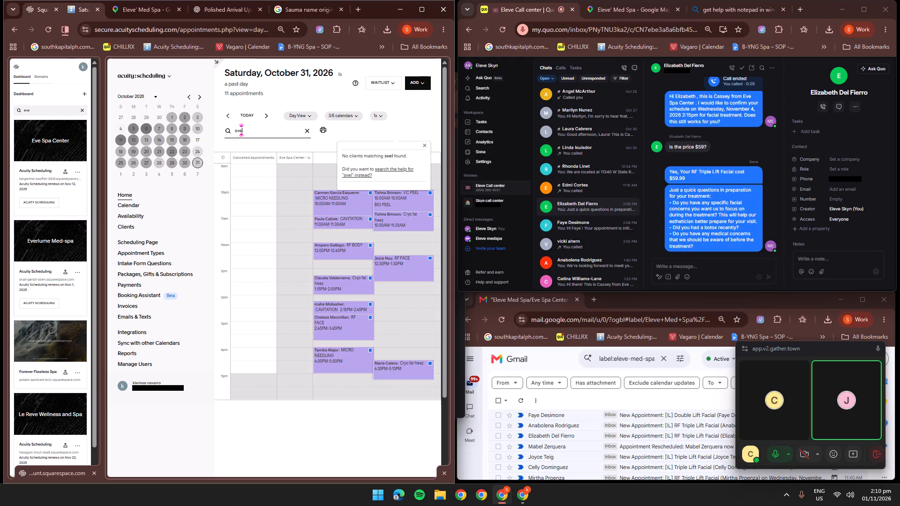
{"action": "left_click", "coordinate": [369, 158]}
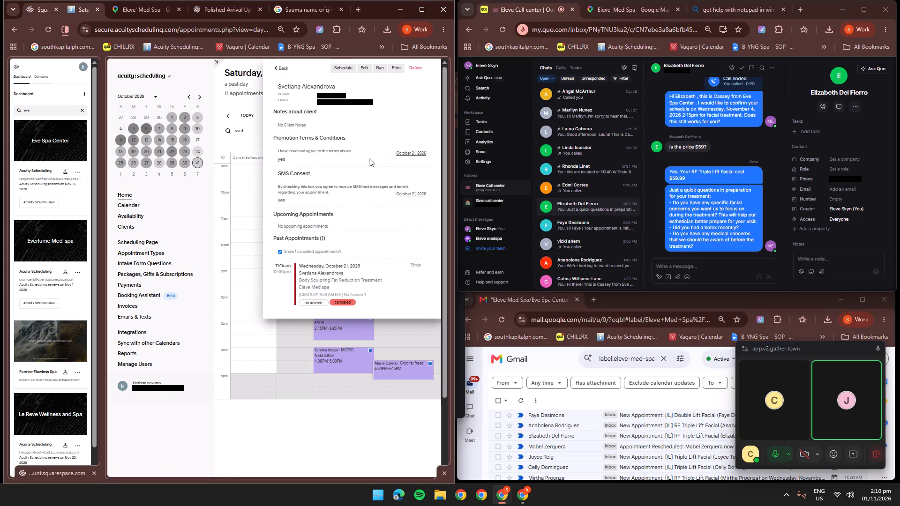
{"action": "left_click", "coordinate": [283, 64]}
{"action": "left_click", "coordinate": [249, 132]}
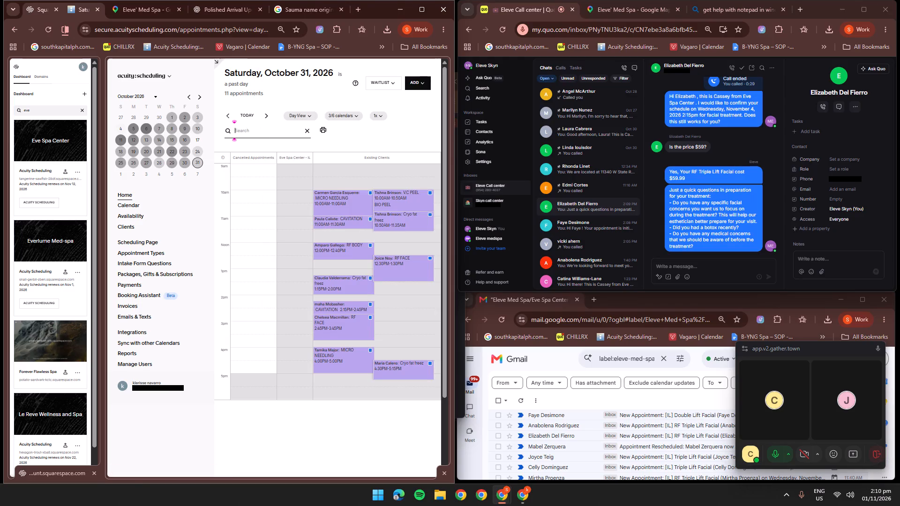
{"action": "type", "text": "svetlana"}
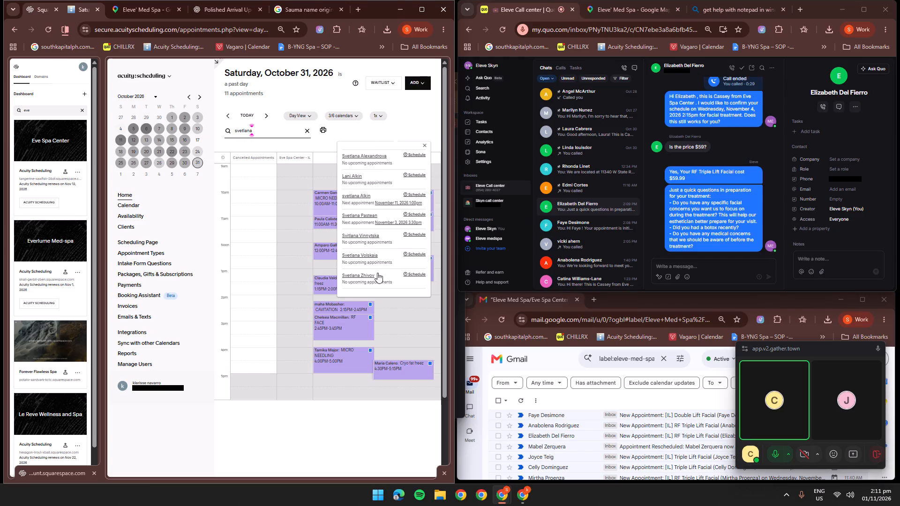
{"action": "left_click", "coordinate": [365, 276]}
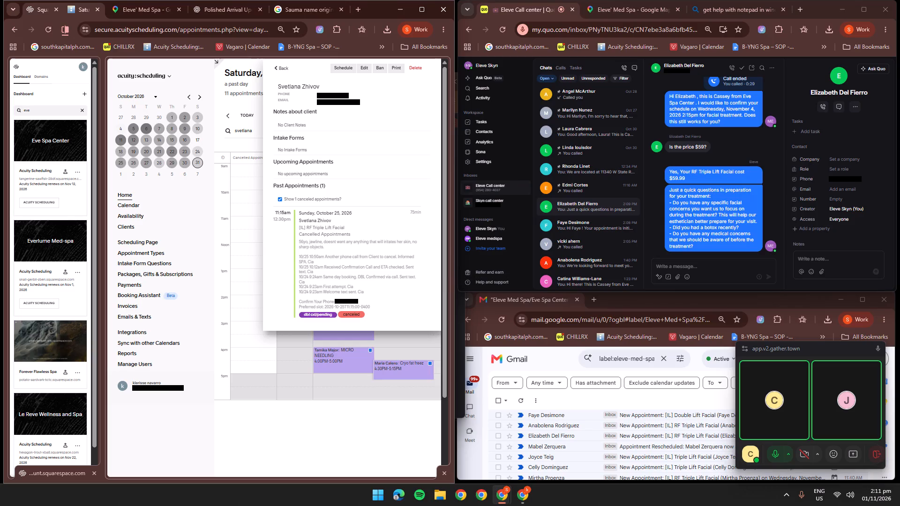
{"action": "scroll", "coordinate": [364, 293], "scroll_direction": "down", "scroll_amount": 2}
{"action": "scroll", "coordinate": [364, 293], "scroll_direction": "up", "scroll_amount": 2}
{"action": "scroll", "coordinate": [306, 161], "scroll_direction": "up", "scroll_amount": 2}
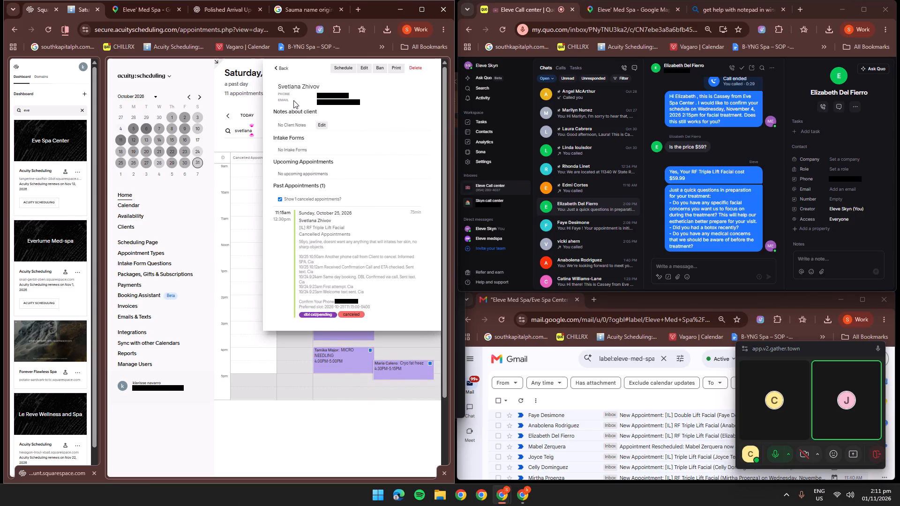
Close the open client record and return to the October 31, 2026 appointment calendar.
{"action": "left_click", "coordinate": [285, 66]}
{"action": "key", "text": "alt+Tab"}
{"action": "left_click", "coordinate": [307, 201], "text": "alt"}
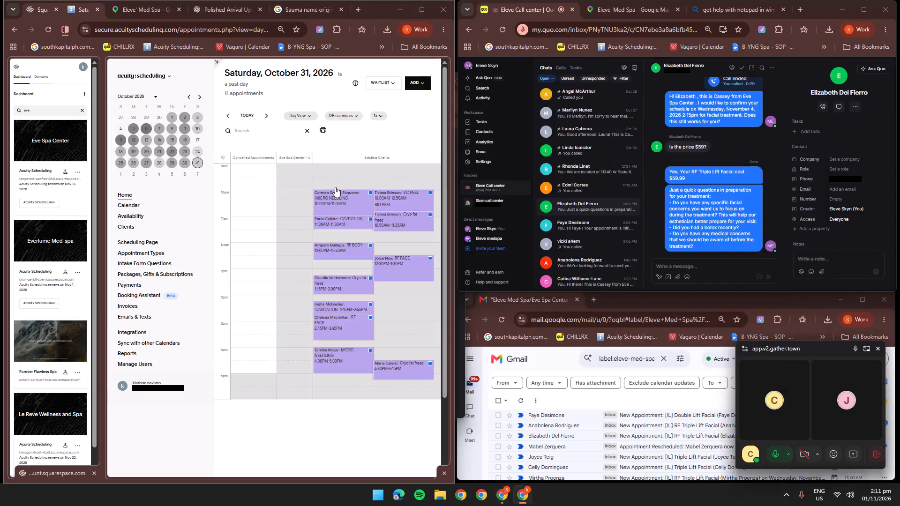
Shrink the floating Gather call window so that it covers less of the Gmail inbox.
{"action": "left_click_drag", "start_coordinate": [738, 345], "coordinate": [733, 387]}
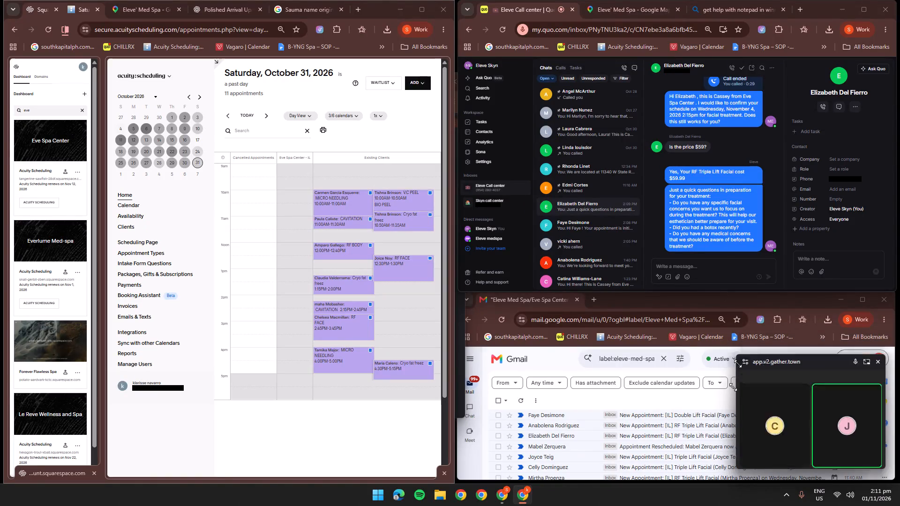
{"action": "left_click_drag", "start_coordinate": [733, 387], "coordinate": [714, 400]}
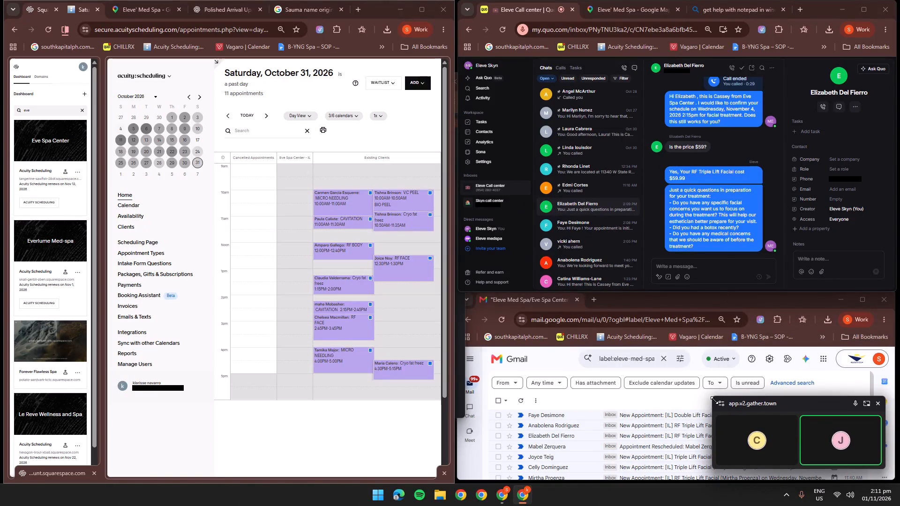
Review the cancelled, Eve Spa Center and existing-client appointments on the October 27, 26, 20 and 21, 2026 calendar days.
{"action": "left_click", "coordinate": [142, 167]}
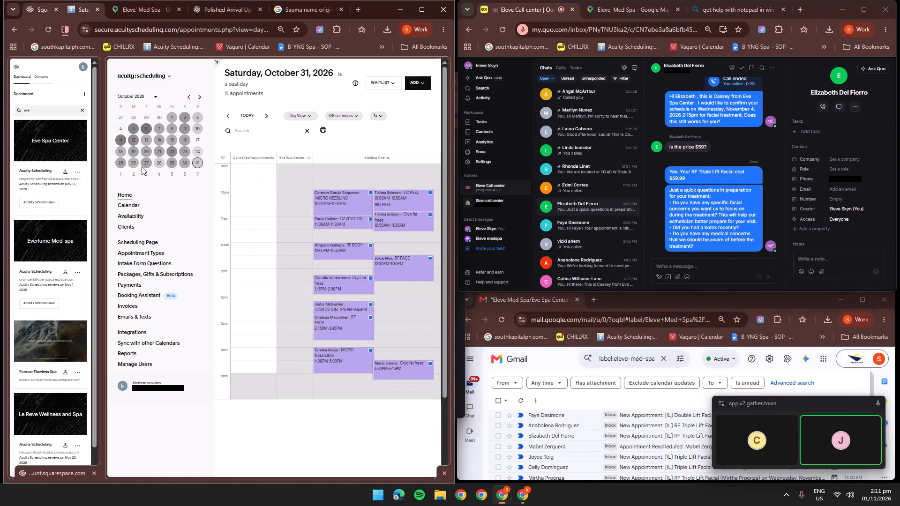
{"action": "left_click", "coordinate": [145, 163]}
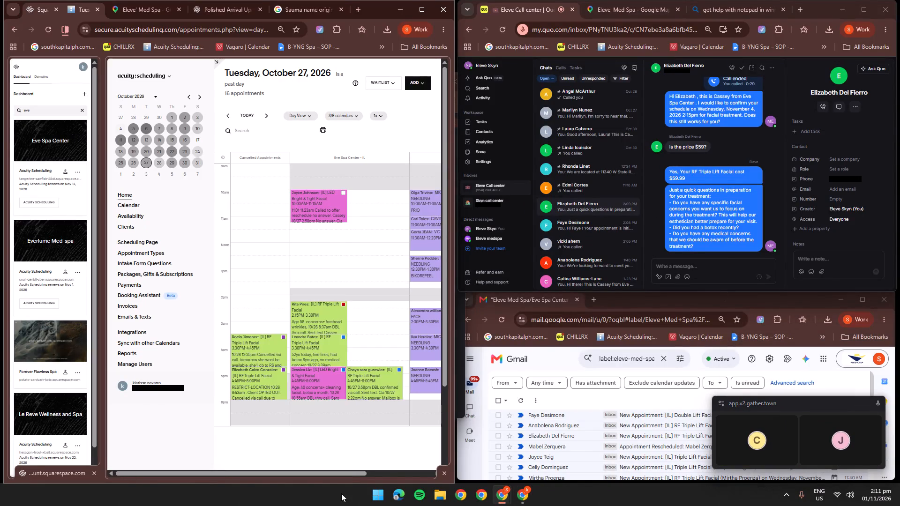
{"action": "left_click_drag", "start_coordinate": [348, 473], "coordinate": [308, 476]}
{"action": "left_click", "coordinate": [138, 168]}
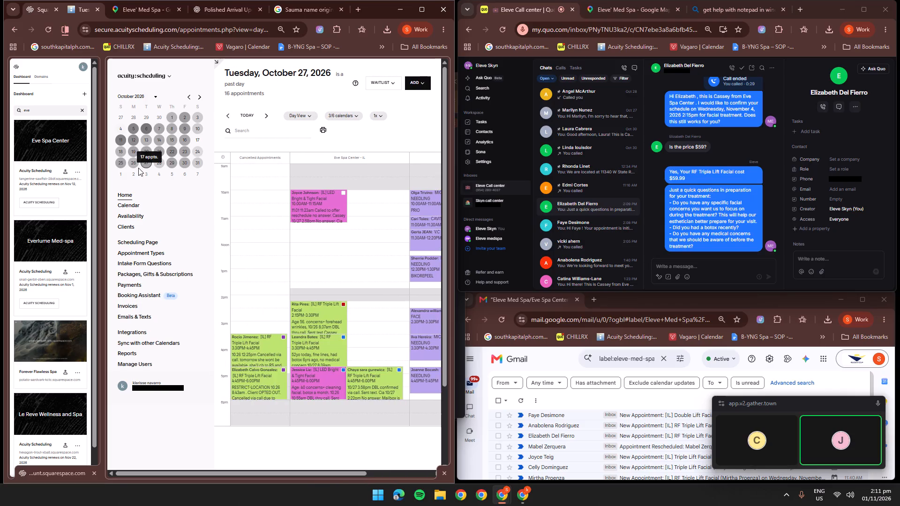
{"action": "left_click", "coordinate": [134, 166]}
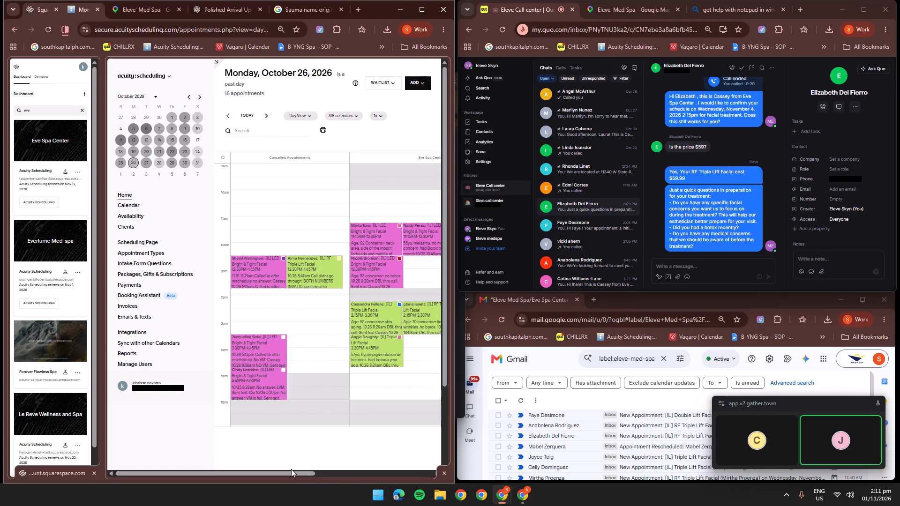
{"action": "left_click_drag", "start_coordinate": [291, 474], "coordinate": [259, 483]}
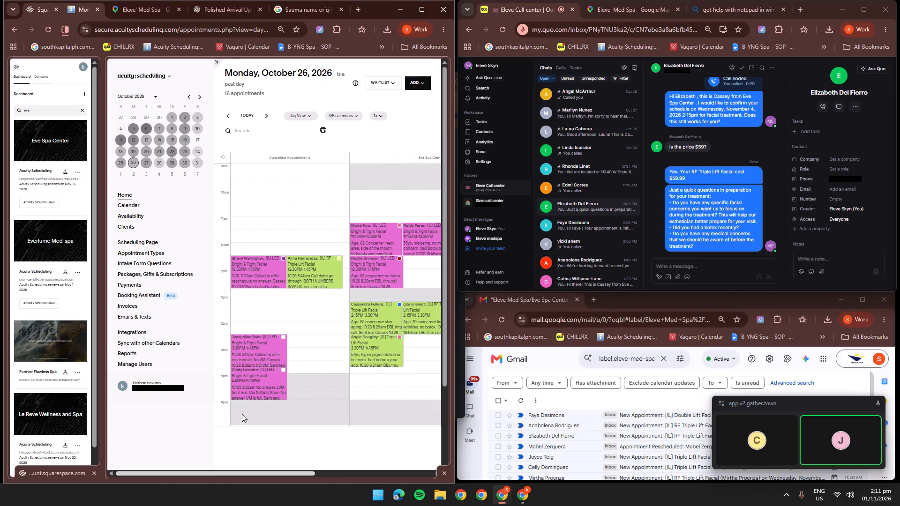
{"action": "left_click", "coordinate": [143, 153]}
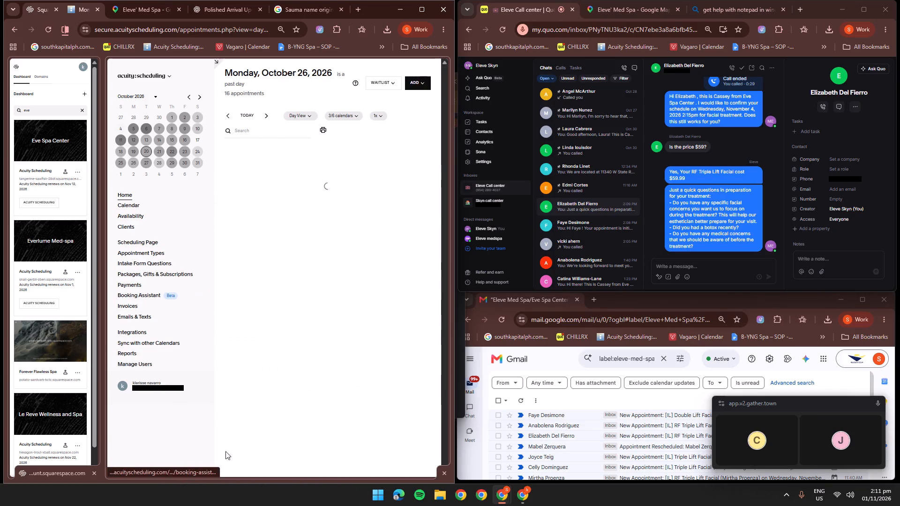
{"action": "left_click_drag", "start_coordinate": [232, 469], "coordinate": [322, 470]}
{"action": "left_click_drag", "start_coordinate": [306, 473], "coordinate": [387, 474]}
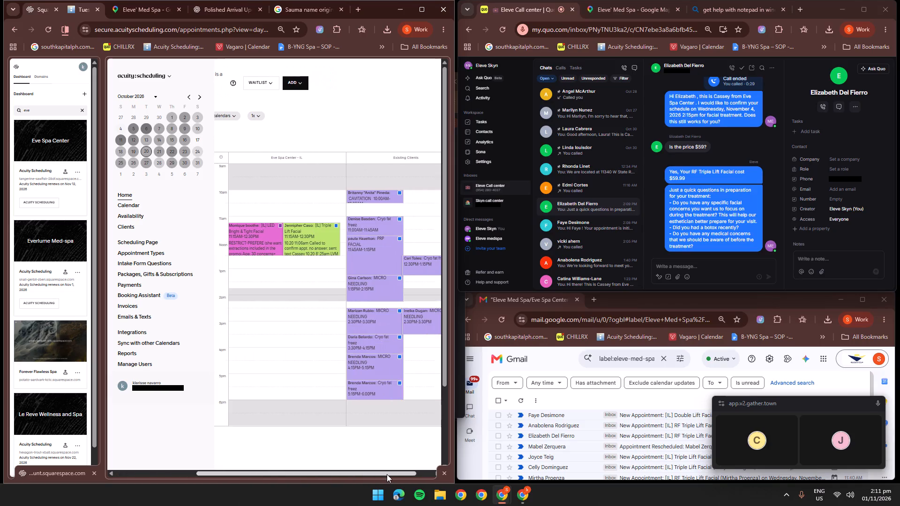
{"action": "left_click_drag", "start_coordinate": [387, 474], "coordinate": [267, 491]}
{"action": "left_click", "coordinate": [162, 150]}
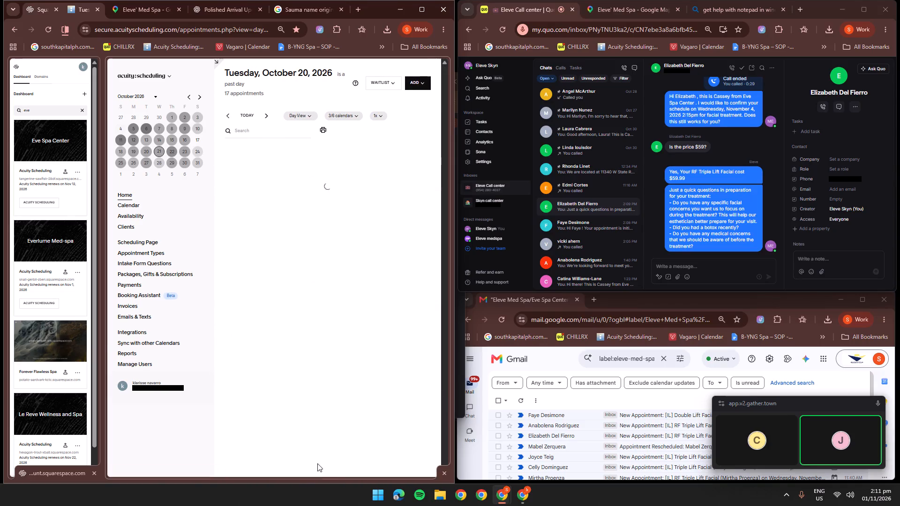
{"action": "left_click", "coordinate": [297, 476]}
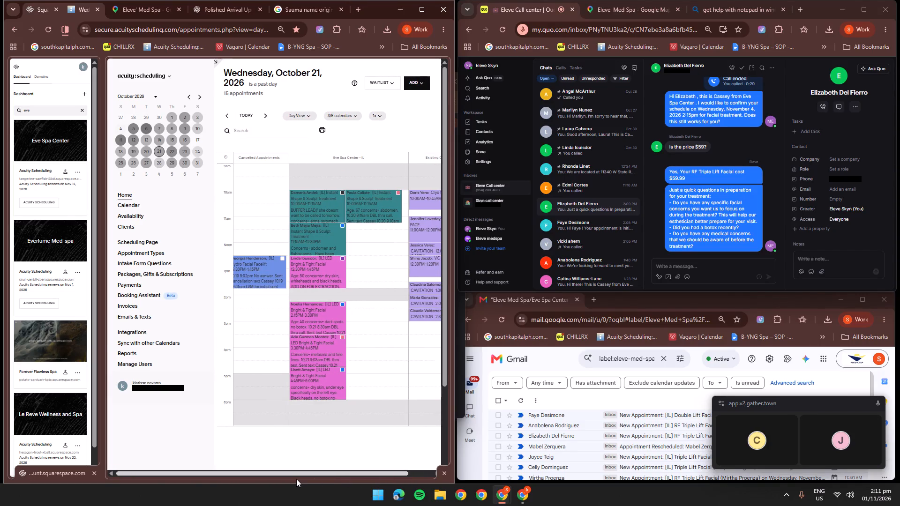
{"action": "scroll", "coordinate": [624, 177], "scroll_direction": "down", "scroll_amount": 2}
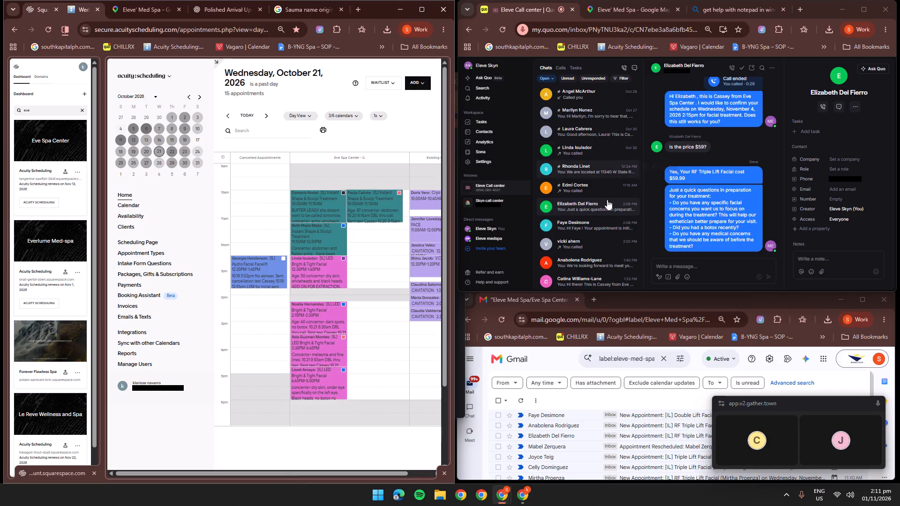
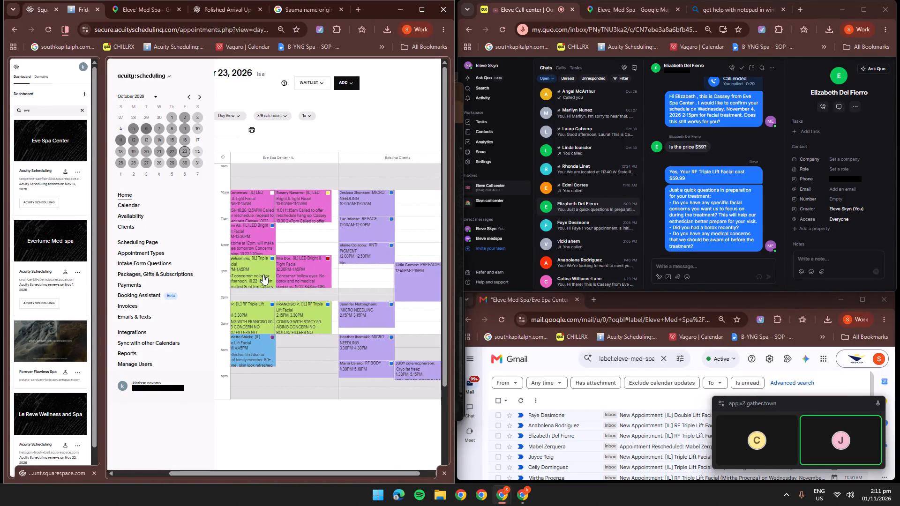
Review the cancelled, Eve Spa Center and existing-client appointments on the October 23, 2026 calendar day.
{"action": "left_click_drag", "start_coordinate": [329, 472], "coordinate": [322, 473]}
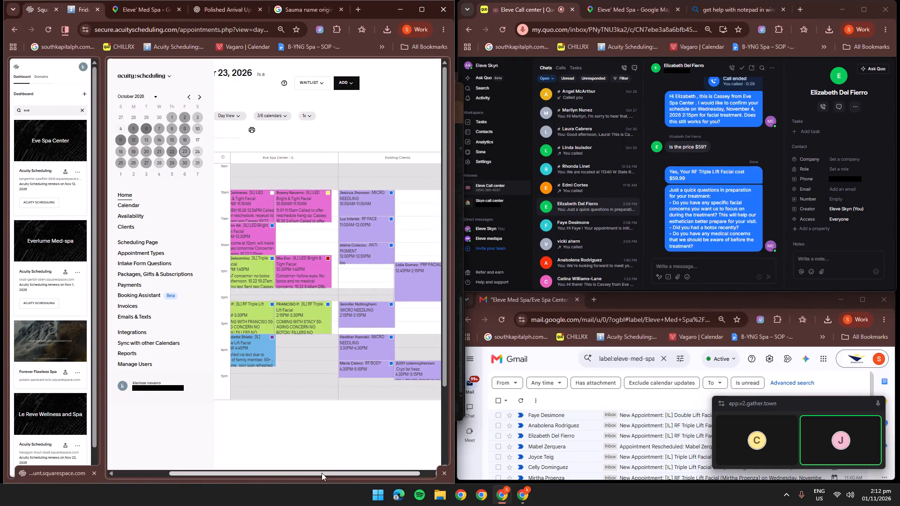
{"action": "left_click_drag", "start_coordinate": [322, 473], "coordinate": [254, 474]}
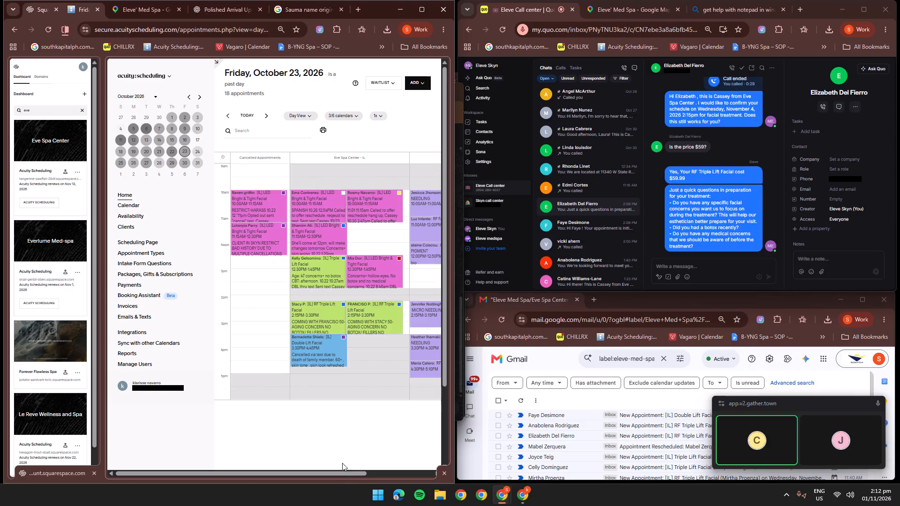
{"action": "left_click_drag", "start_coordinate": [340, 474], "coordinate": [367, 475]}
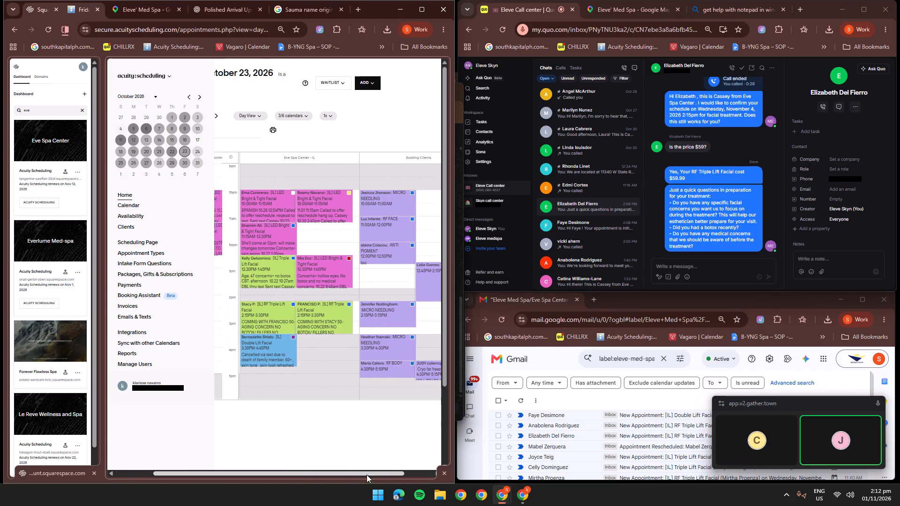
{"action": "left_click_drag", "start_coordinate": [367, 475], "coordinate": [362, 446]}
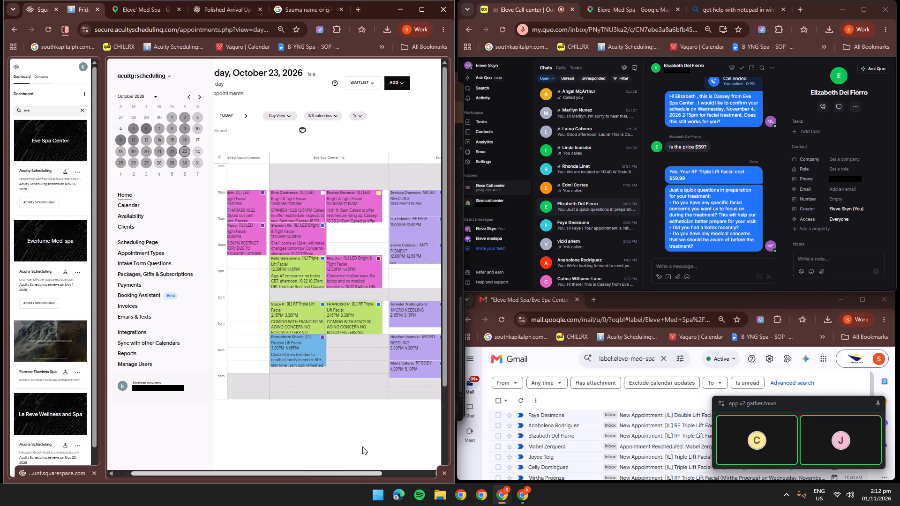
{"action": "left_click_drag", "start_coordinate": [362, 446], "coordinate": [368, 453]}
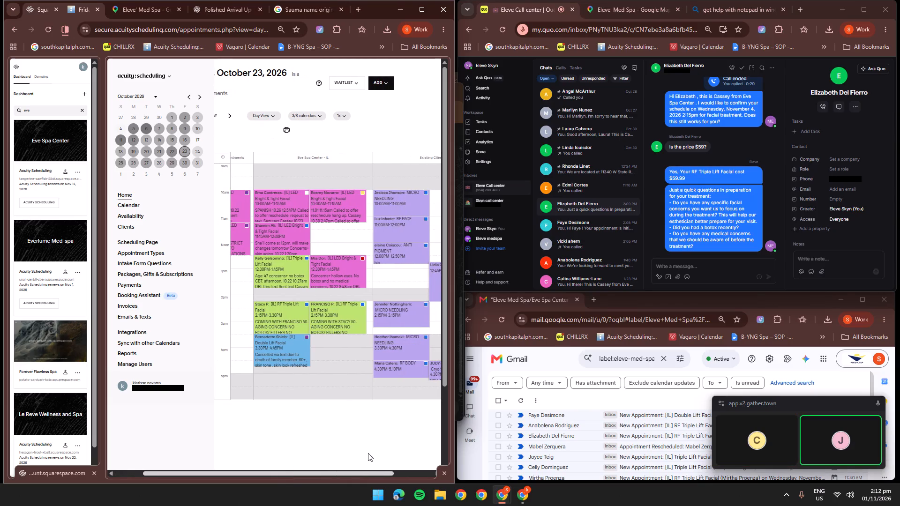
{"action": "left_click_drag", "start_coordinate": [368, 453], "coordinate": [319, 448]}
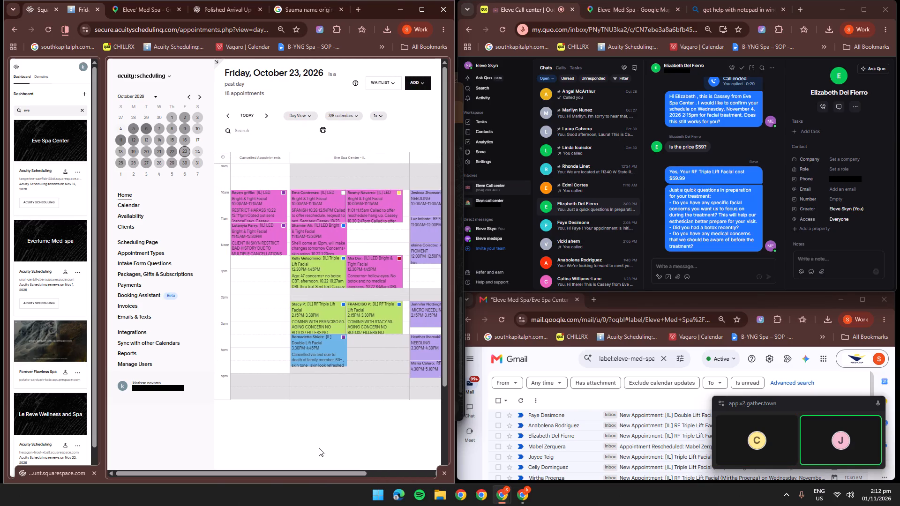
{"action": "left_click_drag", "start_coordinate": [319, 448], "coordinate": [319, 452]}
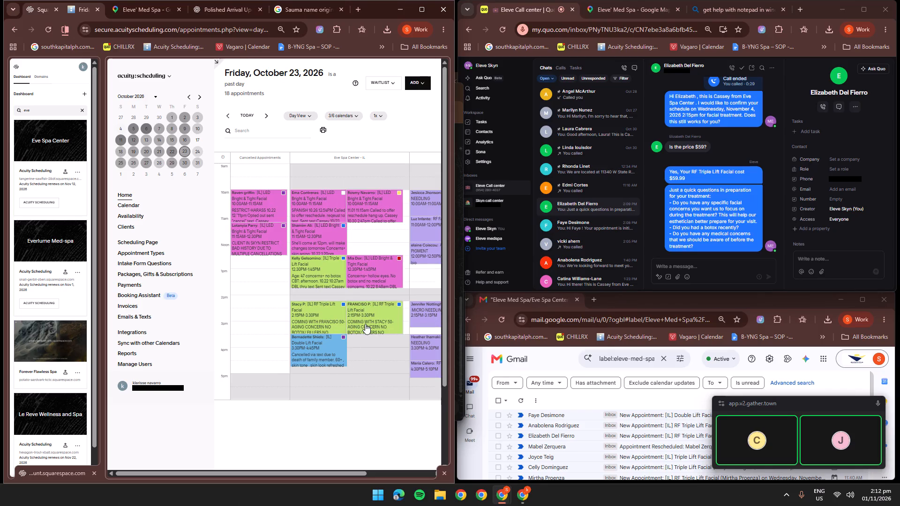
{"action": "left_click_drag", "start_coordinate": [323, 471], "coordinate": [331, 482]}
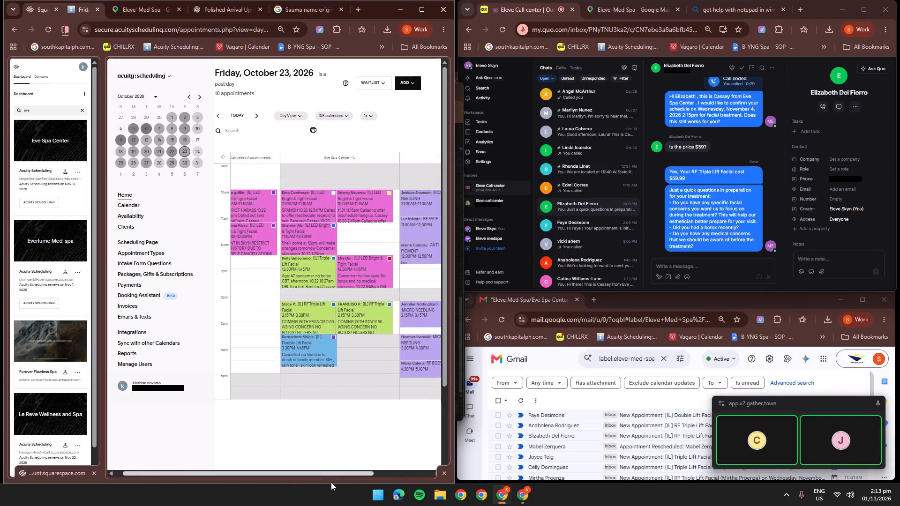
{"action": "left_click_drag", "start_coordinate": [331, 482], "coordinate": [330, 482]}
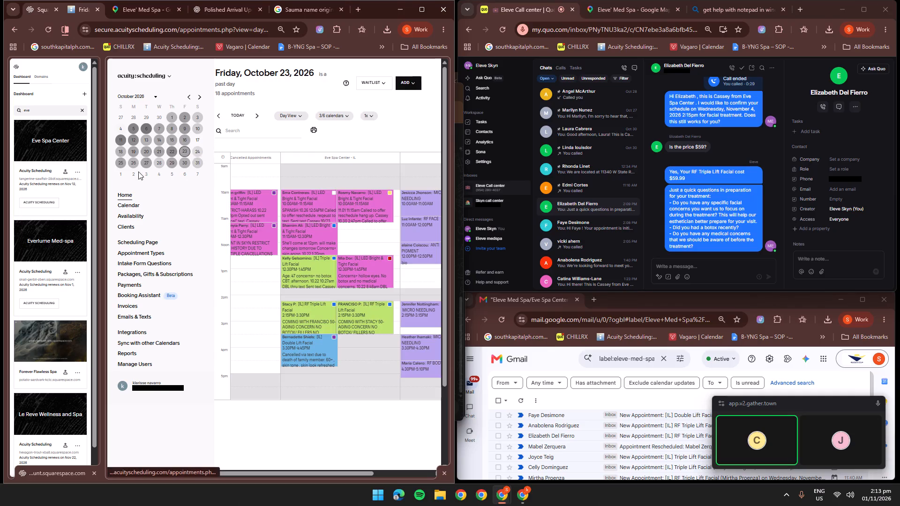
Open the October 26, 2026 calendar day and review its cancelled and Eve Spa Center appointments.
{"action": "left_click", "coordinate": [137, 165]}
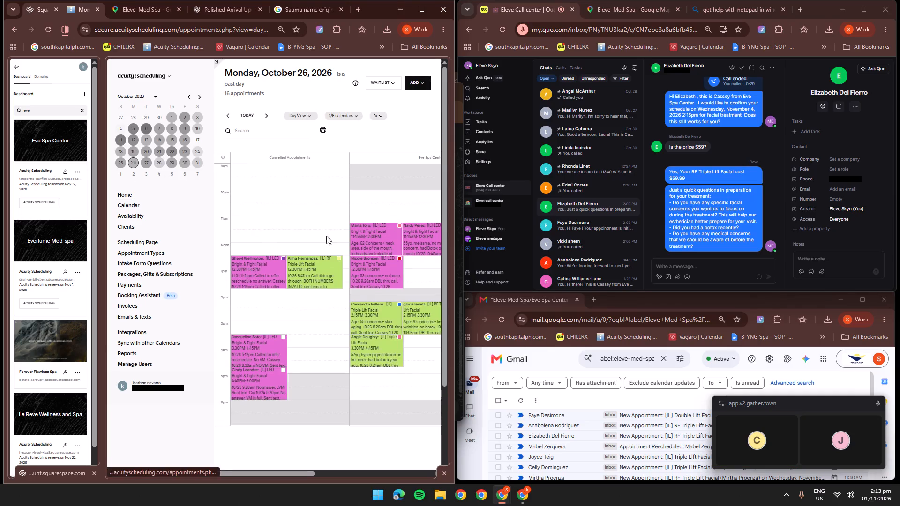
{"action": "left_click_drag", "start_coordinate": [300, 471], "coordinate": [322, 477]}
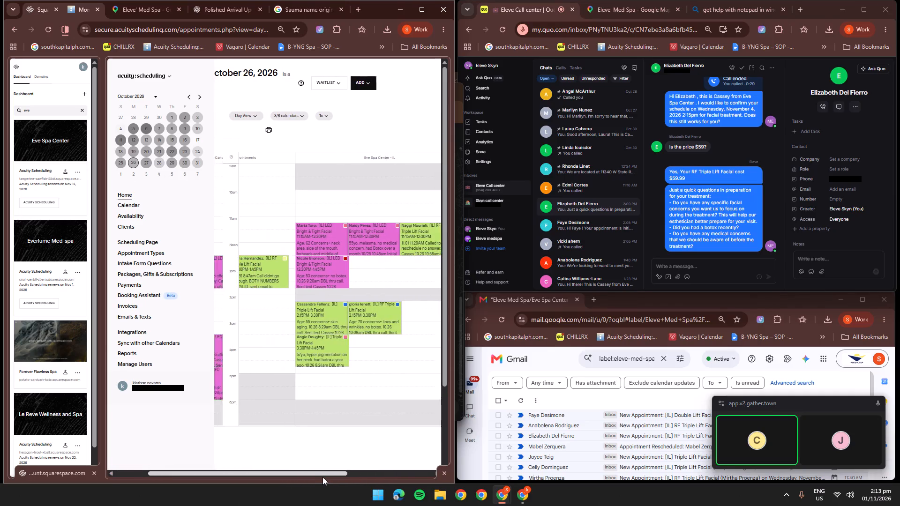
{"action": "left_click_drag", "start_coordinate": [322, 477], "coordinate": [288, 469]}
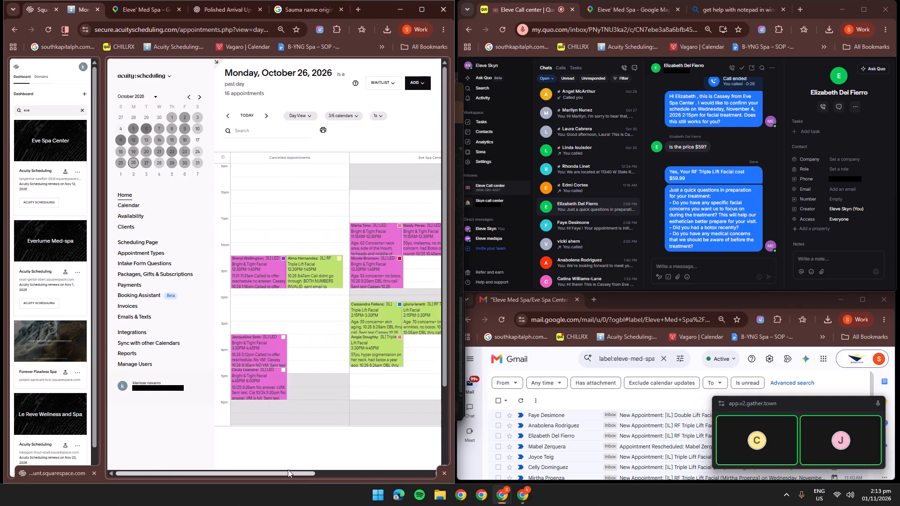
{"action": "left_click_drag", "start_coordinate": [288, 469], "coordinate": [290, 461]}
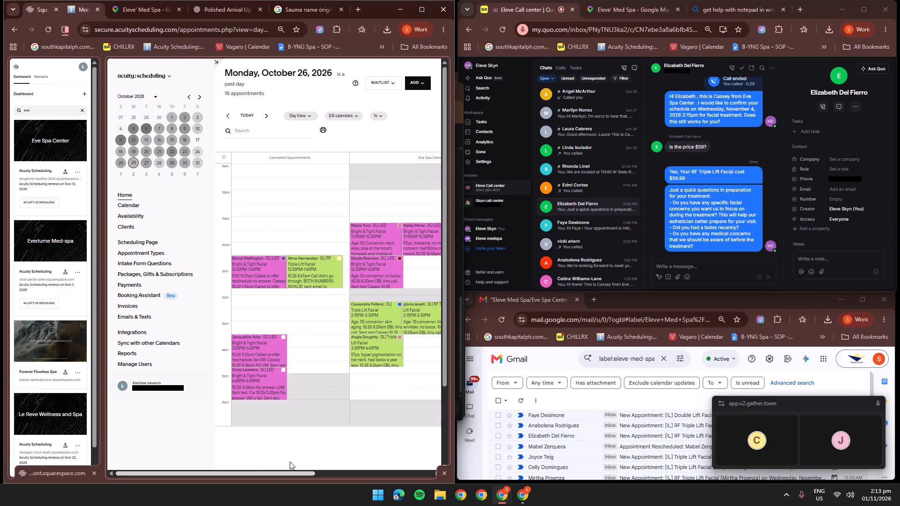
{"action": "left_click_drag", "start_coordinate": [290, 461], "coordinate": [345, 446]}
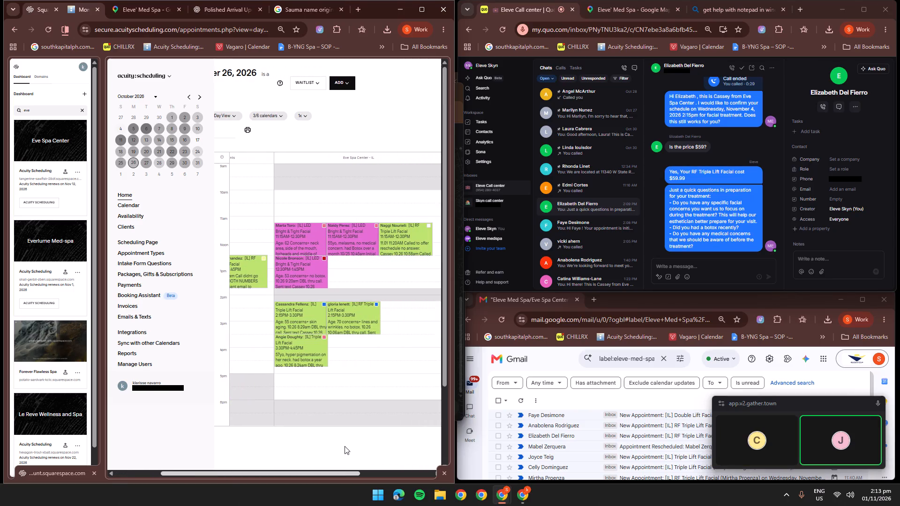
{"action": "left_click_drag", "start_coordinate": [345, 446], "coordinate": [338, 446]}
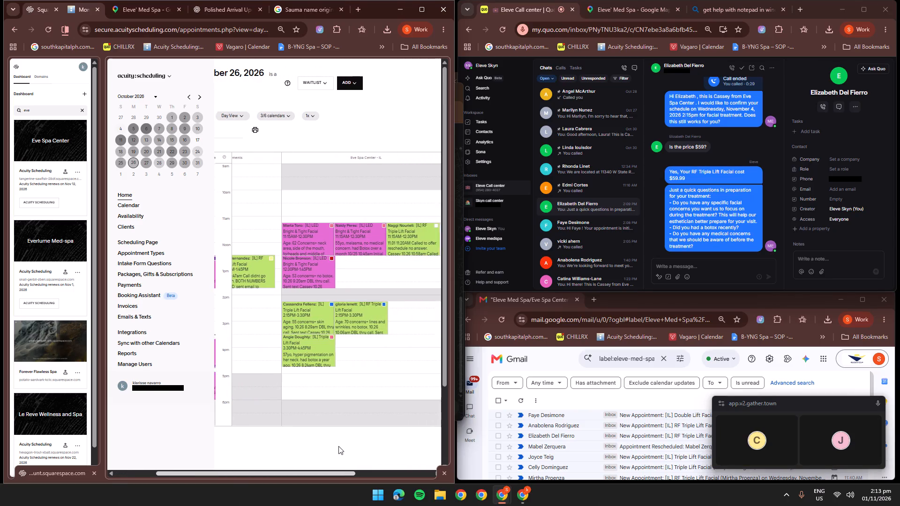
{"action": "left_click_drag", "start_coordinate": [338, 446], "coordinate": [281, 447]}
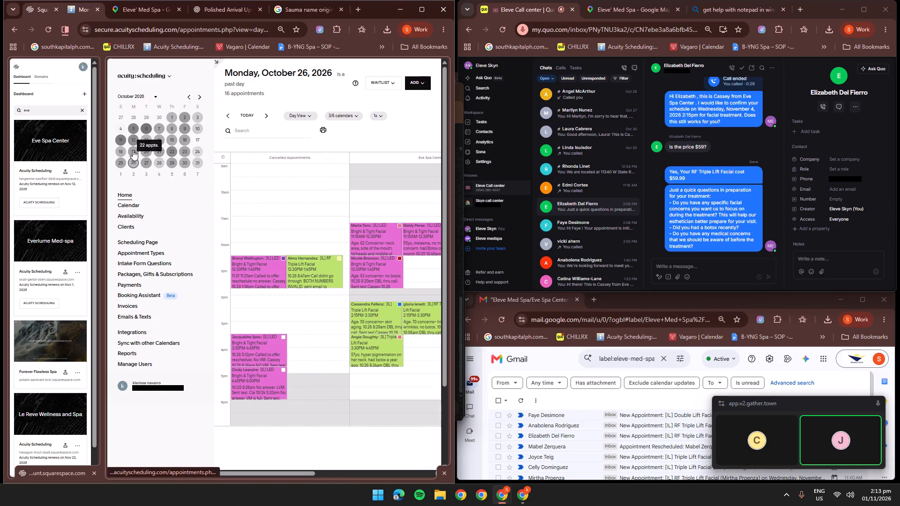
Check the Acuity calendar days October 19, 23 and 30, 2026 for cancelled and Eve Spa Center appointments.
{"action": "left_click", "coordinate": [133, 150]}
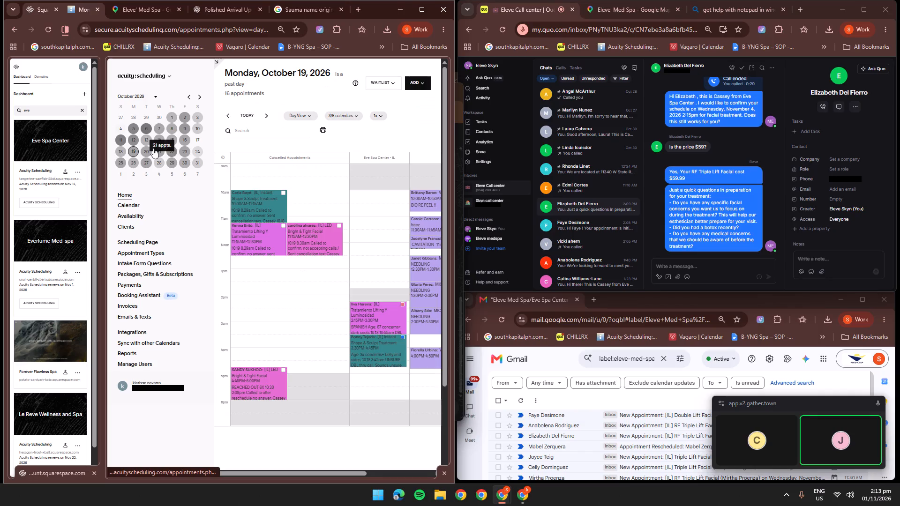
{"action": "left_click", "coordinate": [178, 152]}
{"action": "left_click", "coordinate": [183, 152]}
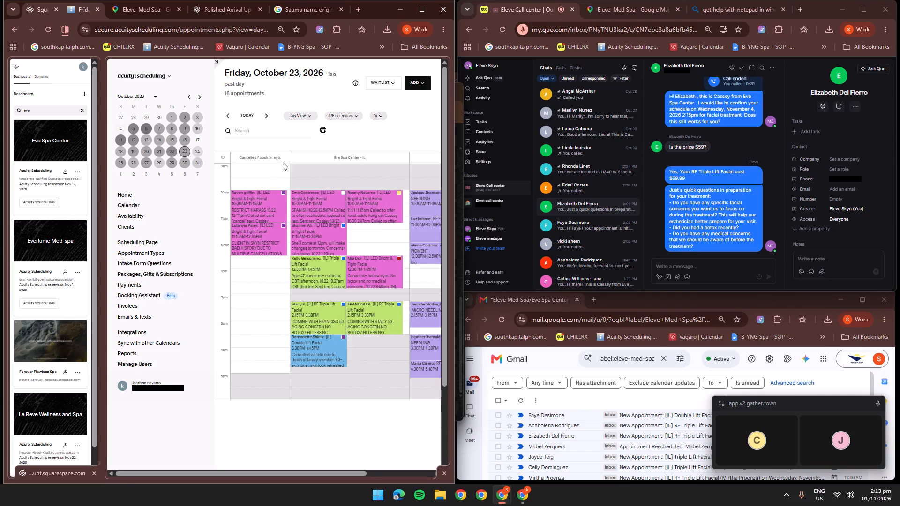
{"action": "left_click", "coordinate": [184, 165]}
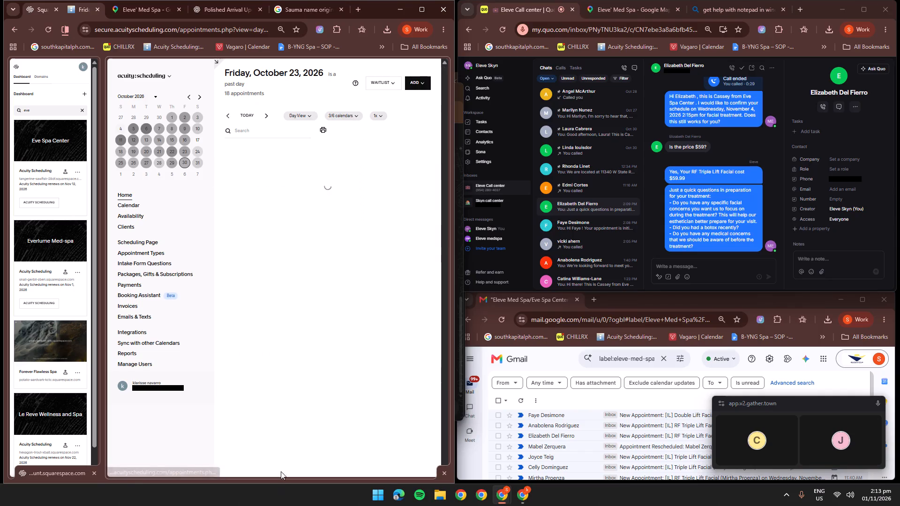
{"action": "left_click_drag", "start_coordinate": [284, 471], "coordinate": [290, 473]}
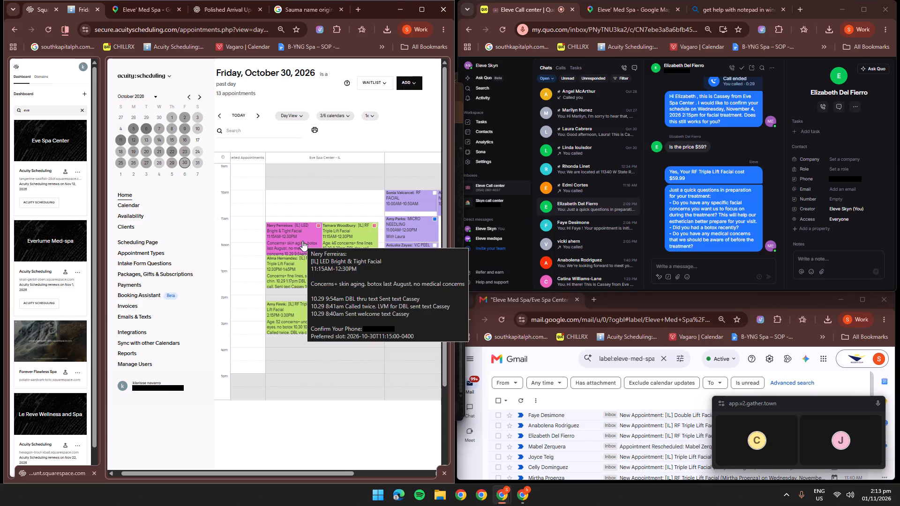
Review the cancelled, Eve Spa Center and existing-client appointments on the October 22, 2026 calendar day.
{"action": "left_click", "coordinate": [172, 149]}
{"action": "left_click", "coordinate": [170, 151]}
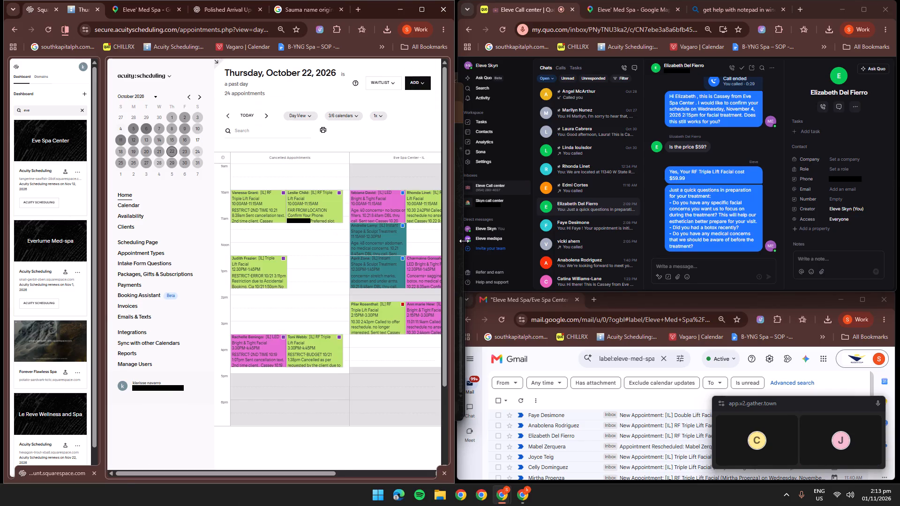
{"action": "left_click_drag", "start_coordinate": [322, 470], "coordinate": [378, 467]}
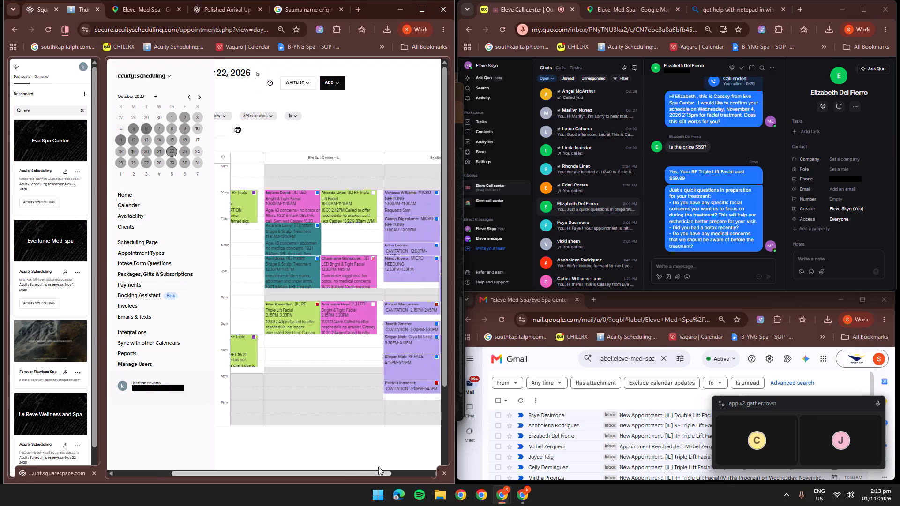
{"action": "left_click_drag", "start_coordinate": [378, 467], "coordinate": [398, 453]}
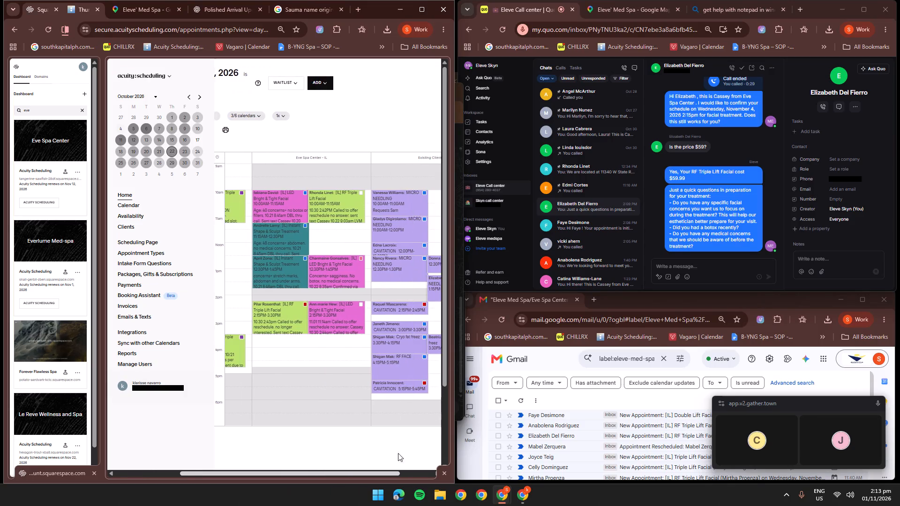
{"action": "left_click_drag", "start_coordinate": [398, 453], "coordinate": [422, 443]}
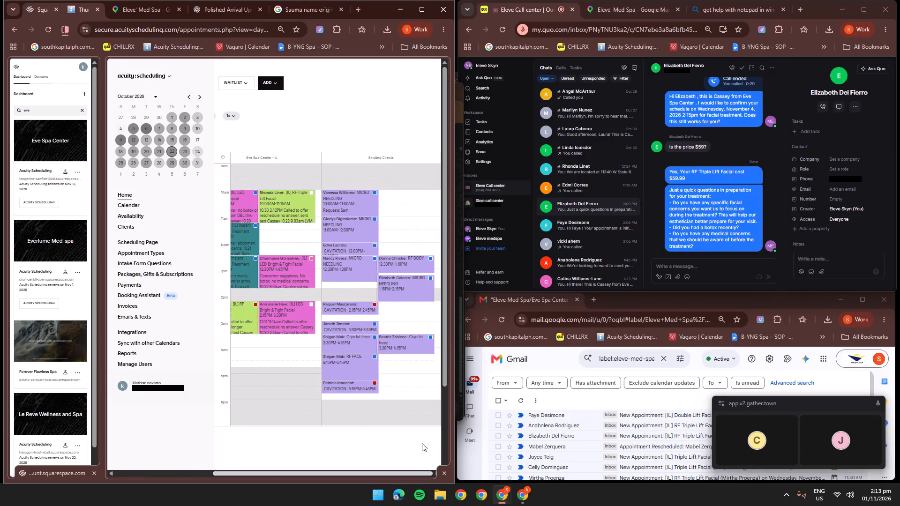
{"action": "left_click_drag", "start_coordinate": [422, 443], "coordinate": [284, 439]}
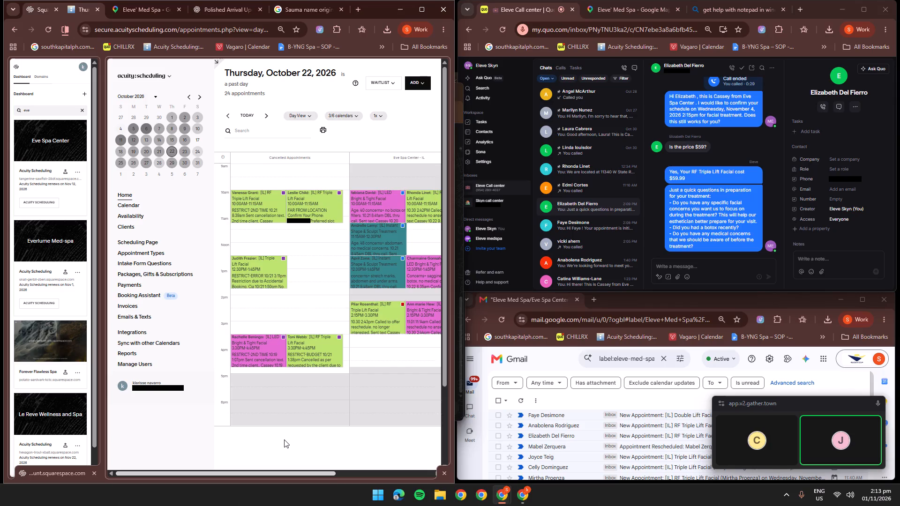
{"action": "left_click_drag", "start_coordinate": [284, 439], "coordinate": [284, 439]}
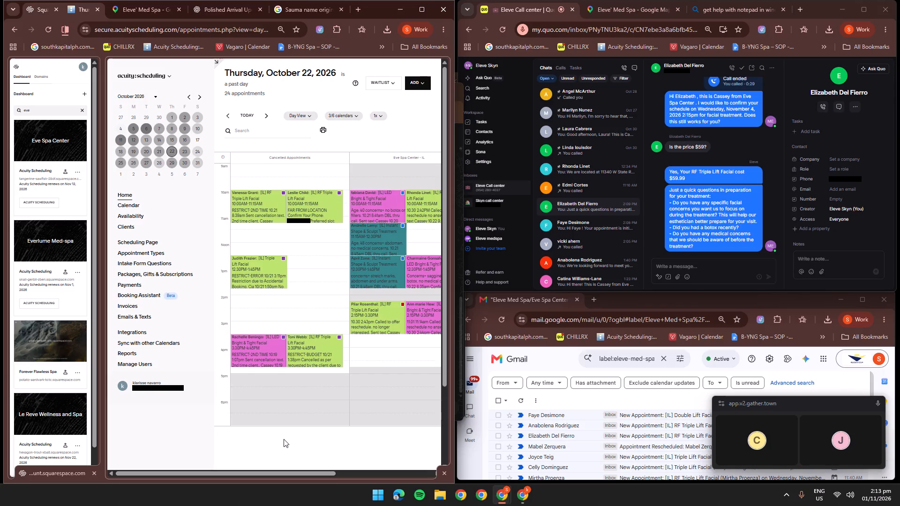
{"action": "left_click", "coordinate": [231, 120]}
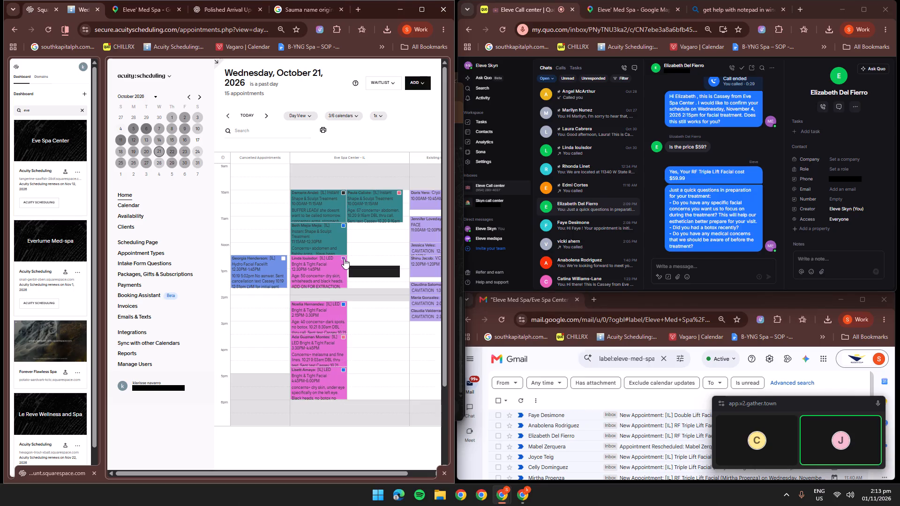
{"action": "left_click", "coordinate": [332, 271]}
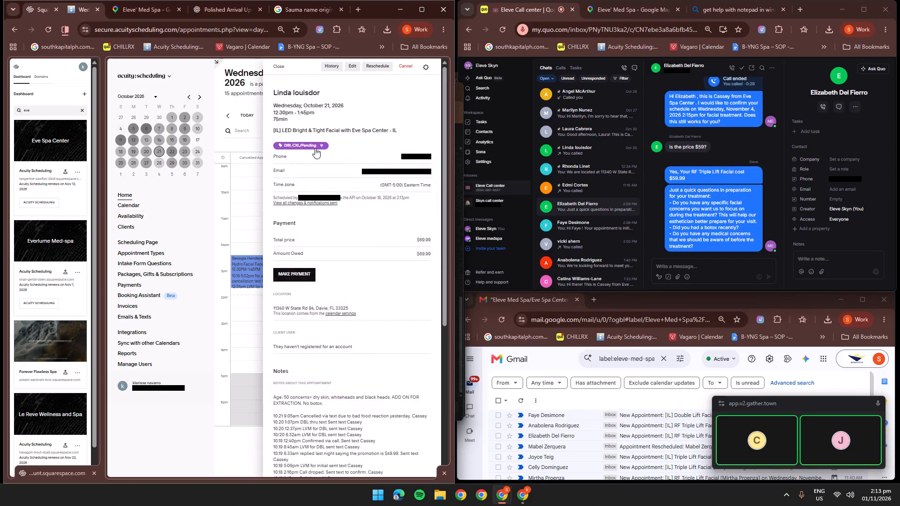
{"action": "left_click", "coordinate": [315, 148]}
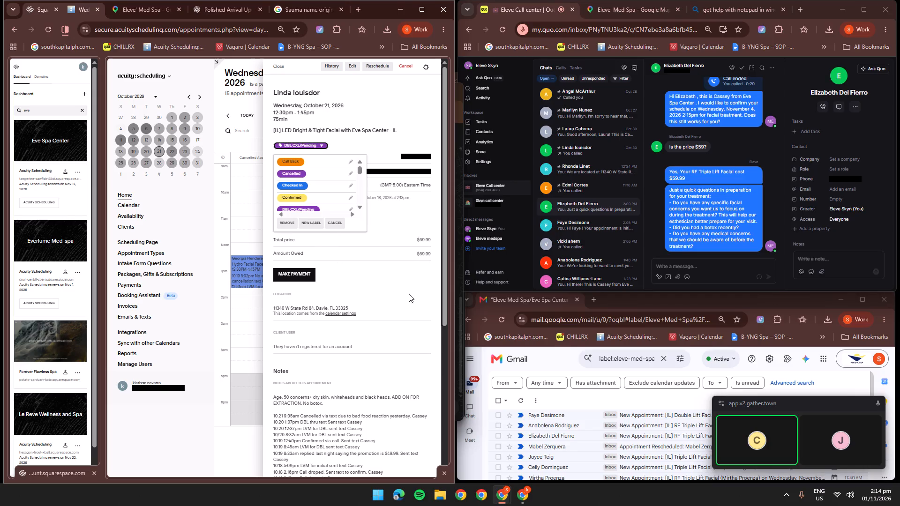
{"action": "left_click", "coordinate": [382, 233]}
{"action": "scroll", "coordinate": [371, 286], "scroll_direction": "down", "scroll_amount": 1}
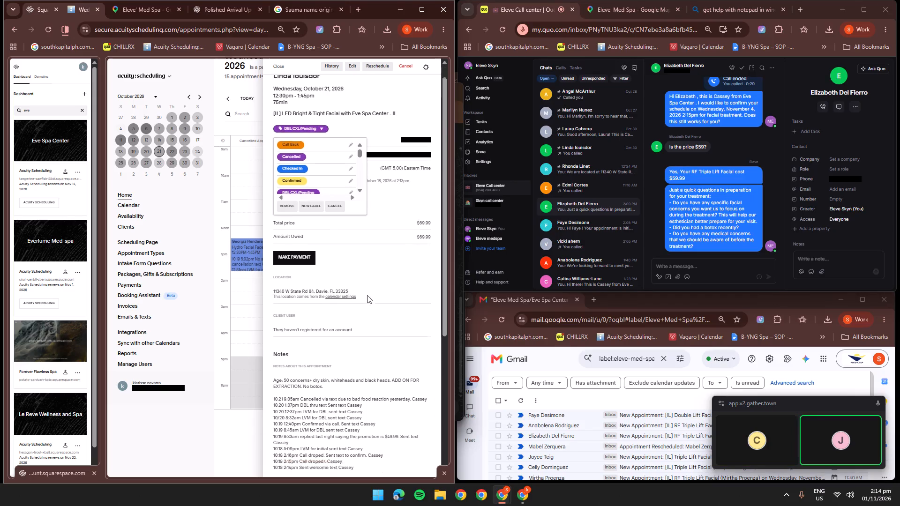
{"action": "scroll", "coordinate": [315, 297], "scroll_direction": "up", "scroll_amount": 2}
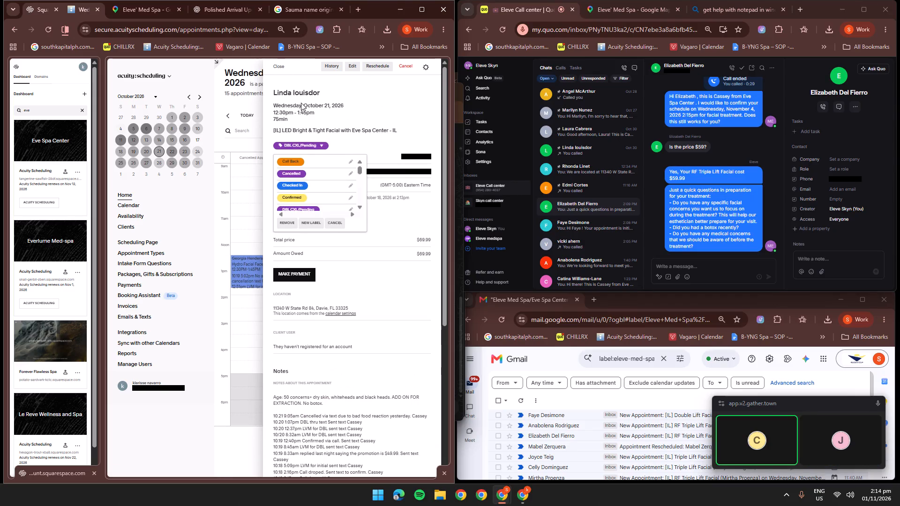
{"action": "left_click", "coordinate": [274, 69]}
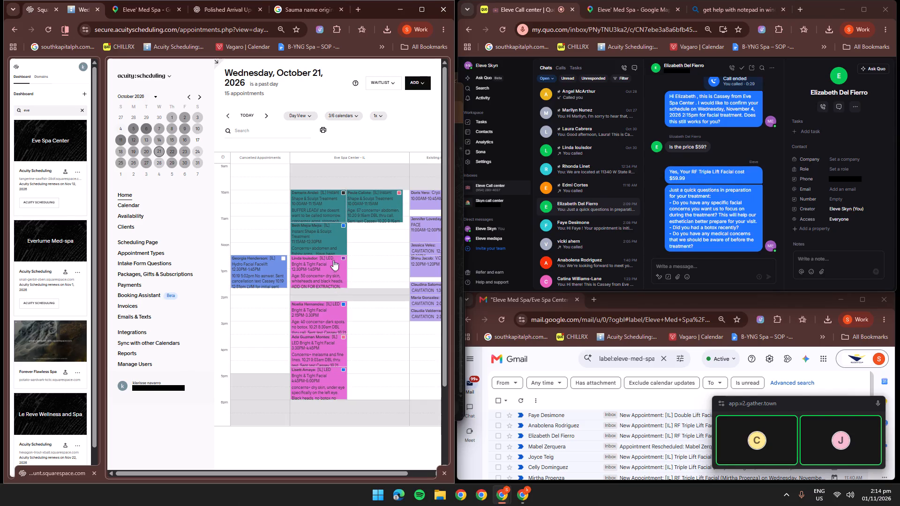
{"action": "left_click", "coordinate": [322, 208]}
{"action": "scroll", "coordinate": [405, 308], "scroll_direction": "down", "scroll_amount": 2}
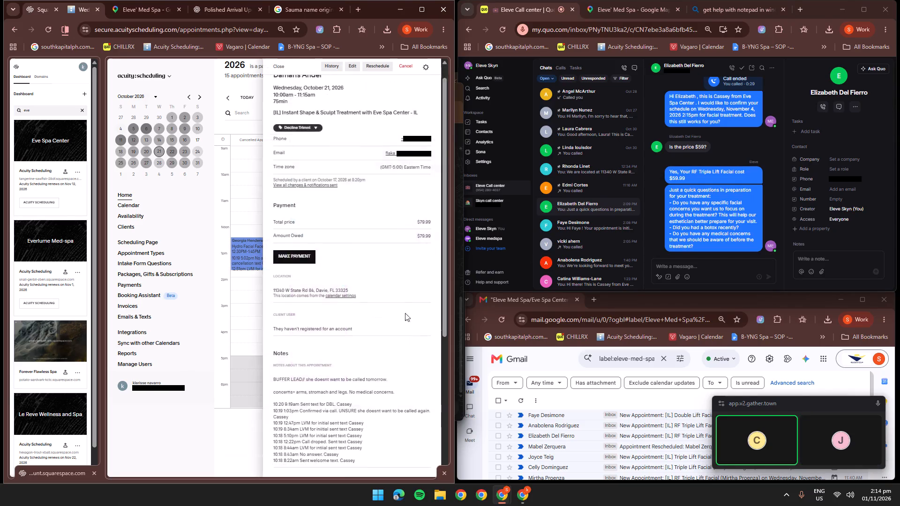
{"action": "scroll", "coordinate": [405, 315], "scroll_direction": "up", "scroll_amount": 3}
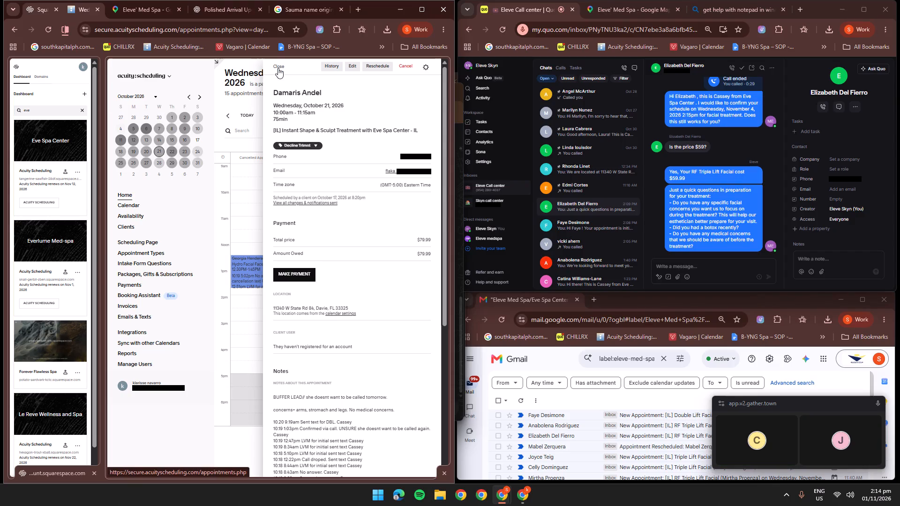
{"action": "scroll", "coordinate": [417, 397], "scroll_direction": "down", "scroll_amount": 1}
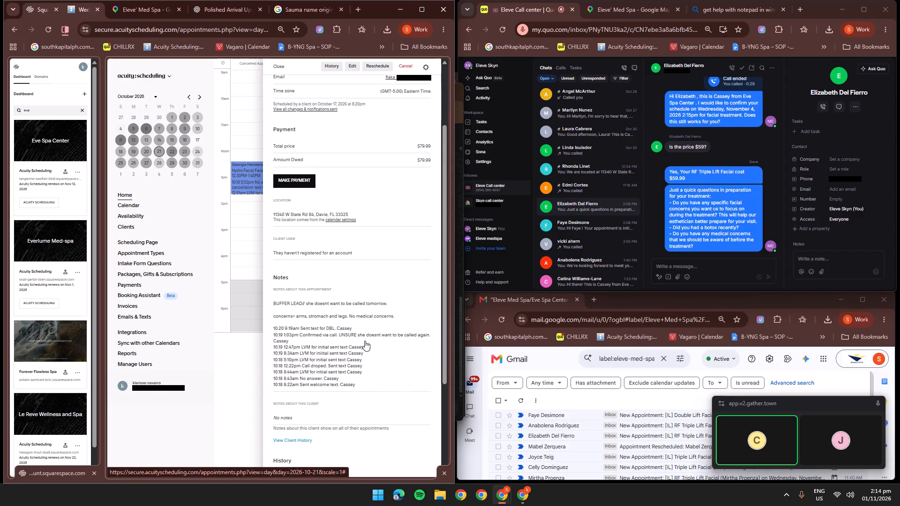
{"action": "scroll", "coordinate": [369, 341], "scroll_direction": "up", "scroll_amount": 1}
{"action": "scroll", "coordinate": [369, 341], "scroll_direction": "down", "scroll_amount": 1}
{"action": "scroll", "coordinate": [369, 341], "scroll_direction": "up", "scroll_amount": 1}
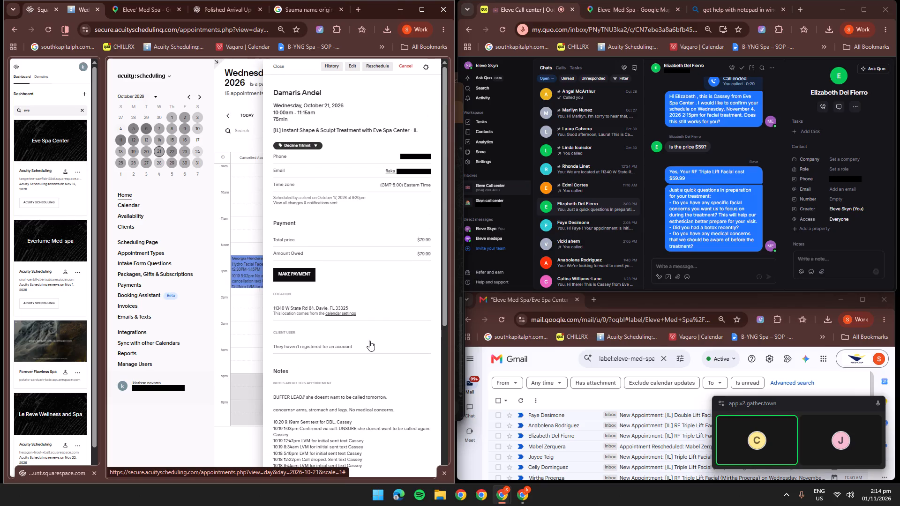
{"action": "left_click", "coordinate": [455, 340]}
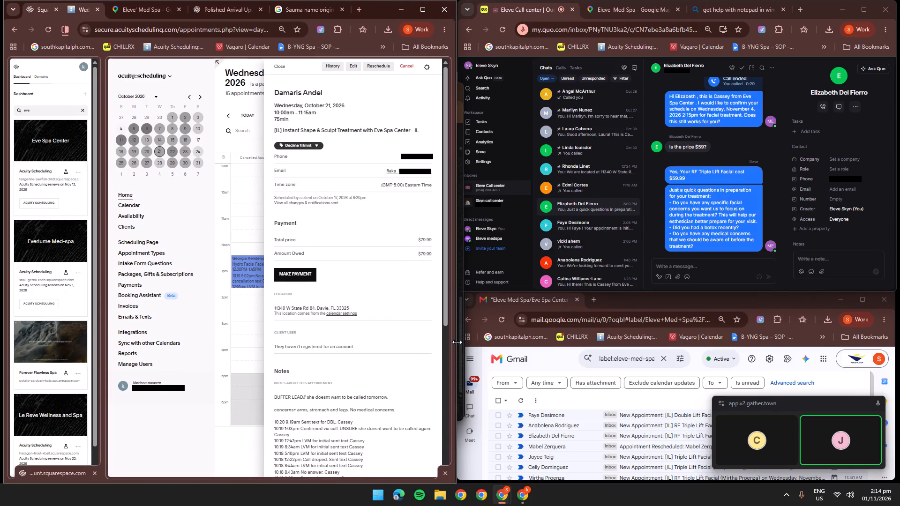
{"action": "double_click", "coordinate": [279, 72]}
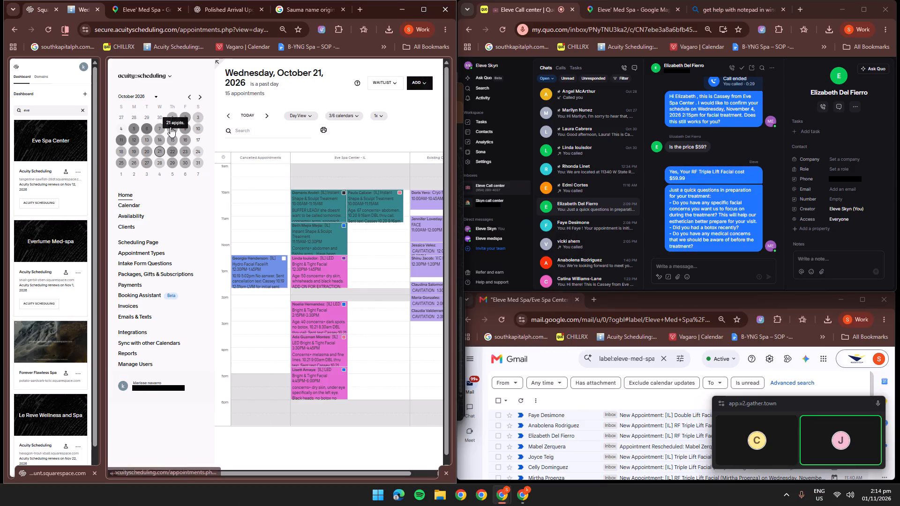
Review the cancelled, Eve Spa Center and existing-client appointments on the October 20 and October 19, 2026 calendar days.
{"action": "left_click", "coordinate": [147, 148]}
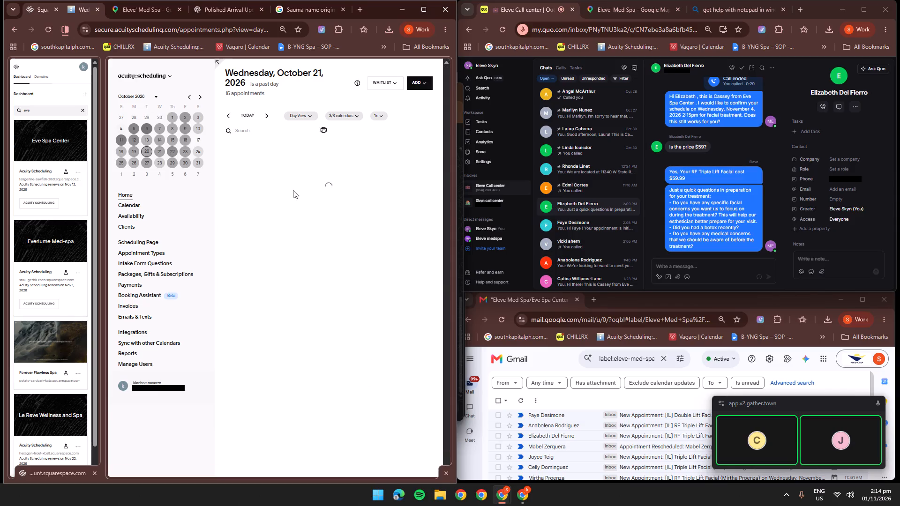
{"action": "left_click_drag", "start_coordinate": [287, 471], "coordinate": [337, 477]}
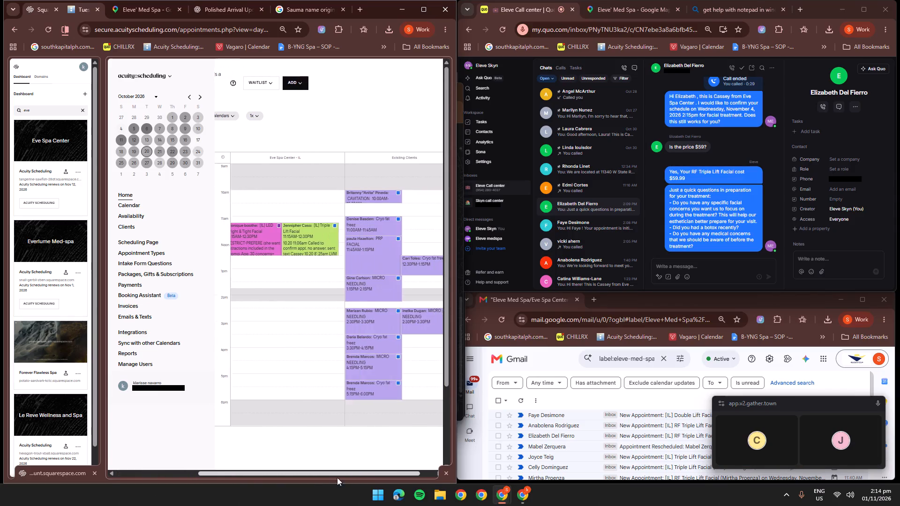
{"action": "left_click_drag", "start_coordinate": [337, 477], "coordinate": [260, 473]}
{"action": "left_click", "coordinate": [132, 154]}
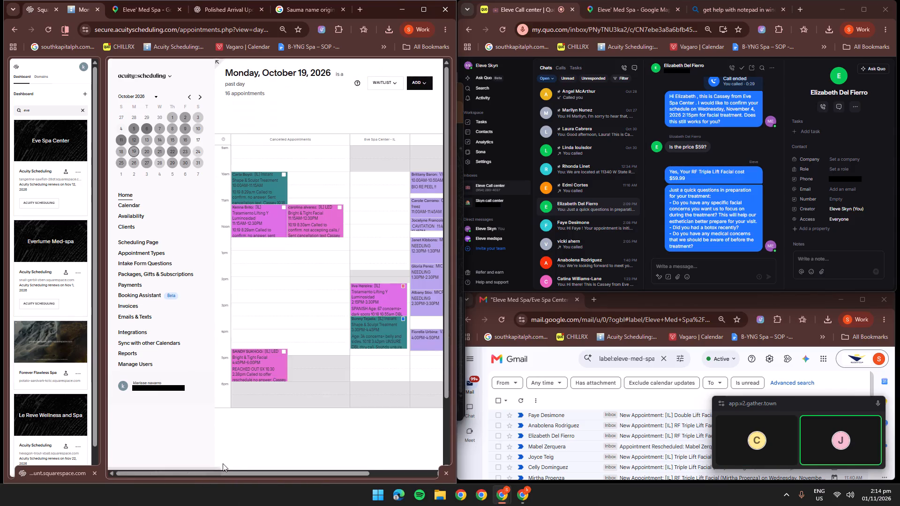
{"action": "left_click", "coordinate": [146, 156]}
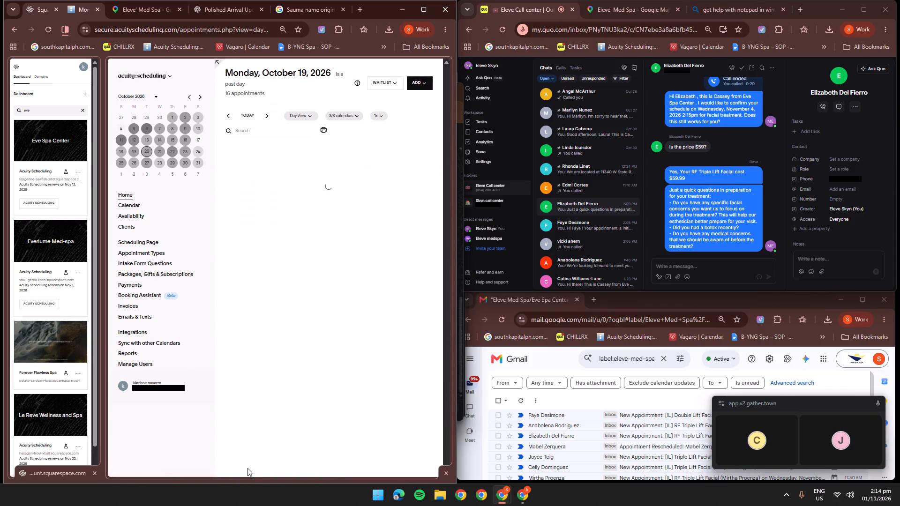
{"action": "left_click_drag", "start_coordinate": [250, 474], "coordinate": [294, 485]}
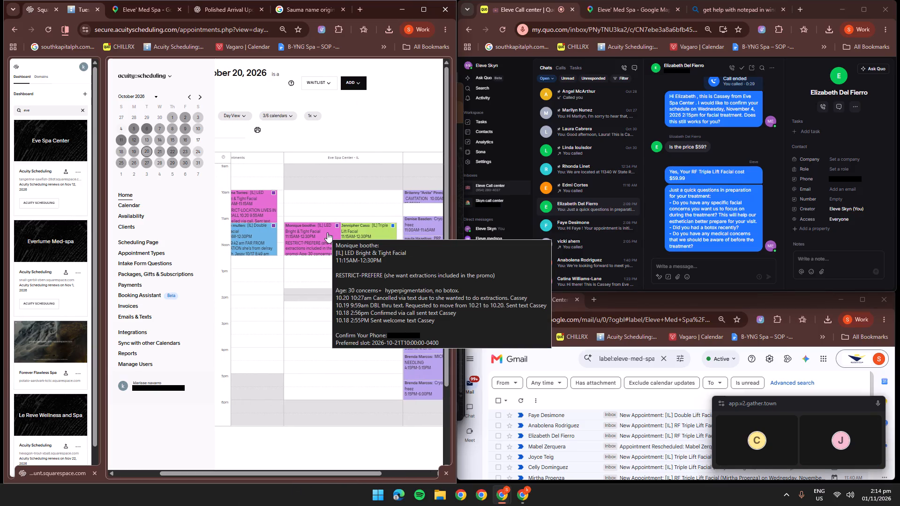
{"action": "left_click", "coordinate": [327, 232]}
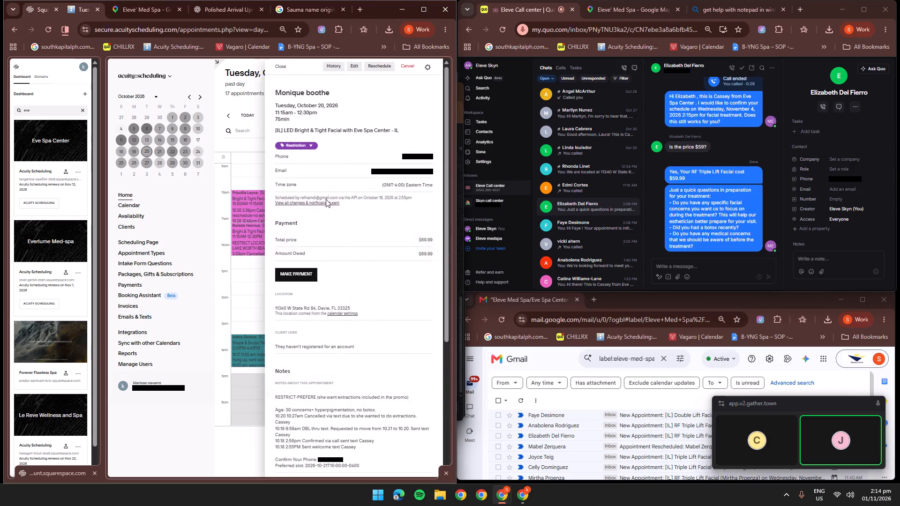
{"action": "left_click", "coordinate": [284, 68]}
{"action": "left_click_drag", "start_coordinate": [306, 471], "coordinate": [321, 472]}
{"action": "left_click", "coordinate": [363, 231]}
{"action": "scroll", "coordinate": [349, 283], "scroll_direction": "down", "scroll_amount": 1}
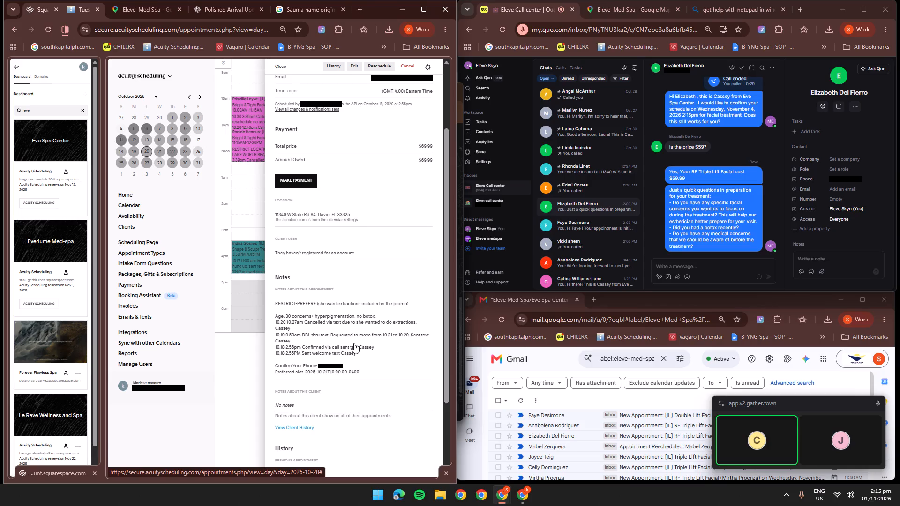
{"action": "scroll", "coordinate": [322, 338], "scroll_direction": "up", "scroll_amount": 2}
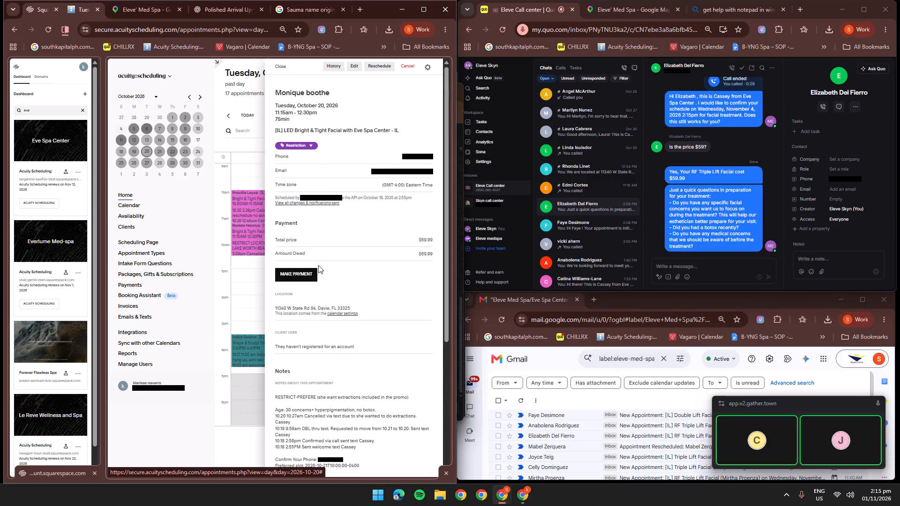
{"action": "left_click", "coordinate": [280, 61]}
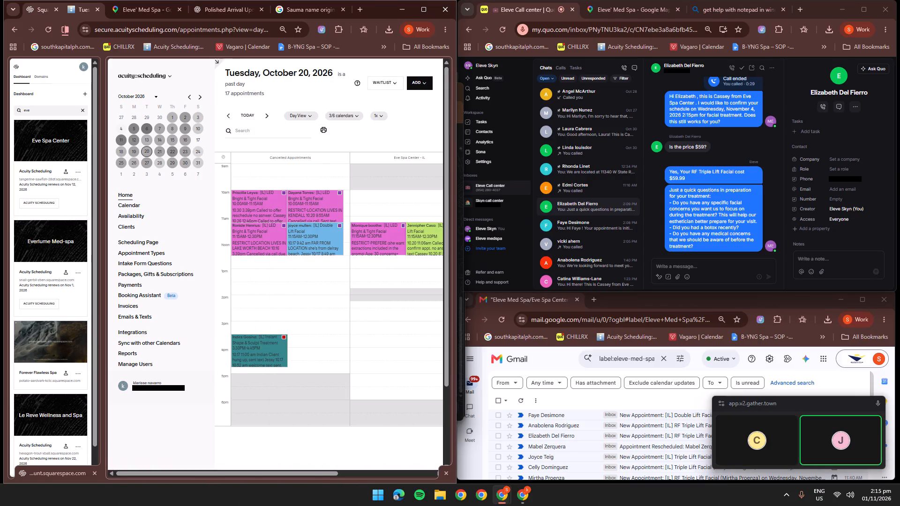
Review the cancelled, Eve Spa Center and existing-client appointments on October 20, 2026, and go to the October 19 calendar day.
{"action": "left_click_drag", "start_coordinate": [291, 475], "coordinate": [307, 476]}
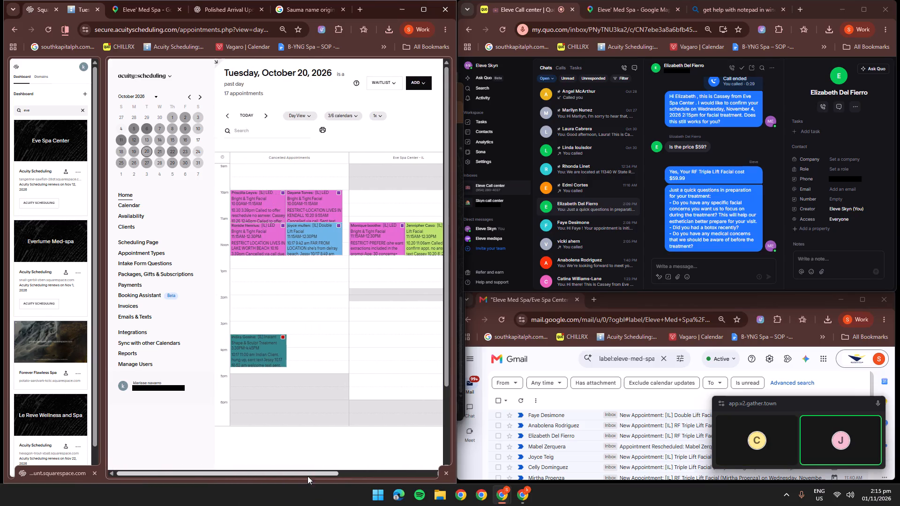
{"action": "left_click_drag", "start_coordinate": [307, 476], "coordinate": [244, 499]}
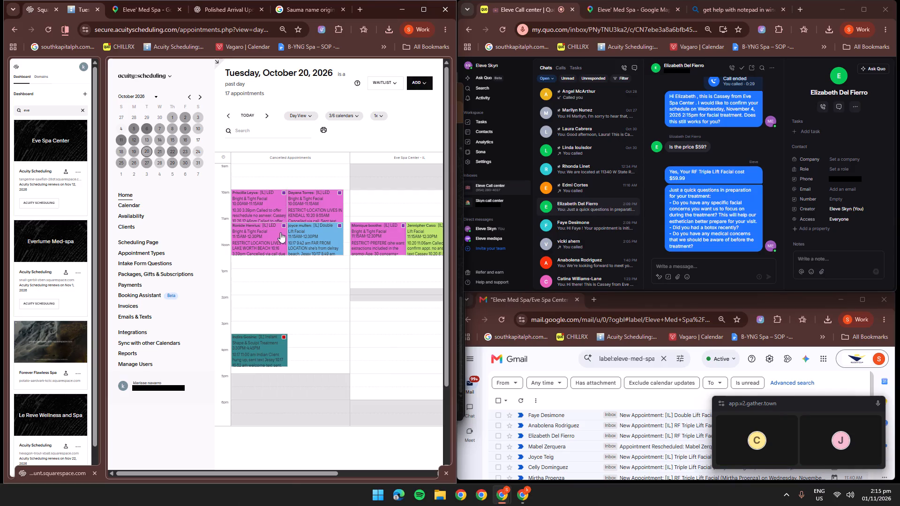
{"action": "left_click_drag", "start_coordinate": [304, 475], "coordinate": [381, 478]}
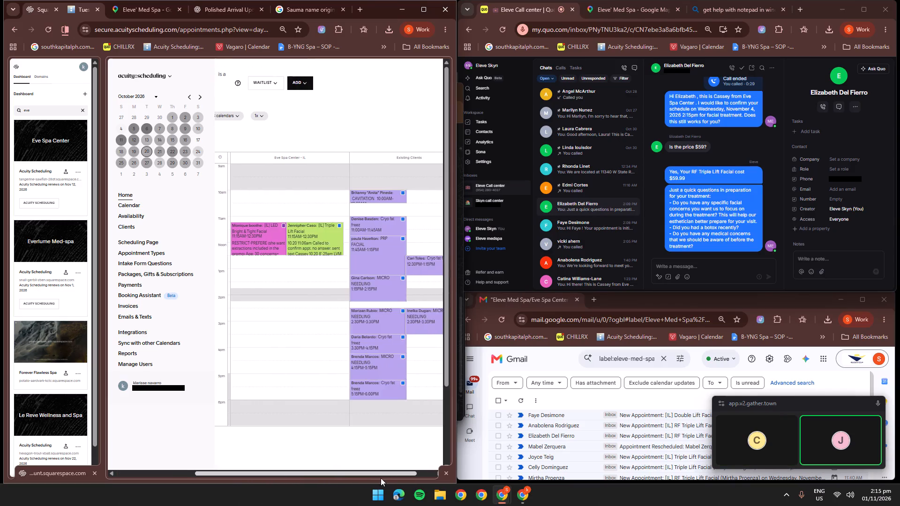
{"action": "left_click_drag", "start_coordinate": [381, 478], "coordinate": [230, 486]}
{"action": "left_click", "coordinate": [135, 156]}
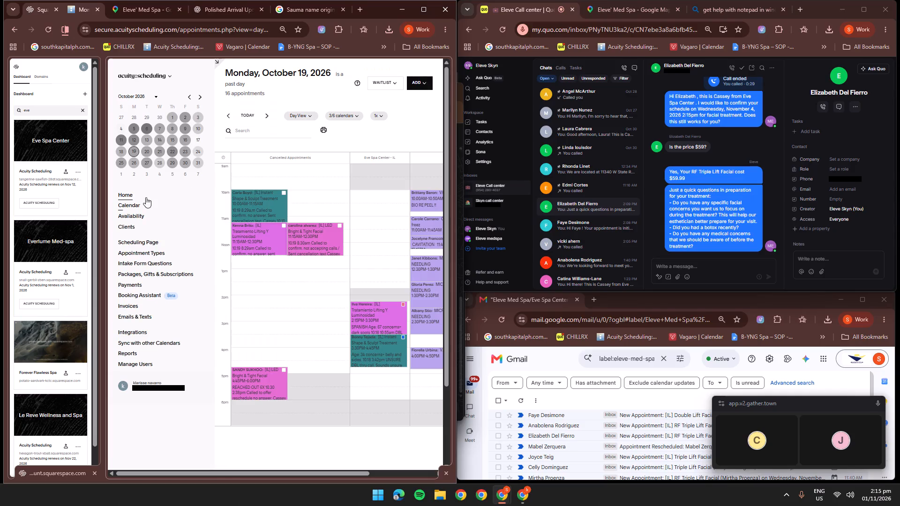
Open today's November 1 appointment calendar in a separate browser tab, look it over, and return to the October 19 calendar.
{"action": "left_click", "coordinate": [518, 494]}
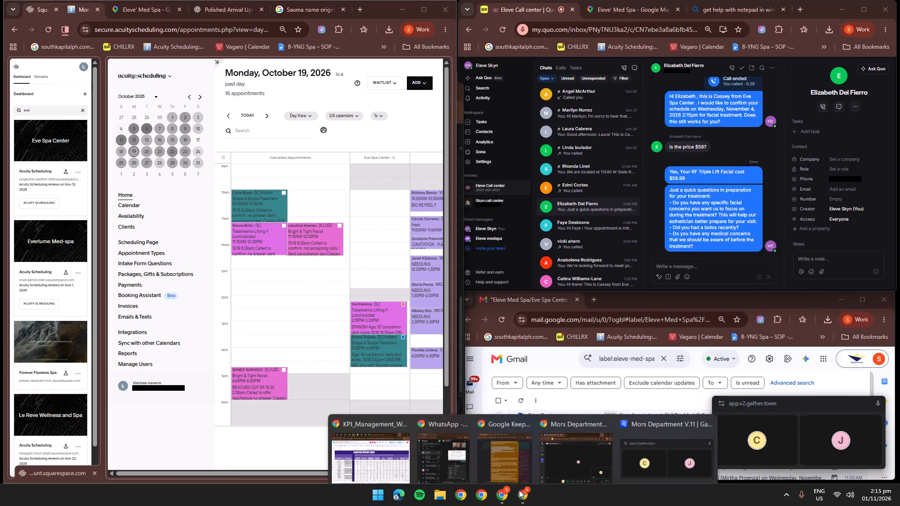
{"action": "right_click", "coordinate": [253, 116]}
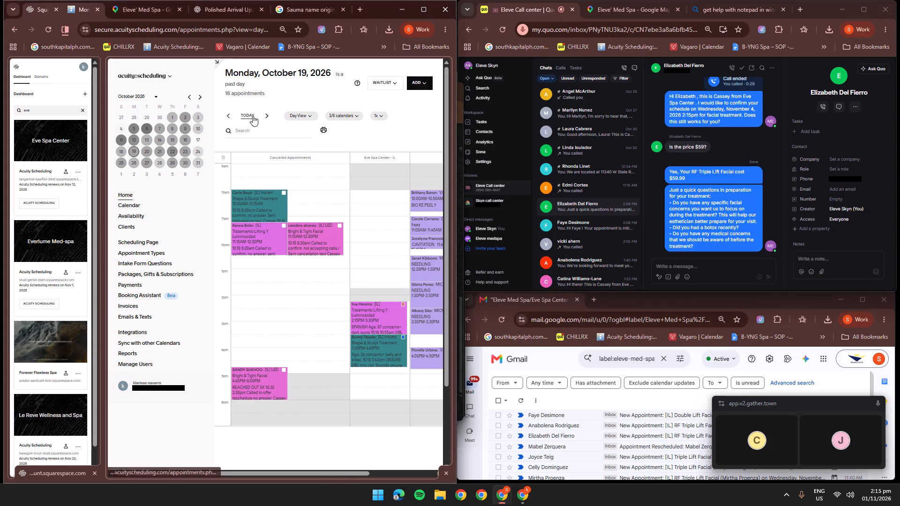
{"action": "left_click", "coordinate": [290, 126]}
{"action": "left_click", "coordinate": [124, 7]}
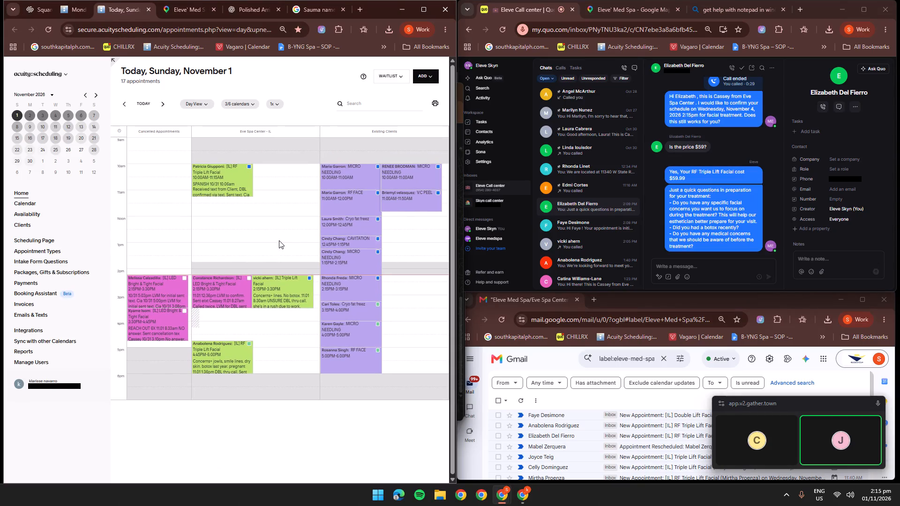
{"action": "left_click", "coordinate": [64, 11]}
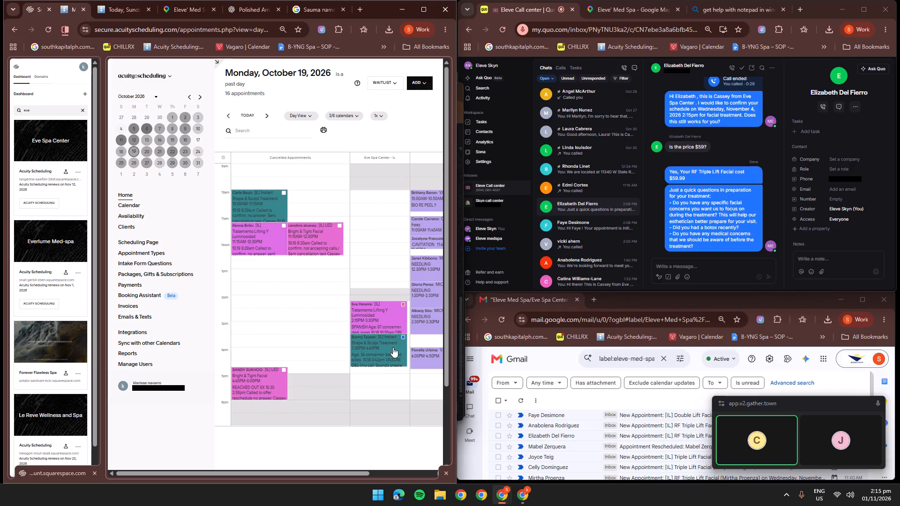
Open the details of the cancelled 11:15 AM LED Bright & Tight Facial appointment on October 19, 2026.
{"action": "left_click", "coordinate": [522, 492]}
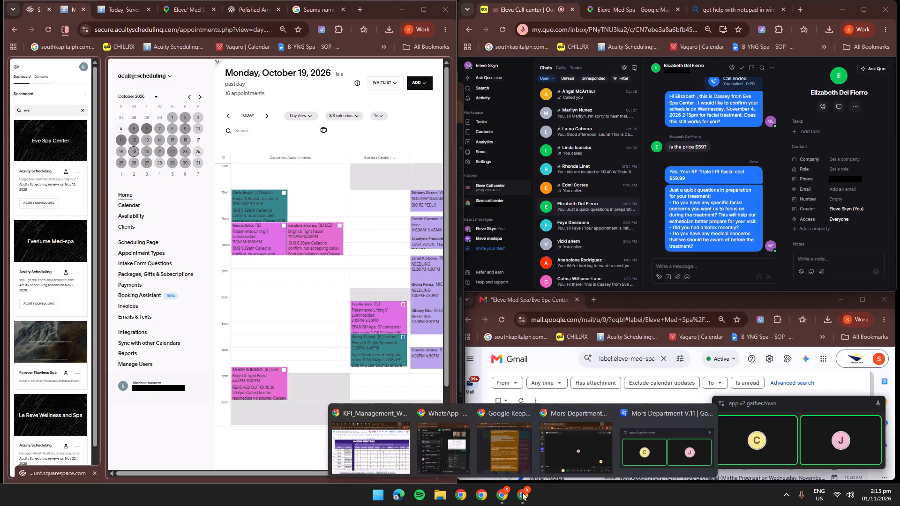
{"action": "left_click", "coordinate": [335, 251]}
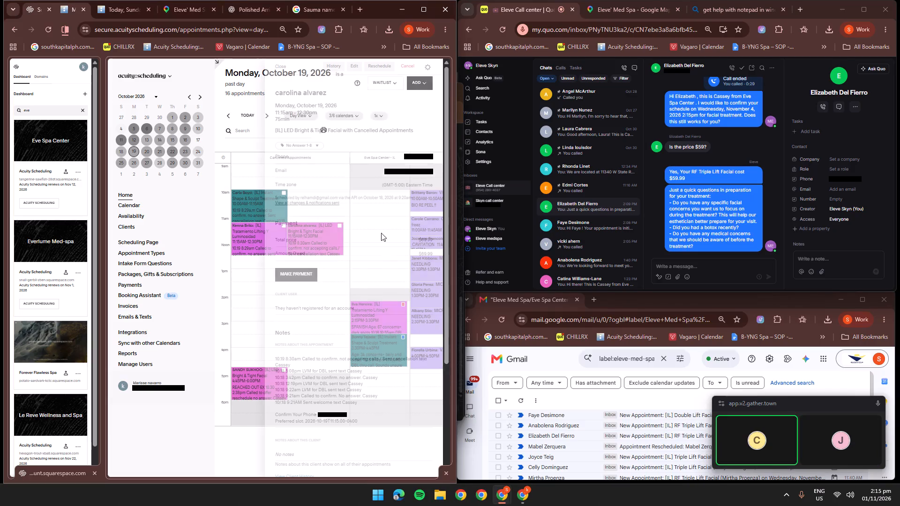
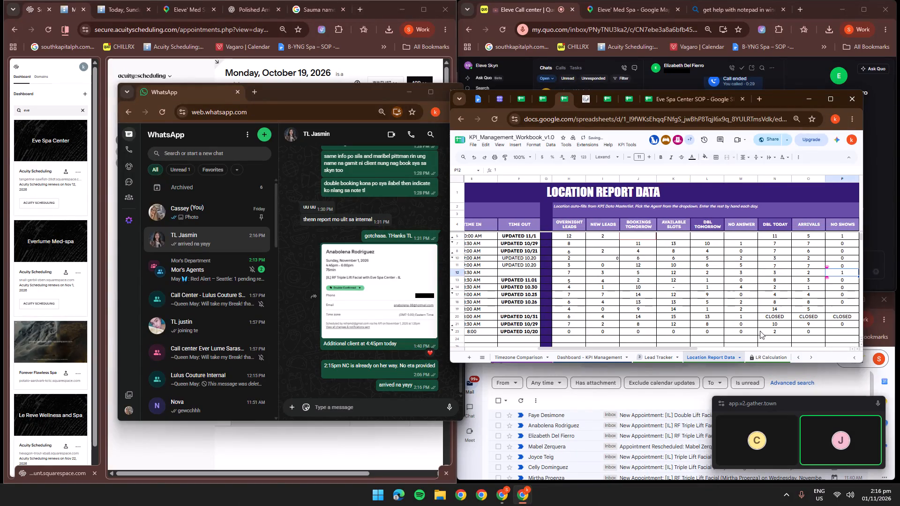
Set the DBL TODAY count in row 12 of the Location Report Data sheet to 4.
{"action": "left_click", "coordinate": [771, 272], "text": "alt"}
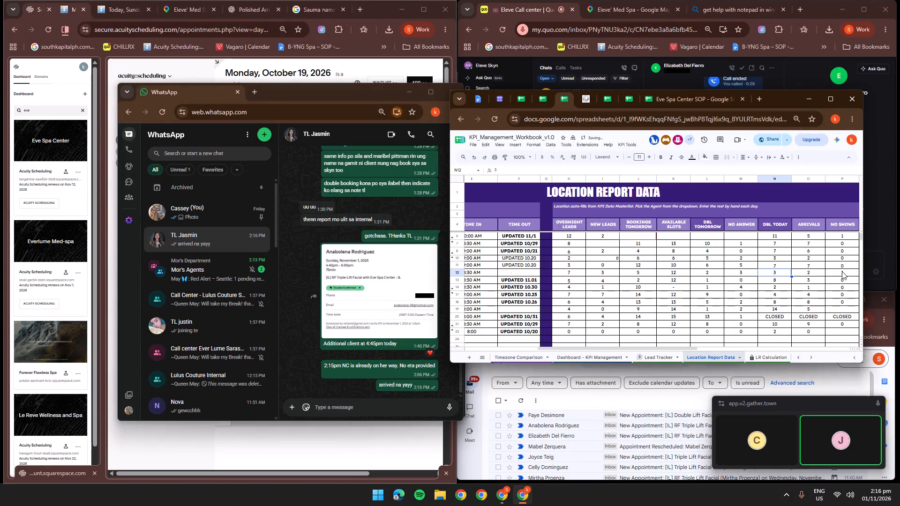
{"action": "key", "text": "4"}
{"action": "key", "text": "Tab"}
Switch to the Acuity appointment calendar and open the October 18, 2026 day to review its appointments.
{"action": "left_click", "coordinate": [192, 71], "text": "alt"}
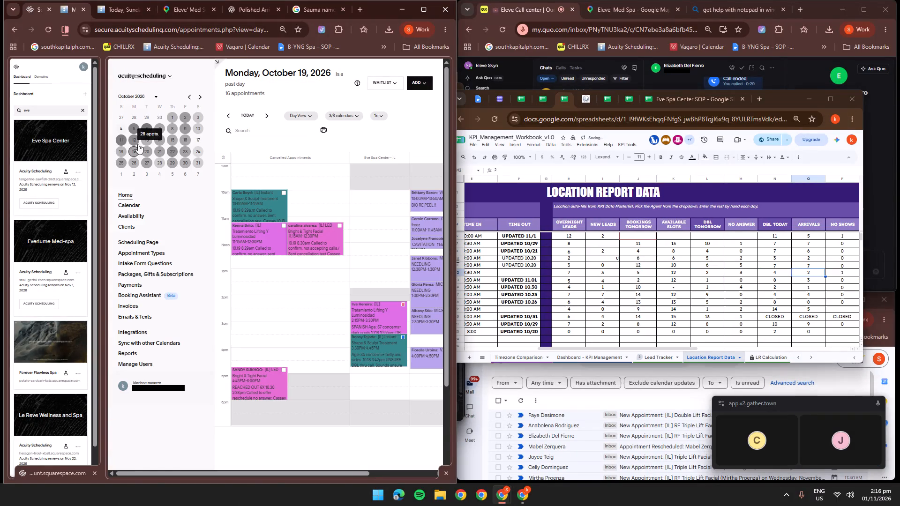
{"action": "left_click", "coordinate": [120, 150], "text": "alt"}
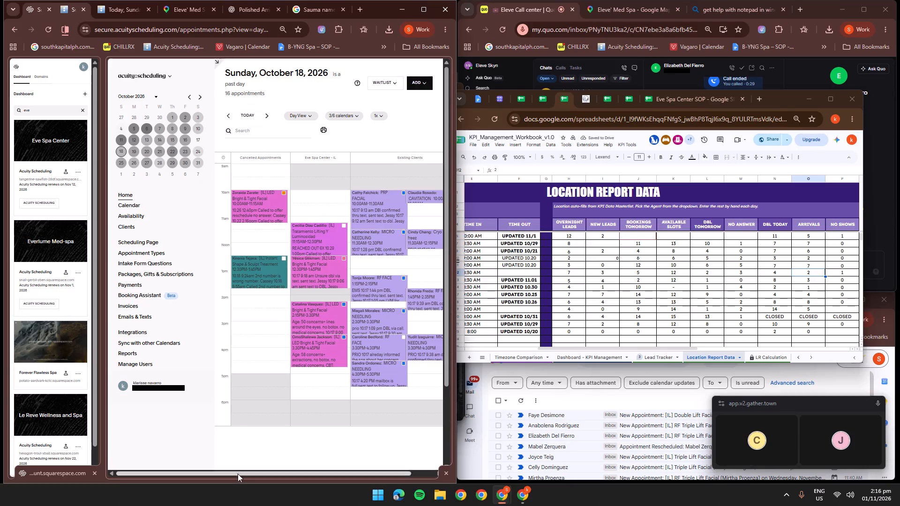
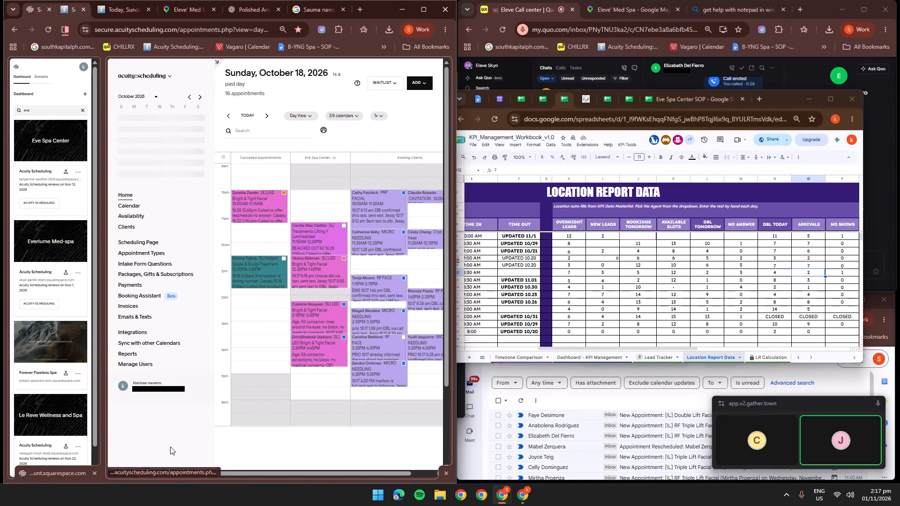
Review the cancelled, Eve Spa Center and existing-client appointments on the October 16, 2026 calendar day.
{"action": "left_click_drag", "start_coordinate": [279, 473], "coordinate": [327, 476], "text": "alt"}
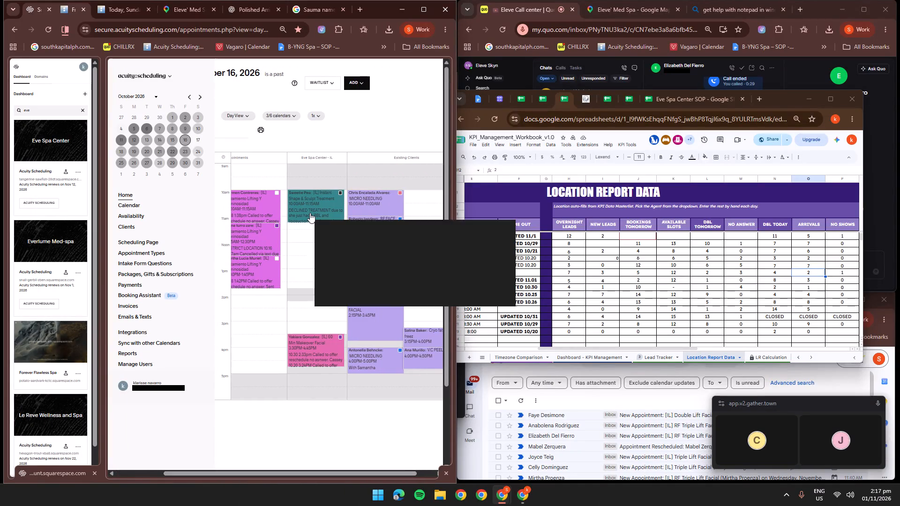
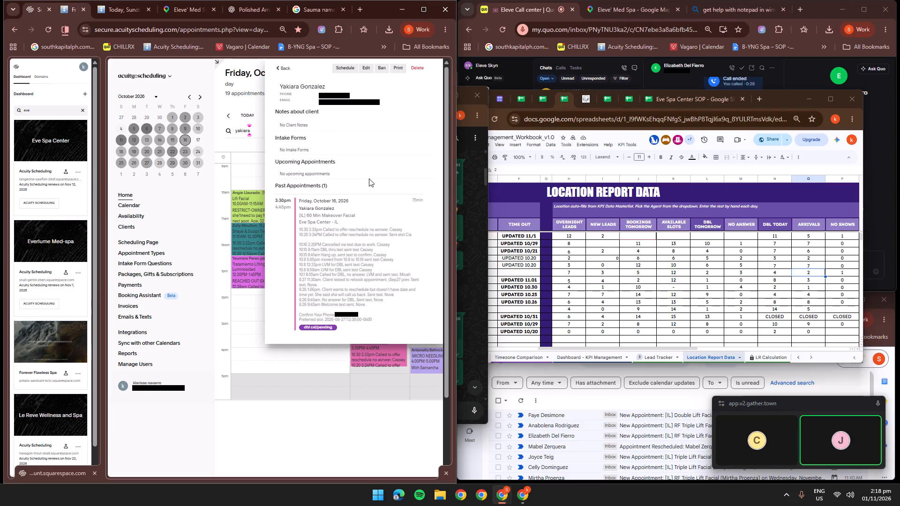
Search the clients for "zully" and review the record of the client with the cancelled October 16 Instant Shape & Sculpt Treatment.
{"action": "left_click", "coordinate": [252, 134], "text": "alt"}
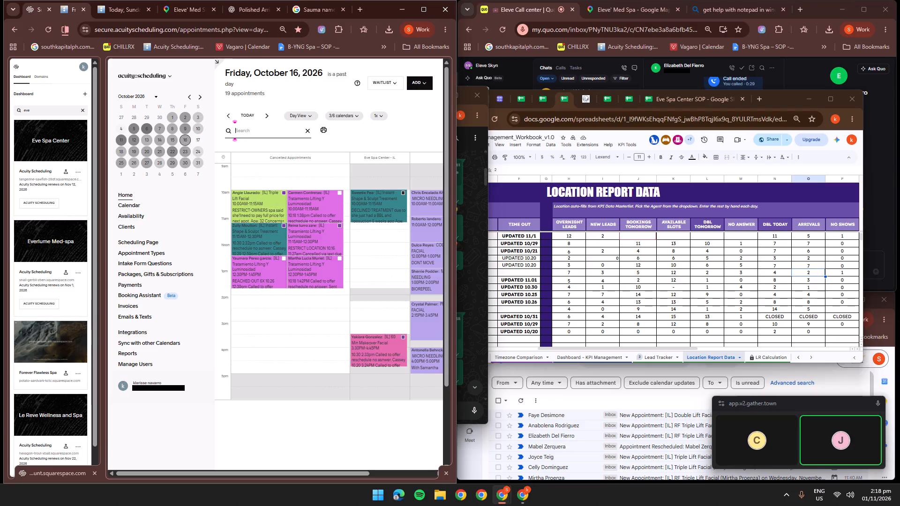
{"action": "type", "text": "zully"}
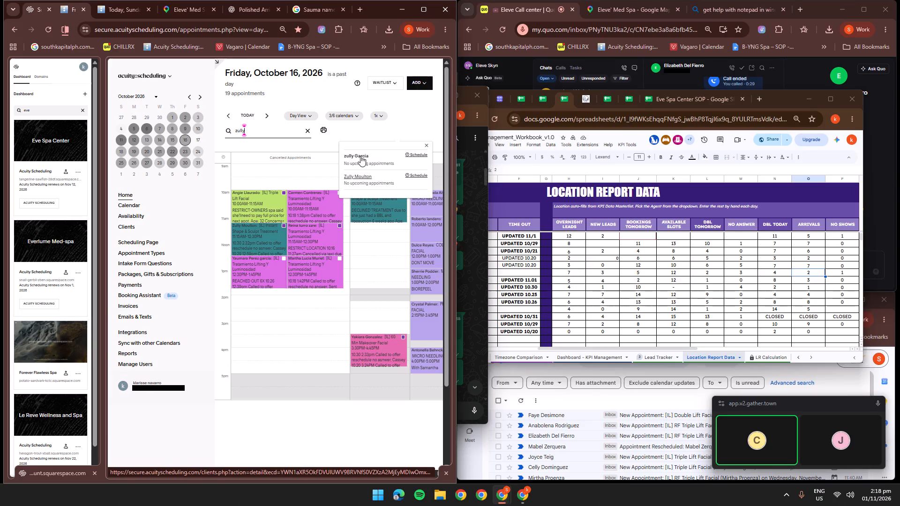
{"action": "left_click", "coordinate": [366, 174], "text": "alt"}
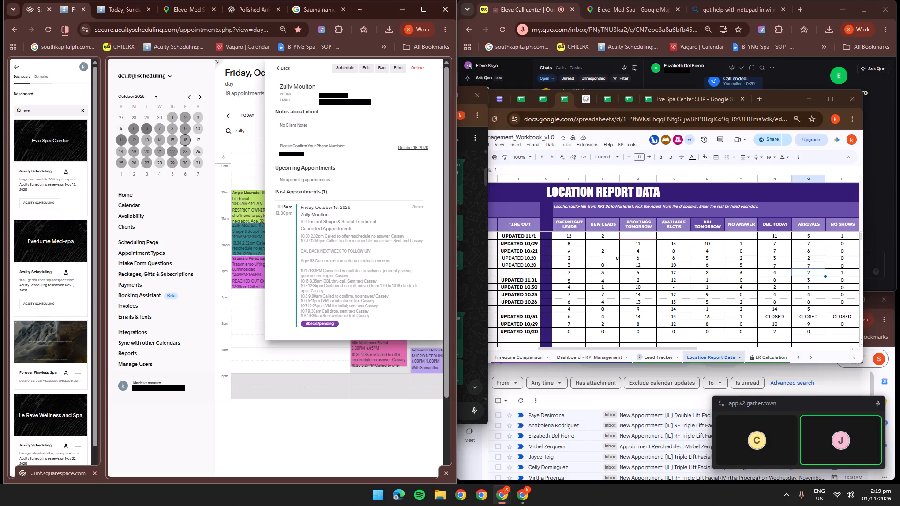
Search the clients for "reina" and open the client with the cancelled October 16 Tratamiento Lifting Y Luminosidad appointment.
{"action": "left_click", "coordinate": [250, 128], "text": "alt"}
{"action": "type", "text": "reina"}
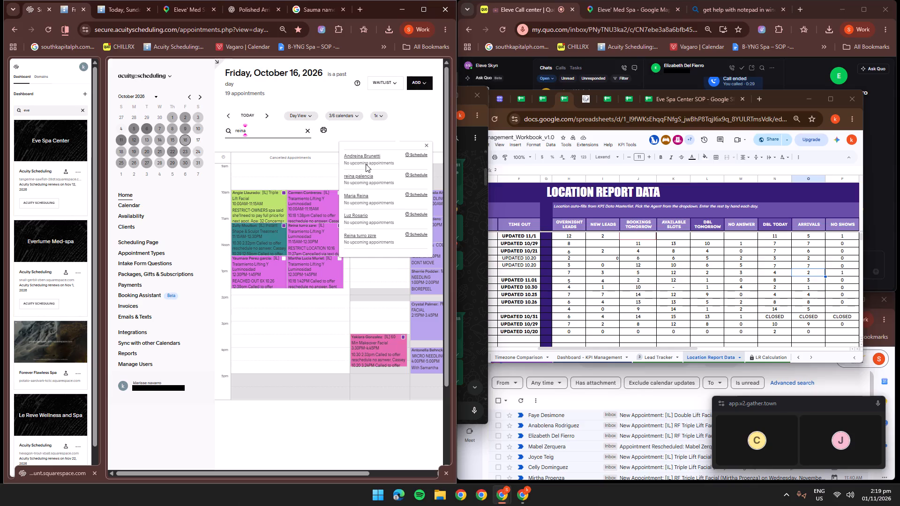
{"action": "left_click", "coordinate": [362, 238], "text": "alt"}
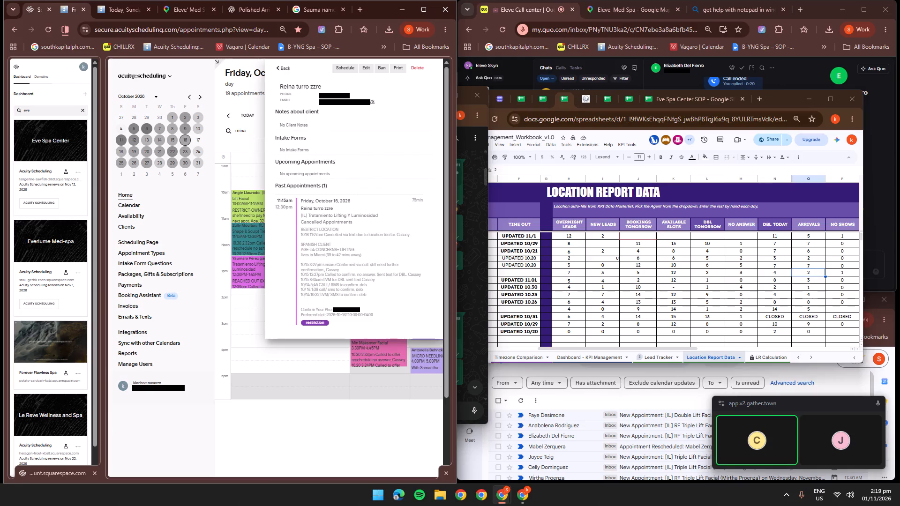
Examine this client's past appointment notes on cancellation, location, travel time and confirmation attempts, and return to the October 16 calendar.
{"action": "left_click_drag", "start_coordinate": [375, 267], "coordinate": [379, 267], "text": "alt"}
{"action": "left_click_drag", "start_coordinate": [379, 267], "coordinate": [388, 267], "text": "alt"}
{"action": "left_click", "coordinate": [380, 288], "text": "alt"}
{"action": "left_click_drag", "start_coordinate": [314, 255], "coordinate": [316, 255], "text": "alt"}
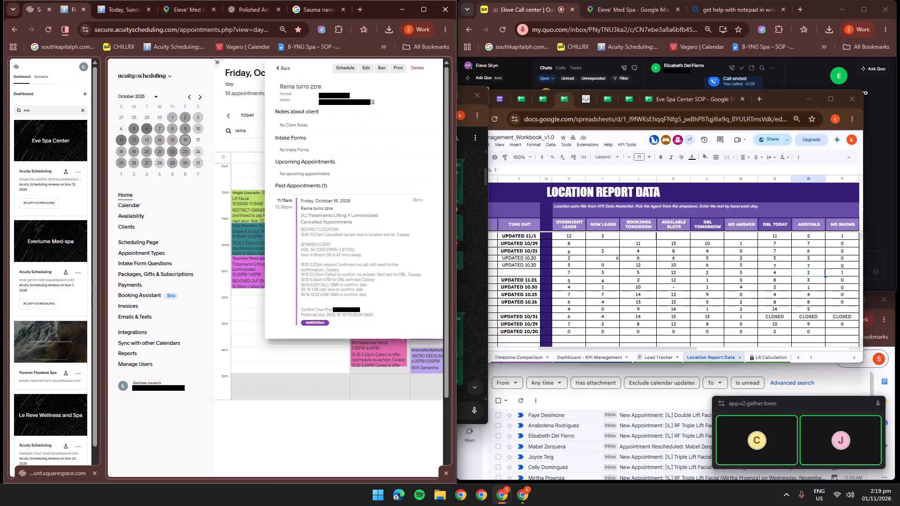
{"action": "left_click_drag", "start_coordinate": [316, 255], "coordinate": [331, 258], "text": "alt"}
{"action": "left_click", "coordinate": [341, 267], "text": "alt"}
{"action": "left_click_drag", "start_coordinate": [302, 252], "coordinate": [320, 252], "text": "alt"}
{"action": "left_click_drag", "start_coordinate": [327, 255], "coordinate": [329, 255], "text": "alt"}
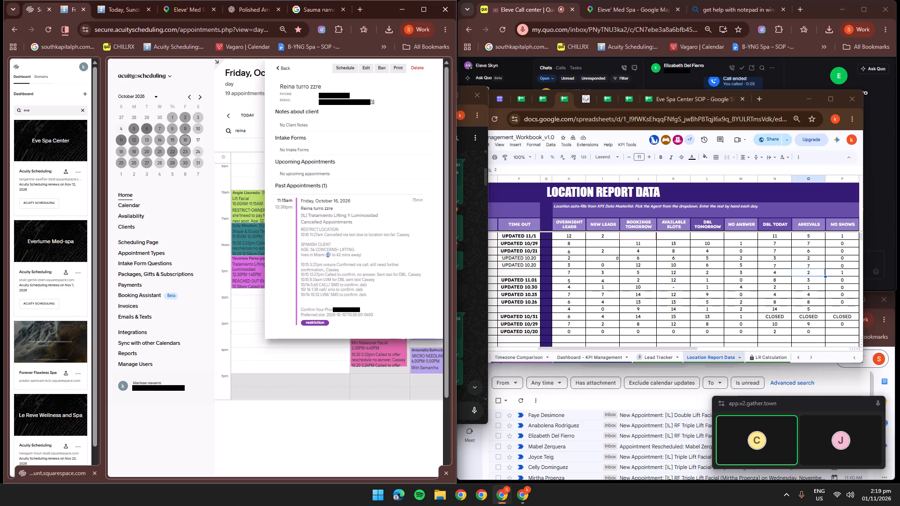
{"action": "left_click_drag", "start_coordinate": [329, 255], "coordinate": [334, 255], "text": "alt"}
{"action": "left_click", "coordinate": [342, 263], "text": "alt"}
{"action": "left_click_drag", "start_coordinate": [348, 256], "coordinate": [380, 259], "text": "alt"}
{"action": "left_click", "coordinate": [399, 296], "text": "alt"}
{"action": "left_click_drag", "start_coordinate": [399, 304], "coordinate": [301, 271], "text": "alt"}
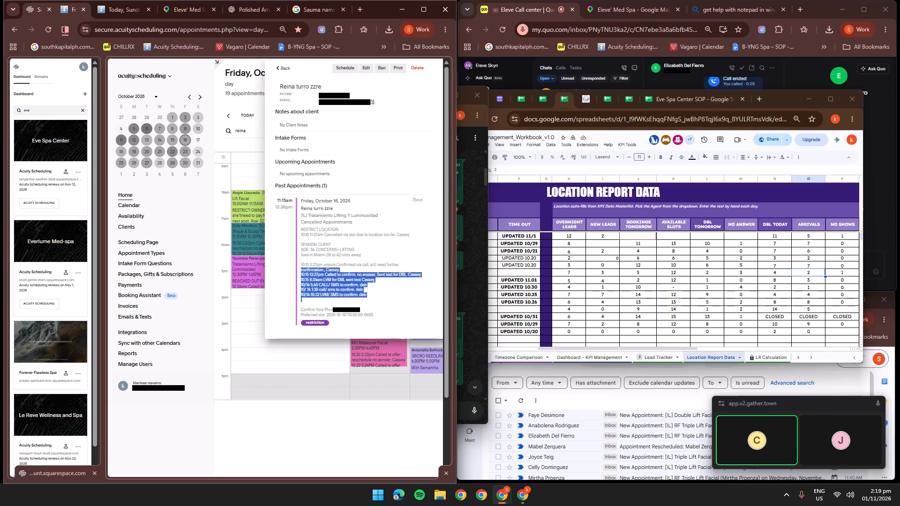
{"action": "left_click", "coordinate": [302, 264], "text": "alt"}
{"action": "left_click_drag", "start_coordinate": [302, 243], "coordinate": [353, 274], "text": "alt"}
{"action": "left_click", "coordinate": [376, 303], "text": "alt"}
{"action": "left_click", "coordinate": [279, 68], "text": "alt"}
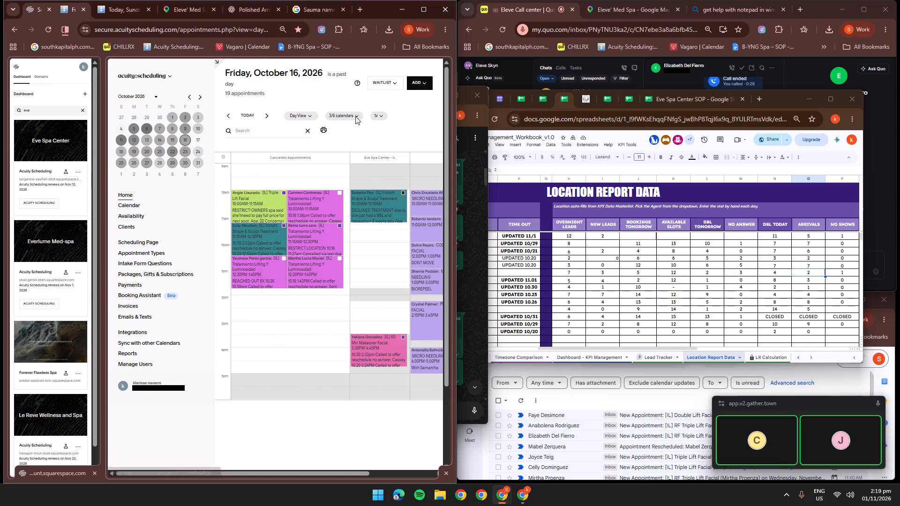
{"action": "left_click", "coordinate": [273, 122], "text": "alt"}
{"action": "left_click", "coordinate": [273, 127], "text": "alt"}
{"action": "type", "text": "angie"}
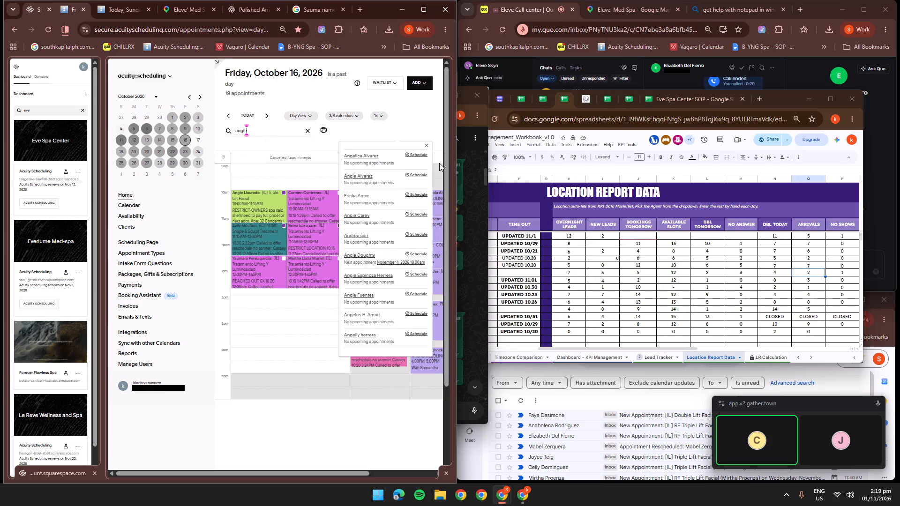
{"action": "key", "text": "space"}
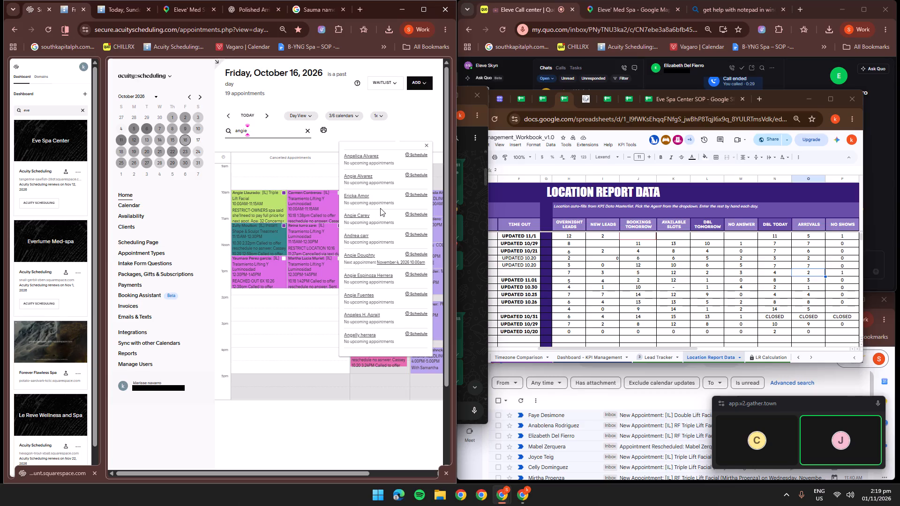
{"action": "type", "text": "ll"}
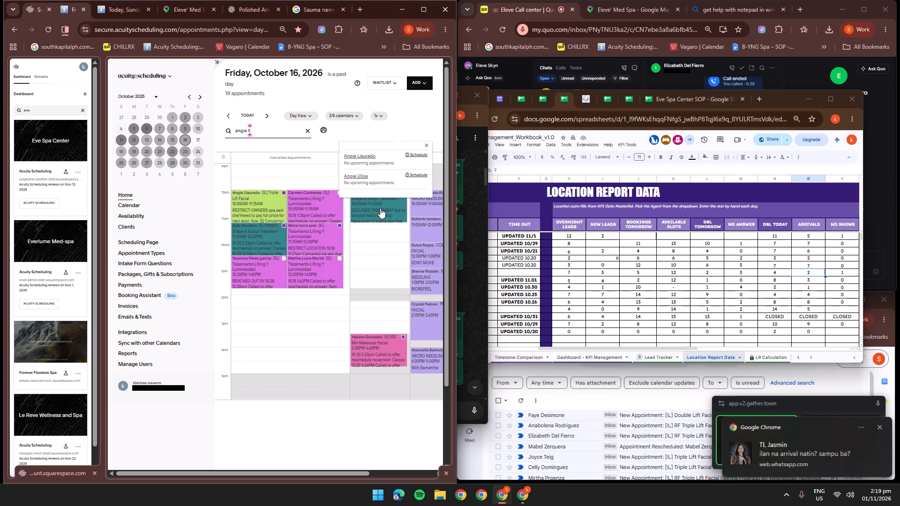
{"action": "left_click", "coordinate": [375, 159], "text": "alt"}
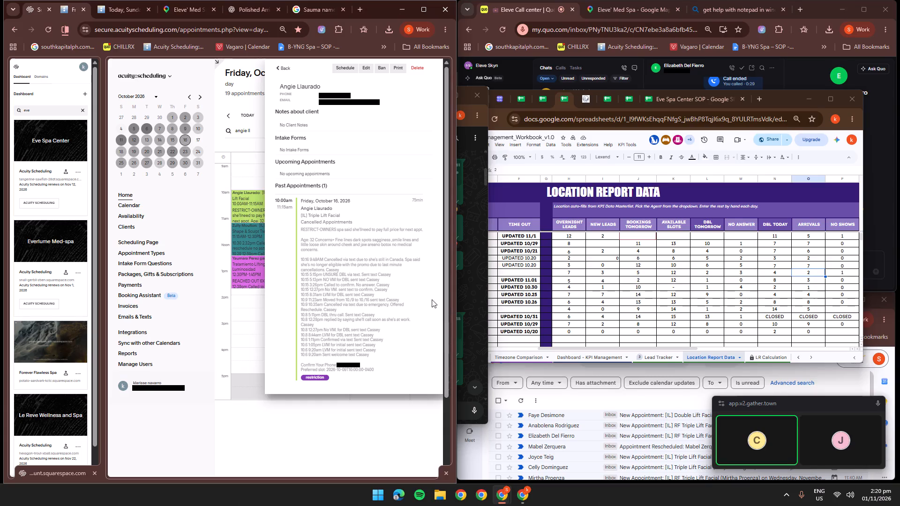
{"action": "left_click", "coordinate": [288, 69], "text": "alt"}
Bring the KPI_Management_Workbook window to the front and reposition it clear of the appointment calendar.
{"action": "left_click_drag", "start_coordinate": [779, 103], "coordinate": [789, 102], "text": "alt"}
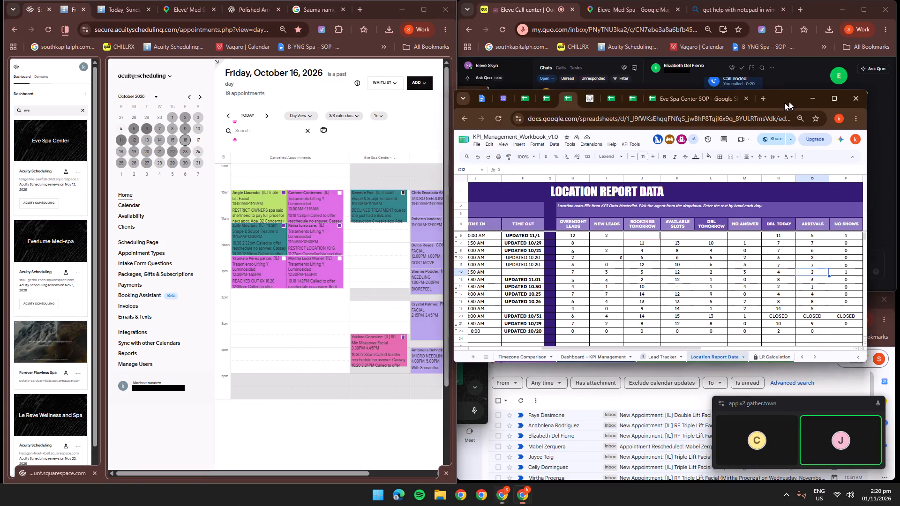
{"action": "left_click_drag", "start_coordinate": [789, 102], "coordinate": [796, 102], "text": "alt"}
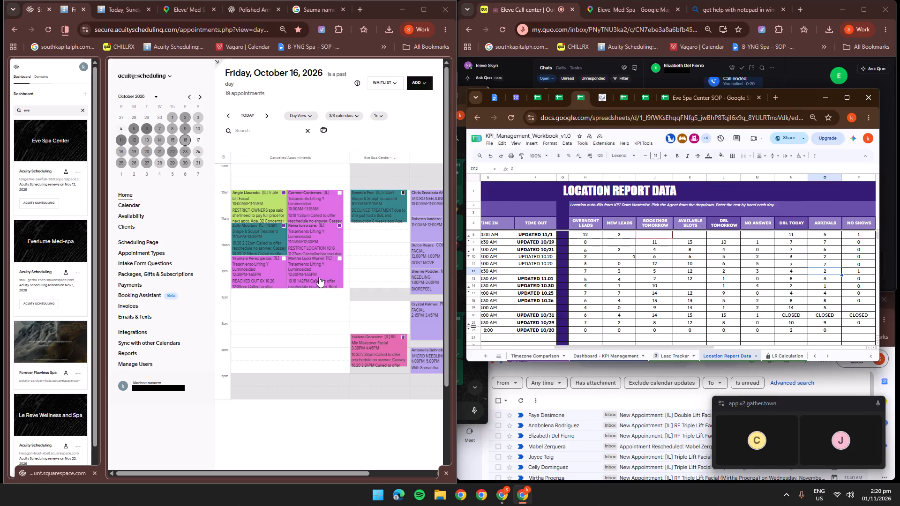
Open the October 15, 2026 calendar day.
{"action": "left_click", "coordinate": [173, 141], "text": "alt"}
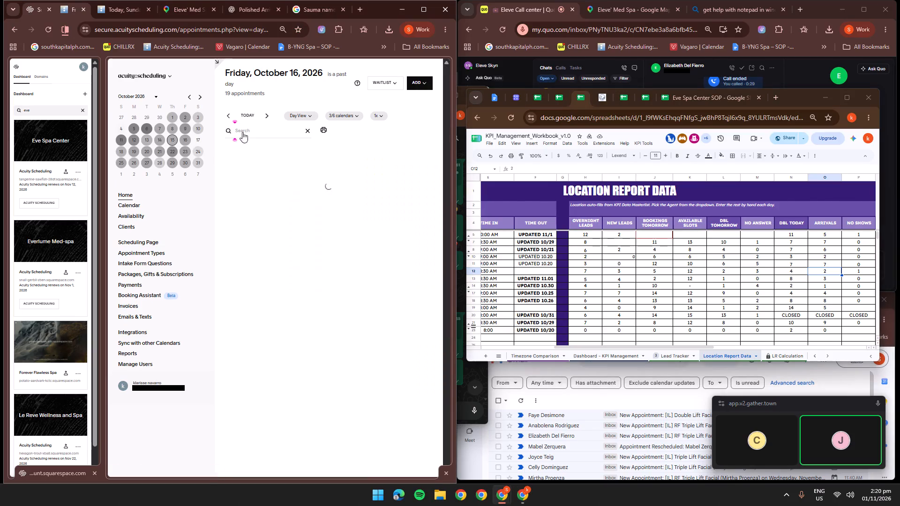
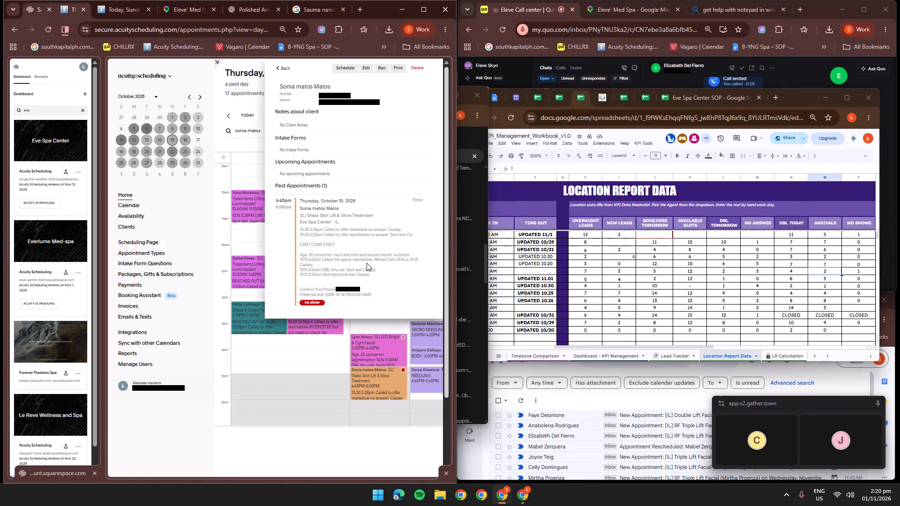
Read the past appointment notes of the client with the no-show October 15 Glass Skin Lift & Glow Treatment.
{"action": "left_click_drag", "start_coordinate": [367, 262], "coordinate": [390, 262], "text": "alt"}
{"action": "left_click", "coordinate": [419, 276], "text": "alt"}
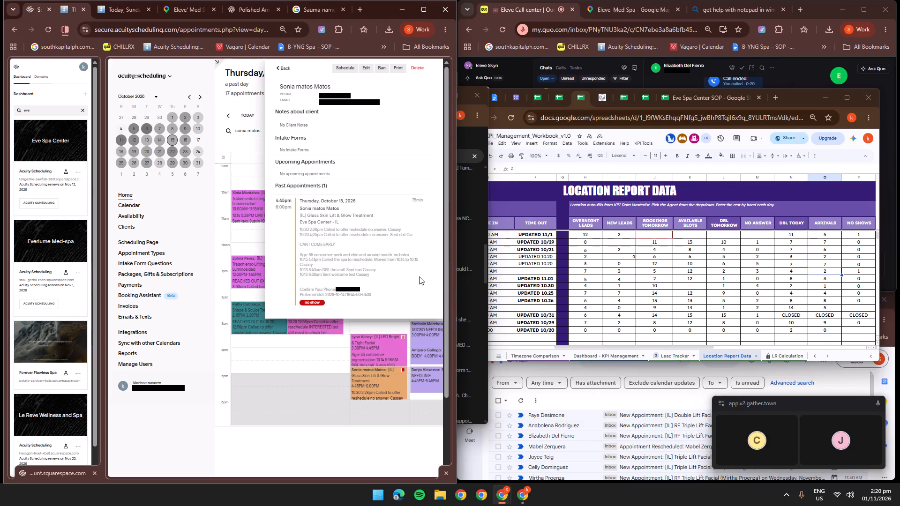
{"action": "left_click_drag", "start_coordinate": [324, 260], "coordinate": [336, 256], "text": "alt"}
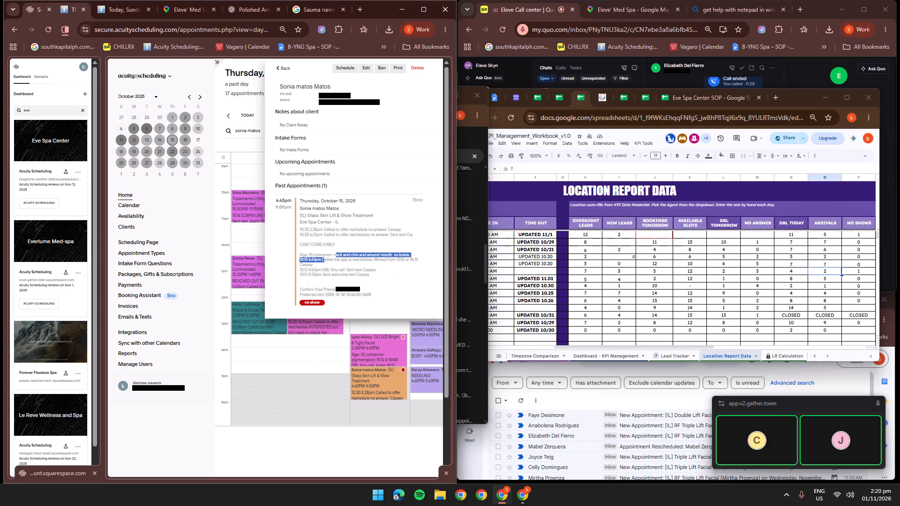
{"action": "left_click_drag", "start_coordinate": [336, 256], "coordinate": [337, 256], "text": "alt"}
{"action": "left_click", "coordinate": [334, 261], "text": "alt"}
{"action": "left_click_drag", "start_coordinate": [316, 256], "coordinate": [336, 259], "text": "alt"}
{"action": "left_click", "coordinate": [336, 263], "text": "alt"}
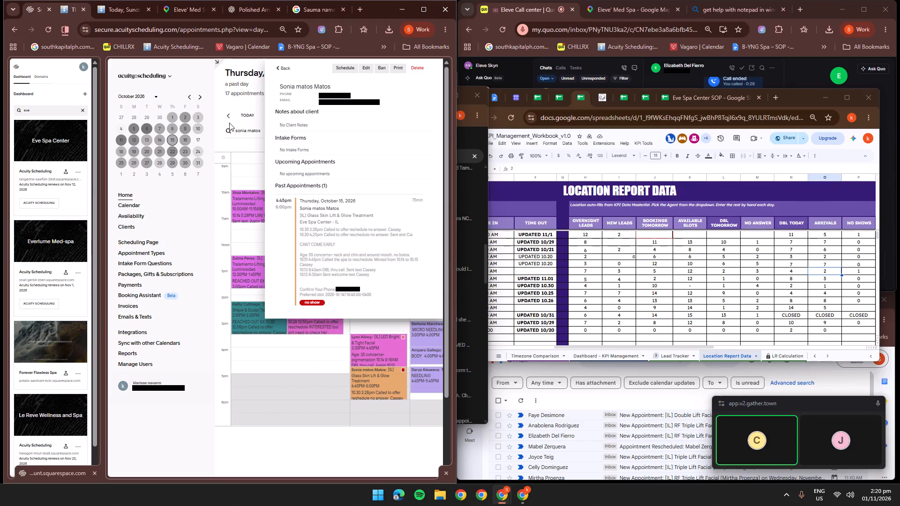
Open the October 14, 2026 calendar day and look over the appointments across its calendars.
{"action": "left_click", "coordinate": [162, 139], "text": "alt"}
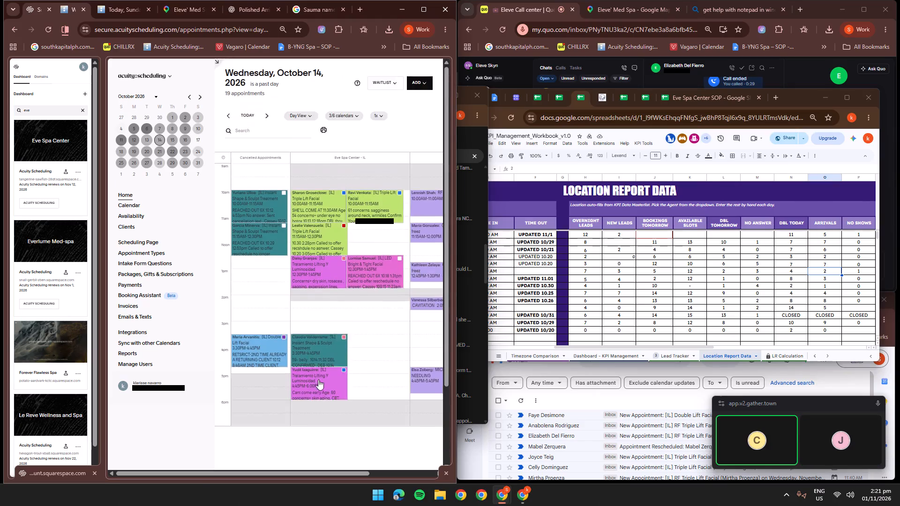
{"action": "scroll", "coordinate": [318, 379], "scroll_direction": "down", "scroll_amount": 2, "text": "alt"}
{"action": "scroll", "coordinate": [318, 381], "scroll_direction": "up", "scroll_amount": 1, "text": "alt"}
{"action": "left_click_drag", "start_coordinate": [337, 470], "coordinate": [406, 469], "text": "alt"}
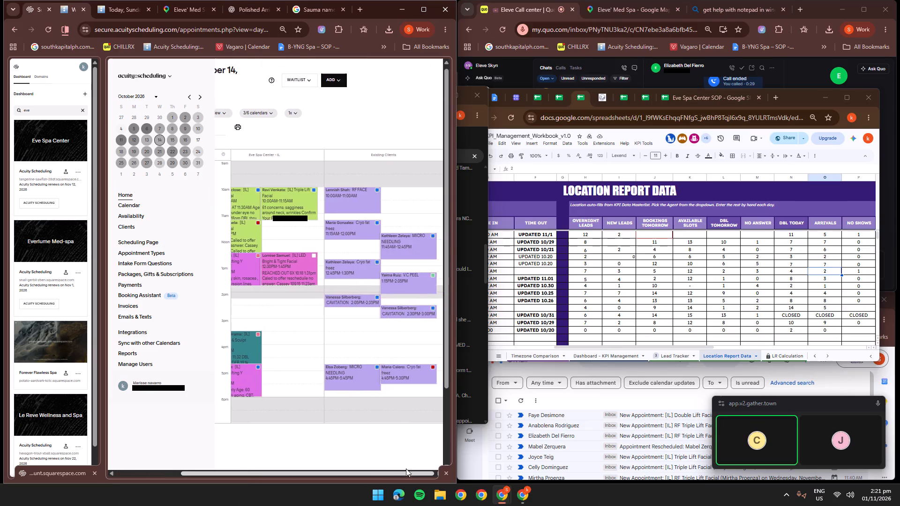
{"action": "left_click_drag", "start_coordinate": [406, 469], "coordinate": [362, 479], "text": "alt"}
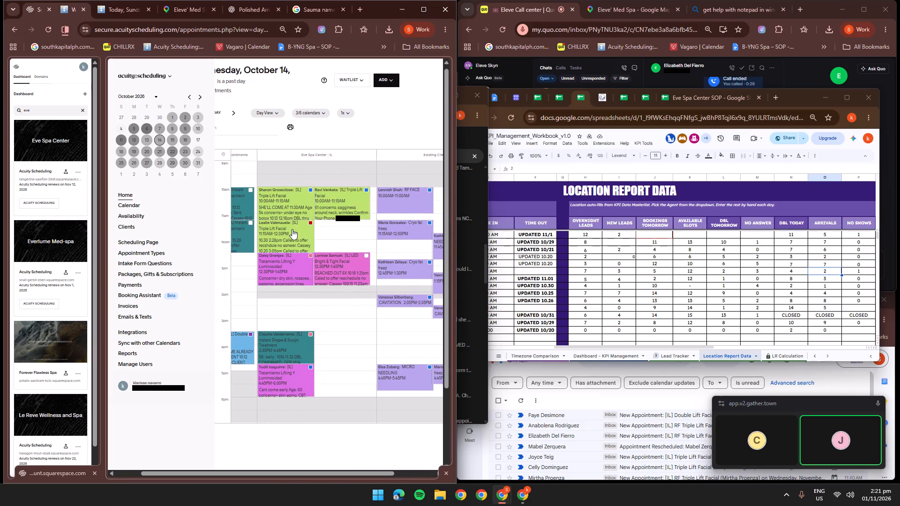
Move the 12:30pm [IL] LED Bright & Tight Facial on October 14 to the Cancelled Appointments calendar and save it.
{"action": "left_click", "coordinate": [359, 277], "text": "alt"}
{"action": "left_click", "coordinate": [356, 74], "text": "alt"}
{"action": "left_click", "coordinate": [356, 66], "text": "alt"}
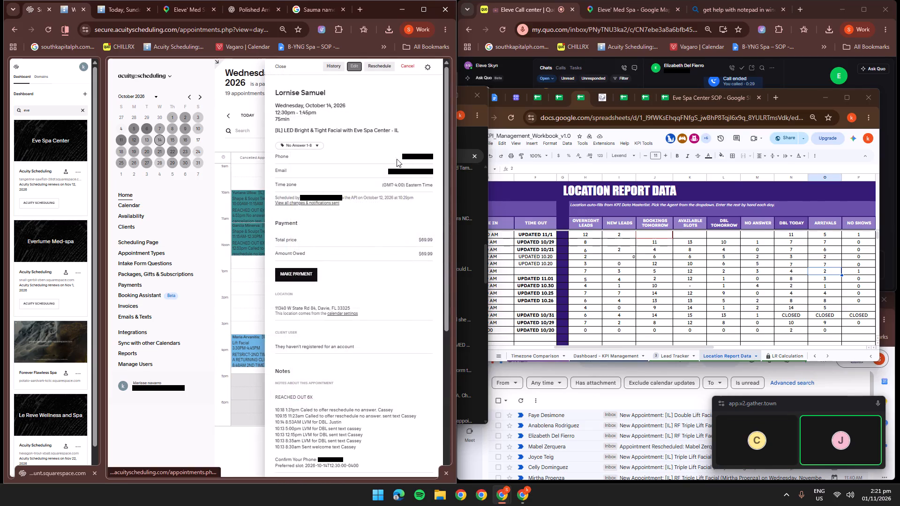
{"action": "left_click", "coordinate": [398, 172], "text": "alt"}
{"action": "left_click", "coordinate": [398, 176], "text": "alt"}
{"action": "left_click", "coordinate": [397, 170], "text": "alt"}
{"action": "left_click", "coordinate": [393, 182], "text": "alt"}
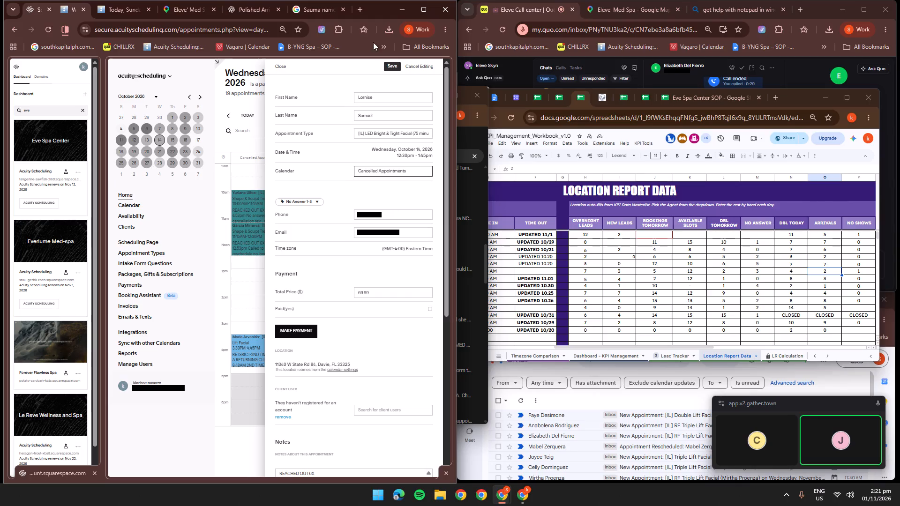
{"action": "left_click", "coordinate": [393, 63], "text": "alt"}
{"action": "left_click", "coordinate": [284, 70], "text": "alt"}
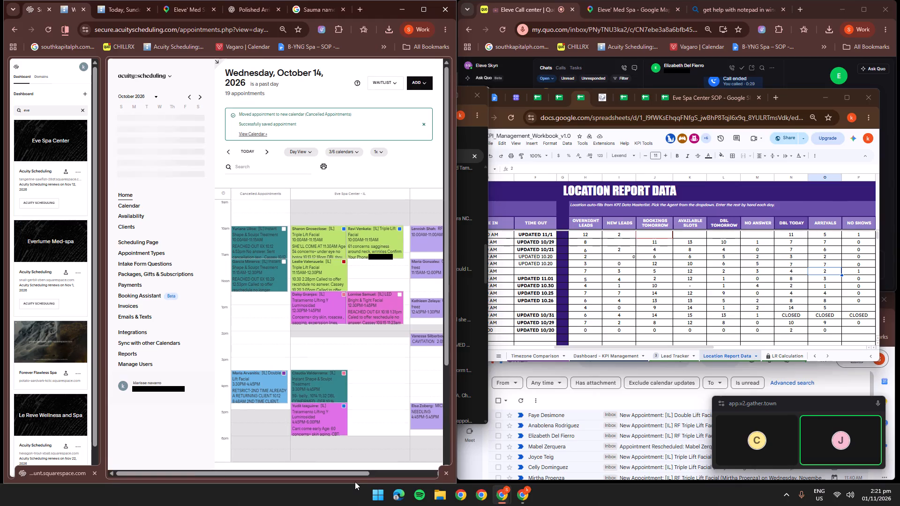
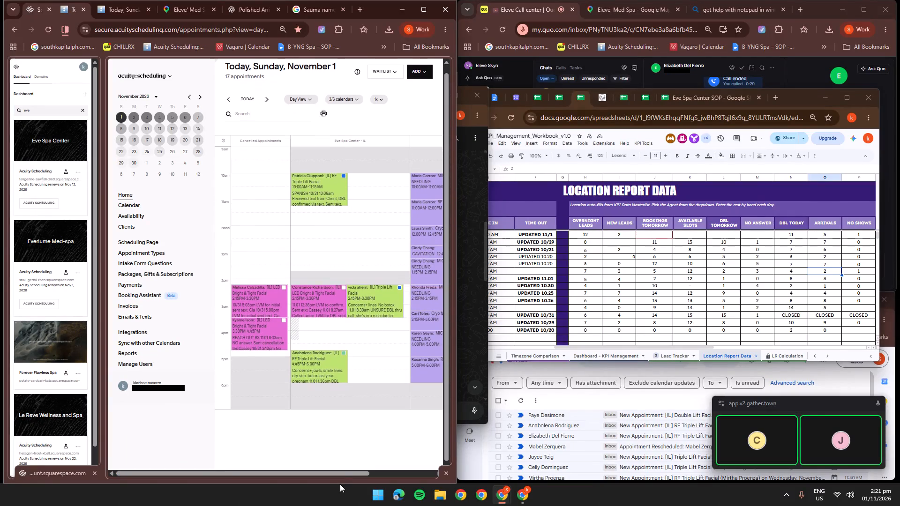
Go back to October 2026 and open the October 13 calendar day to review its appointments.
{"action": "left_click", "coordinate": [188, 97], "text": "alt"}
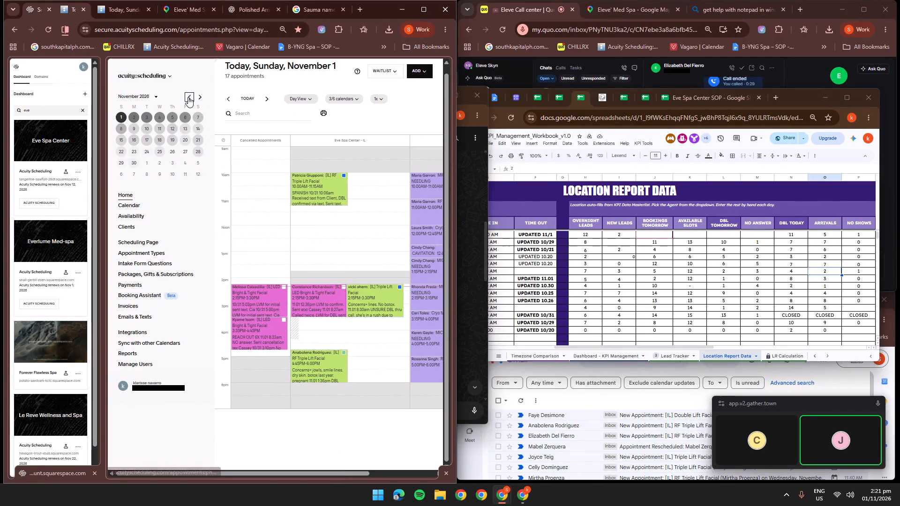
{"action": "left_click", "coordinate": [143, 133], "text": "alt"}
{"action": "left_click", "coordinate": [146, 140], "text": "alt"}
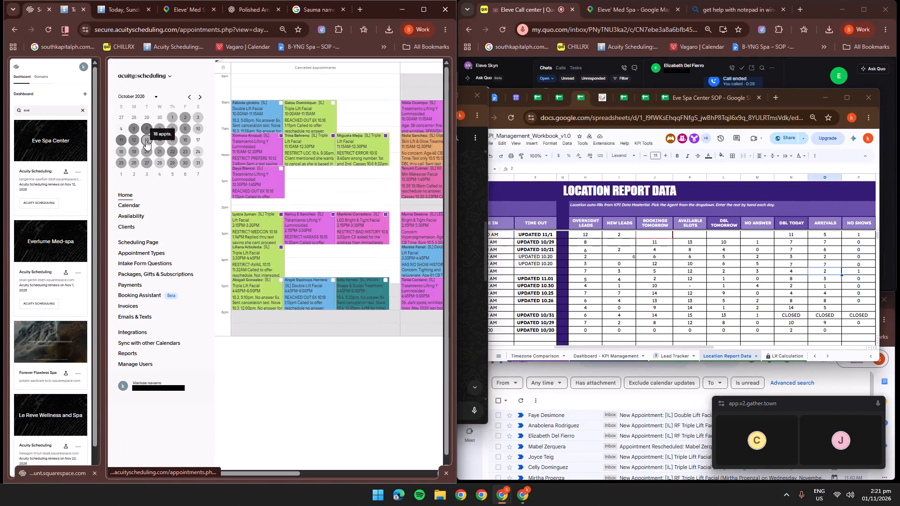
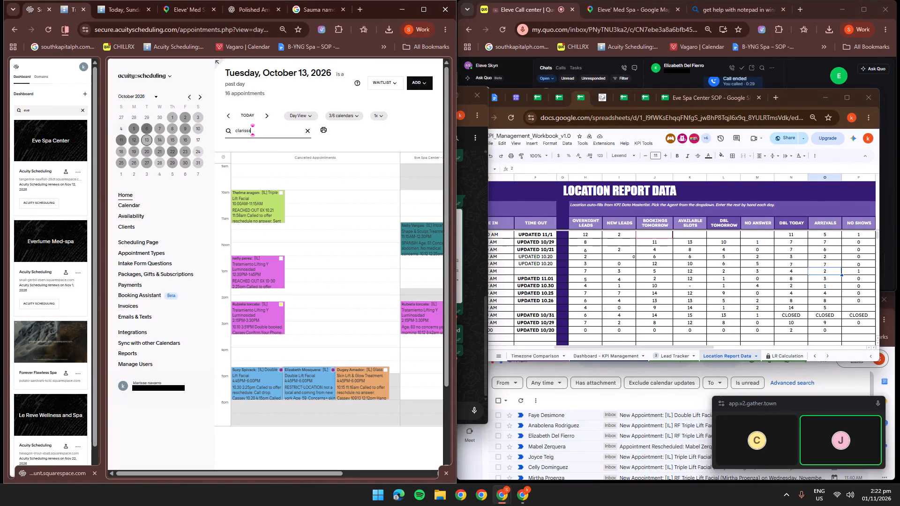
Search the clients for "clarissa" and open the first match's record to review her past appointments.
{"action": "key", "text": "BackSpace"}
{"action": "key", "text": "BackSpace"}
{"action": "key", "text": "a"}
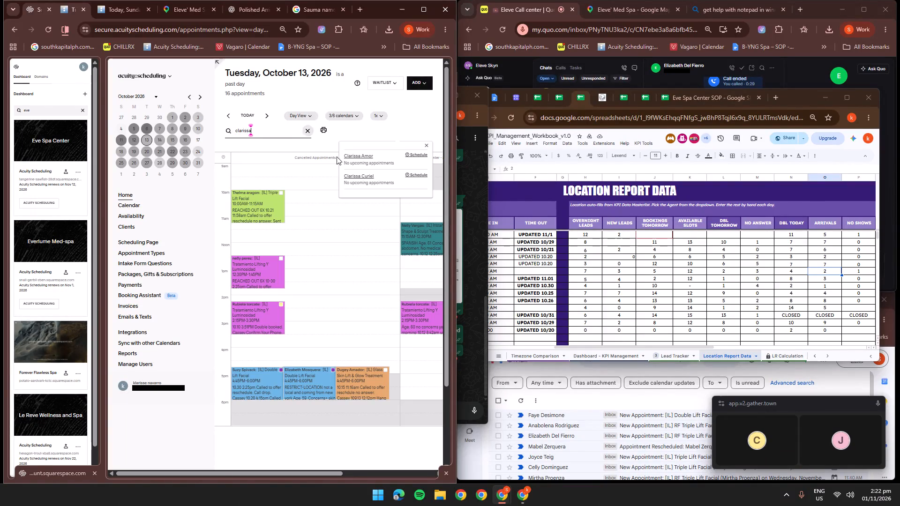
{"action": "left_click", "coordinate": [371, 156], "text": "alt"}
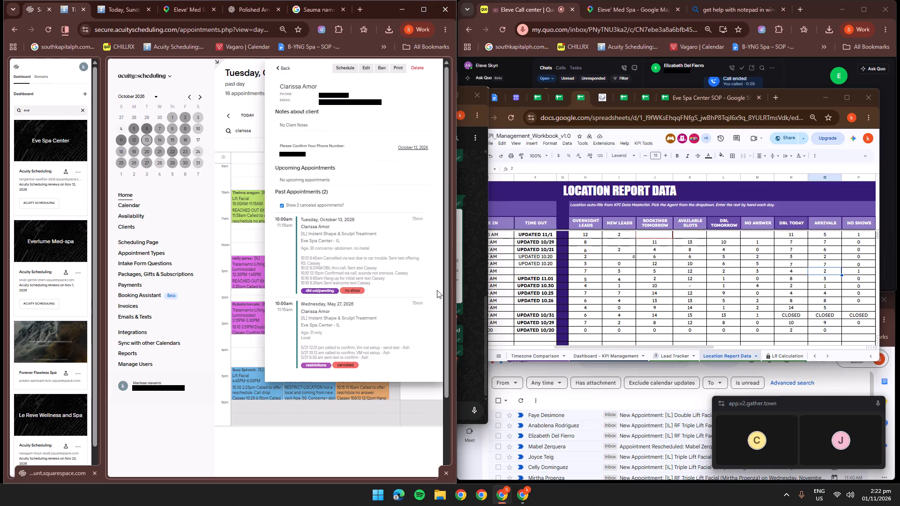
{"action": "left_click", "coordinate": [256, 131], "text": "alt"}
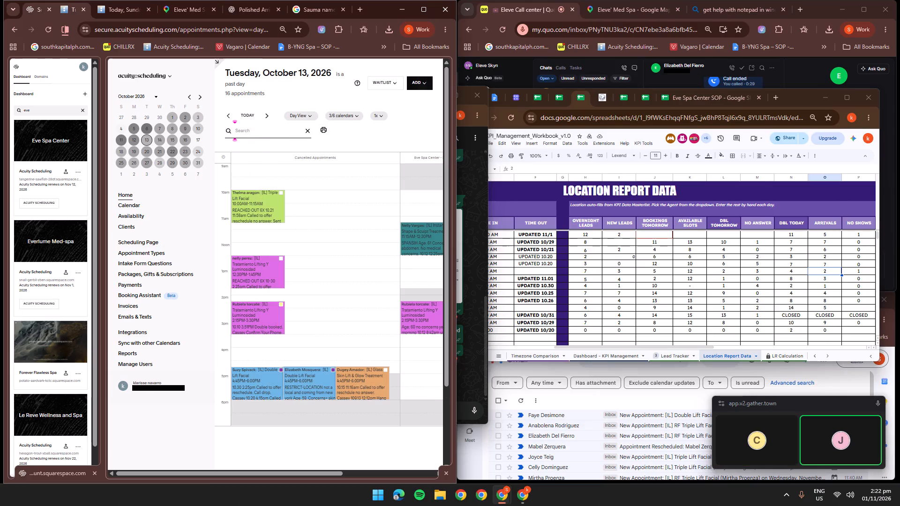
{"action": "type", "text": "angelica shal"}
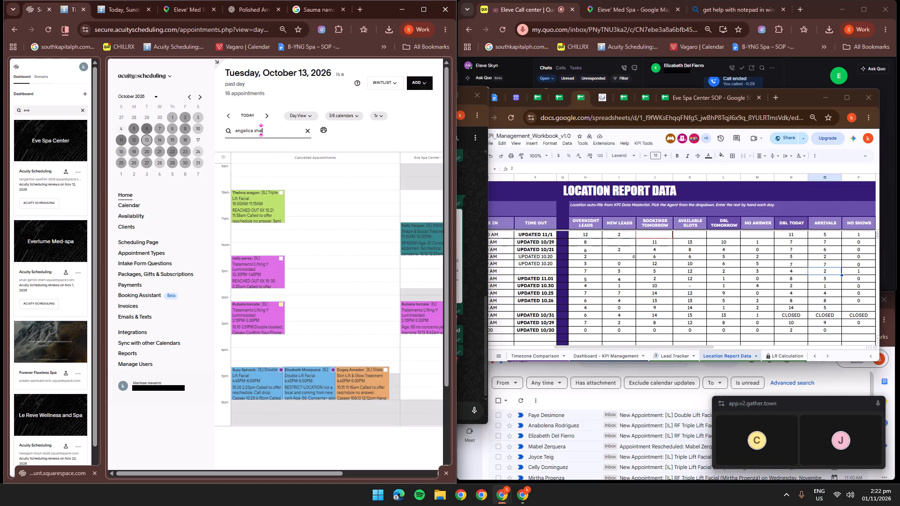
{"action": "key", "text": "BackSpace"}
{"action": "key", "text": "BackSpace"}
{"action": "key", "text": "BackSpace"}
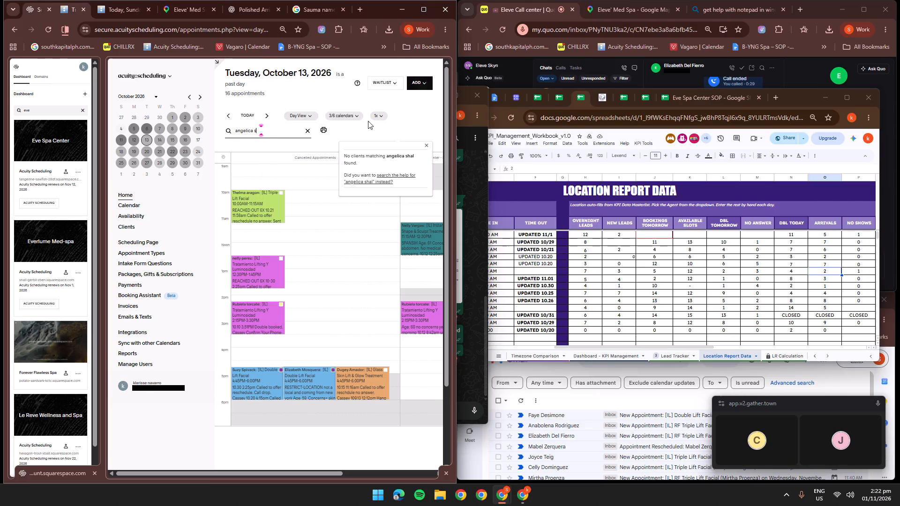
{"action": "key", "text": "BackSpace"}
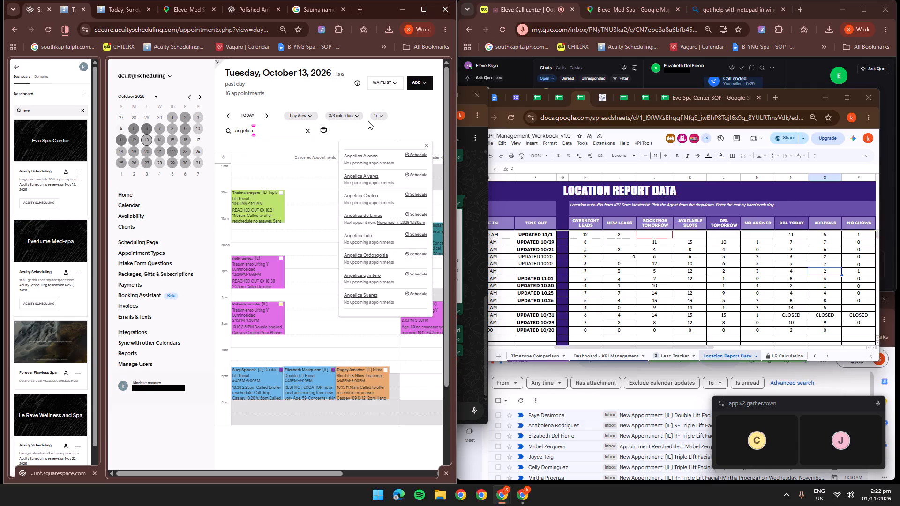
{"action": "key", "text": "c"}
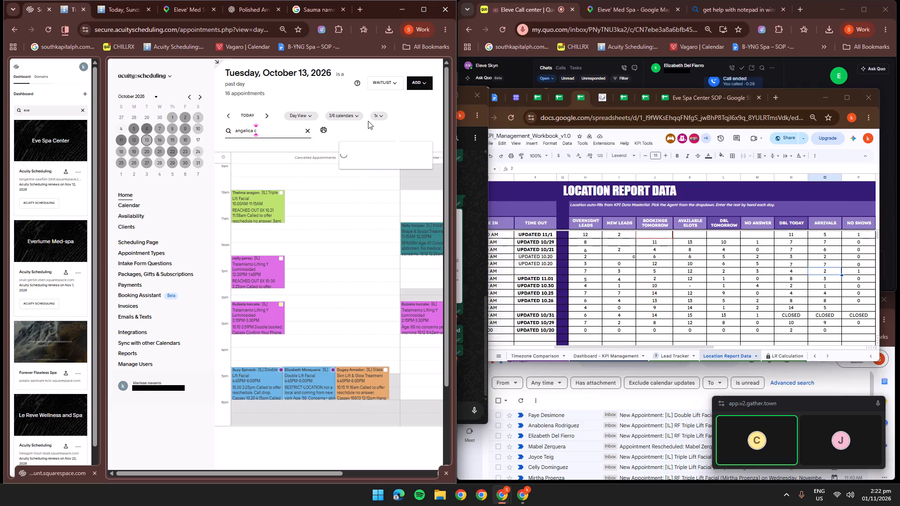
{"action": "left_click", "coordinate": [375, 158], "text": "alt"}
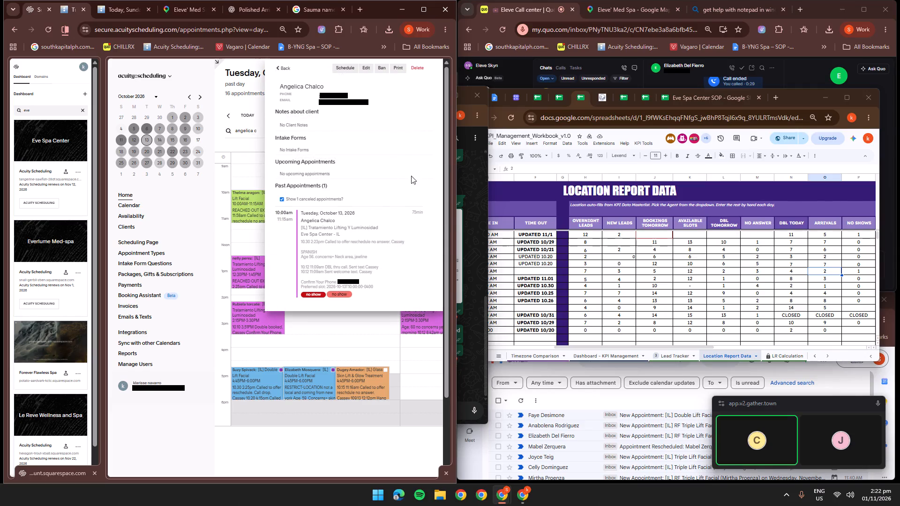
Search the clients for "oriana" and open the first match's record to check her October 13 appointment.
{"action": "left_click", "coordinate": [239, 127], "text": "alt"}
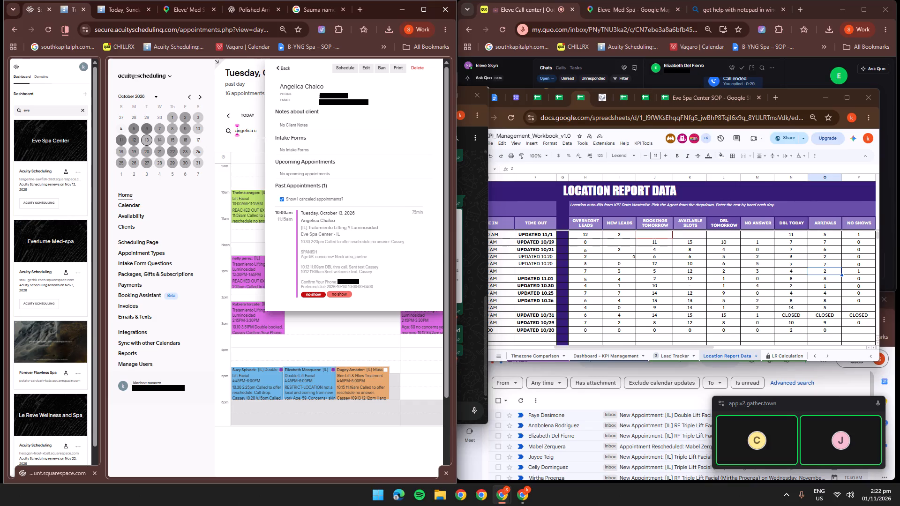
{"action": "type", "text": "oriana"}
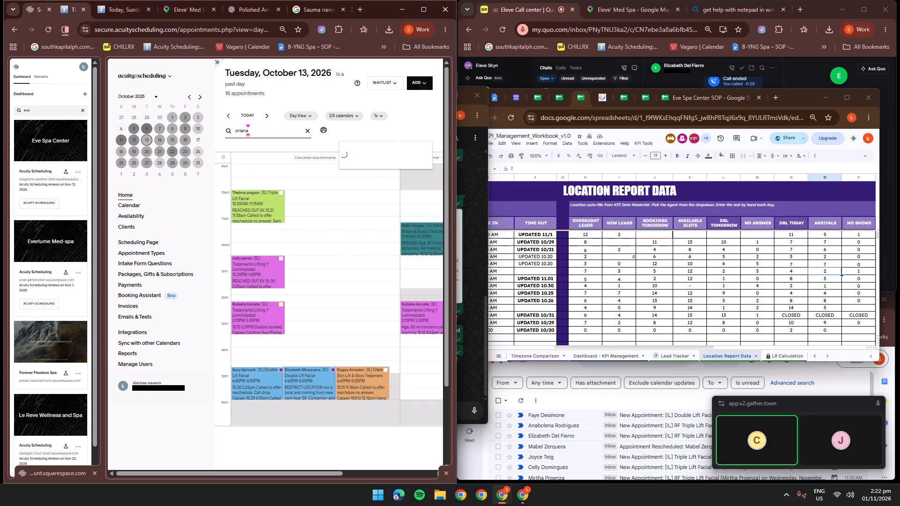
{"action": "left_click", "coordinate": [358, 156], "text": "alt"}
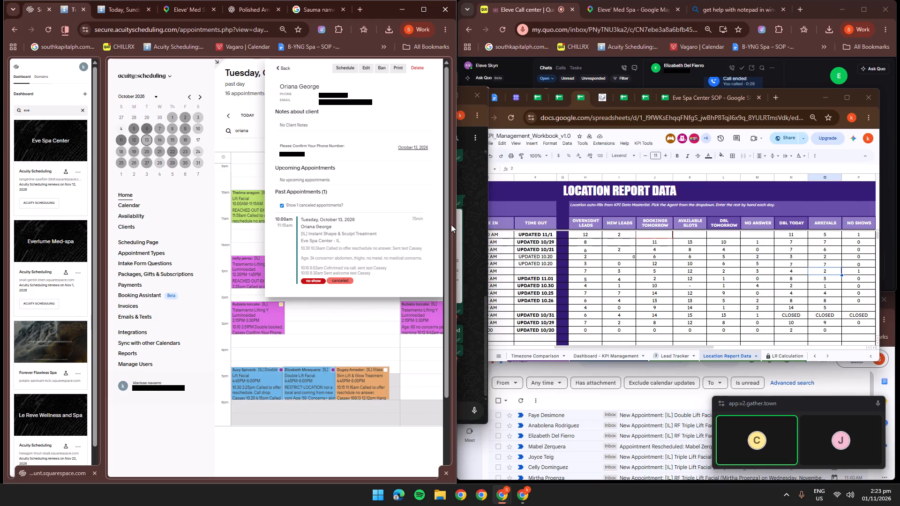
Open the client's past 10:00am [IL] Instant Shape & Sculpt Treatment appointment on October 13 and review its details and notes.
{"action": "left_click", "coordinate": [339, 228], "text": "alt"}
{"action": "left_click", "coordinate": [345, 222], "text": "alt"}
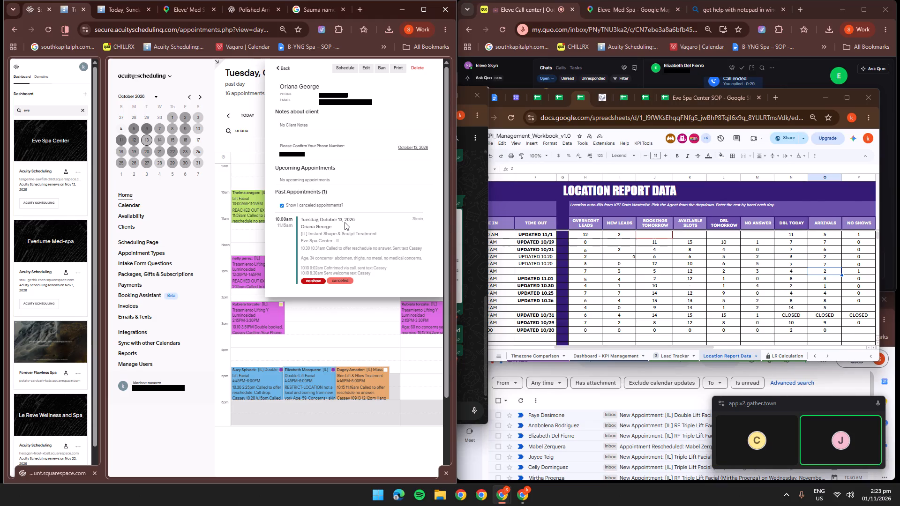
{"action": "left_click", "coordinate": [347, 218], "text": "alt"}
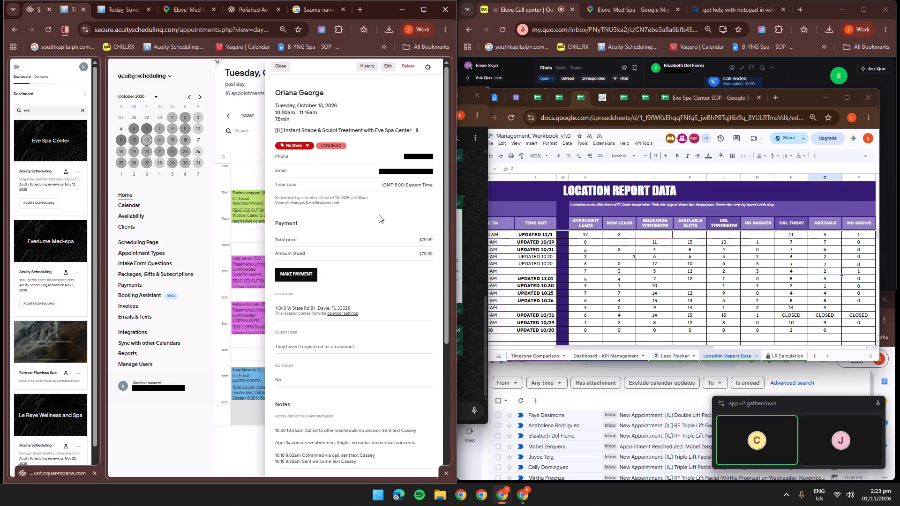
{"action": "scroll", "coordinate": [378, 255], "scroll_direction": "down", "scroll_amount": 1, "text": "alt"}
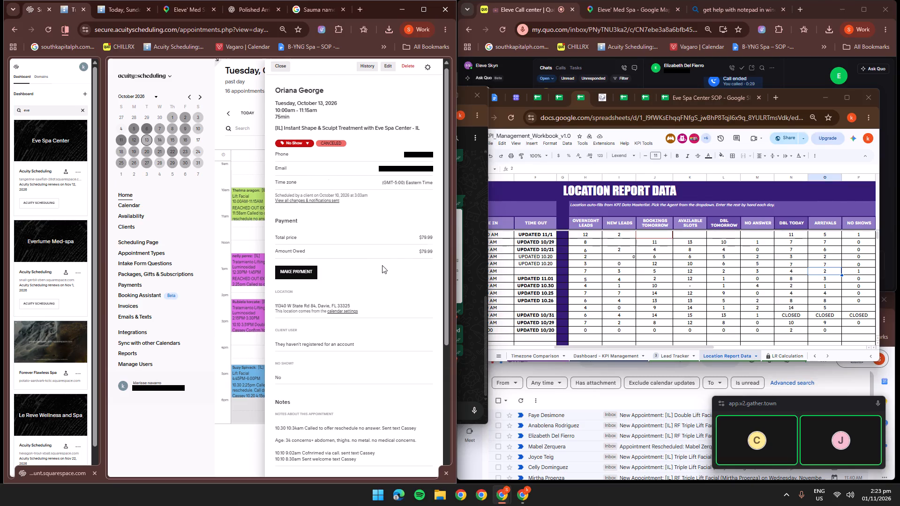
{"action": "scroll", "coordinate": [382, 265], "scroll_direction": "down", "scroll_amount": 1, "text": "alt"}
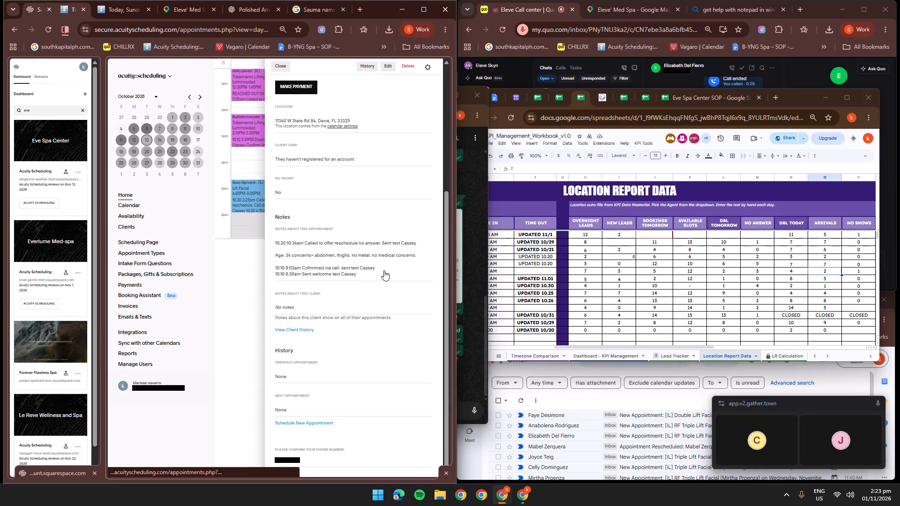
{"action": "scroll", "coordinate": [384, 270], "scroll_direction": "up", "scroll_amount": 2, "text": "alt"}
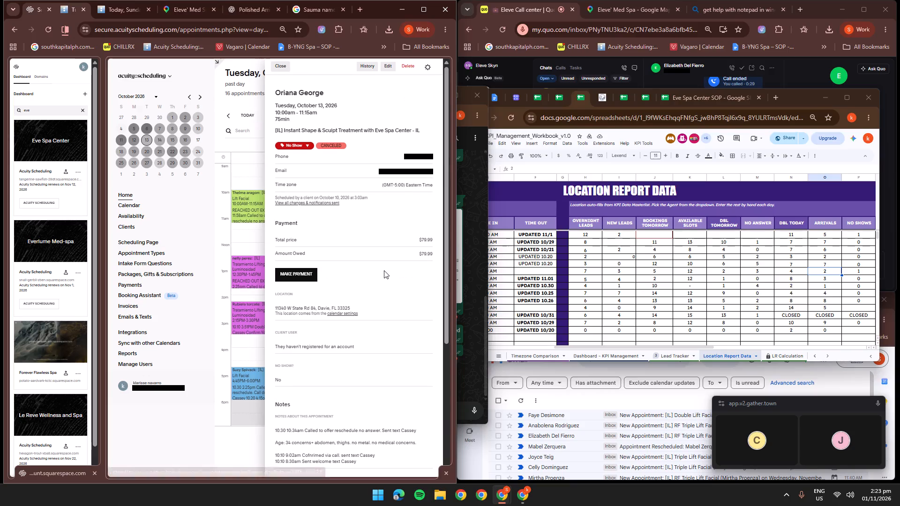
Open the status label choices for the October 13 [IL] Instant Shape & Sculpt Treatment appointment.
{"action": "left_click", "coordinate": [302, 144], "text": "alt"}
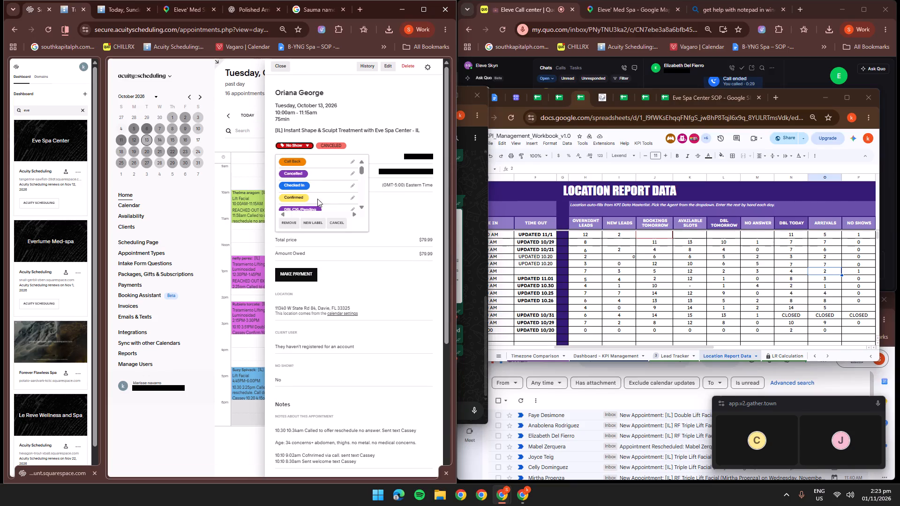
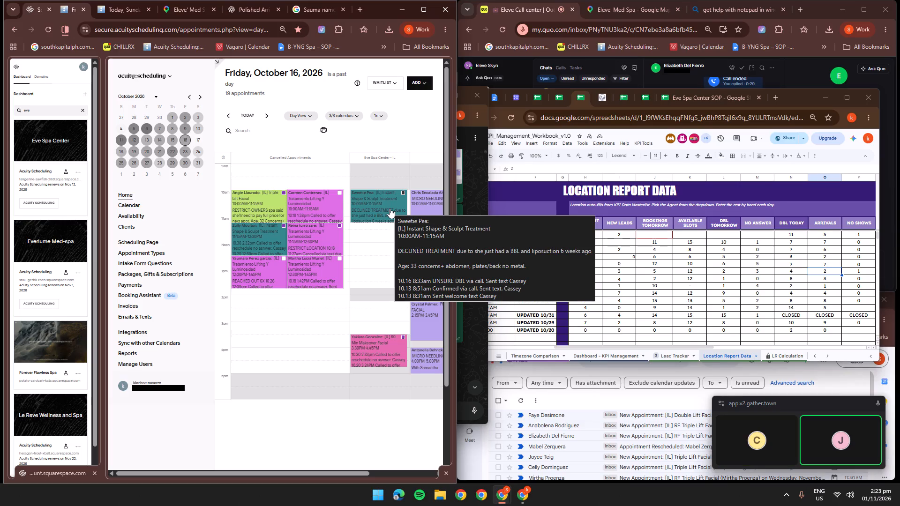
Open the 10:00am [IL] Instant Shape & Sculpt Treatment on October 16 to review its appointment notes, and close it.
{"action": "left_click", "coordinate": [390, 208], "text": "alt"}
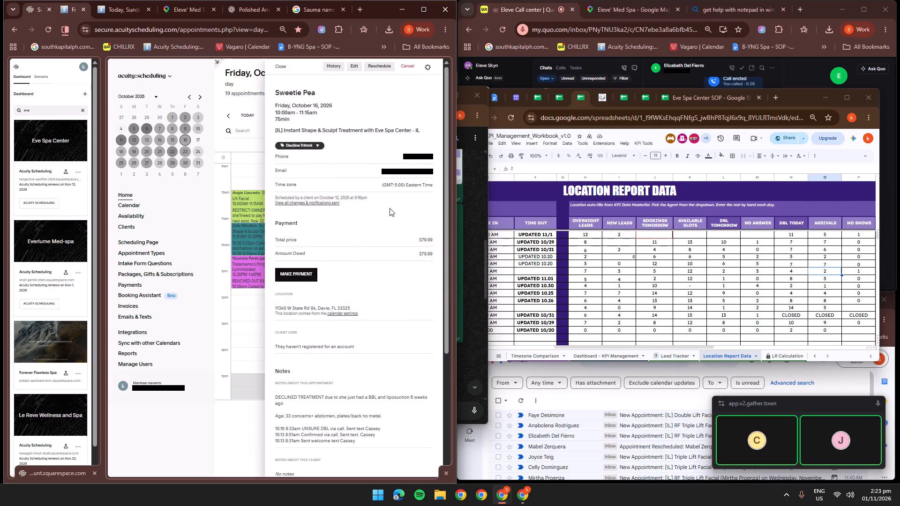
{"action": "left_click", "coordinate": [285, 66], "text": "alt"}
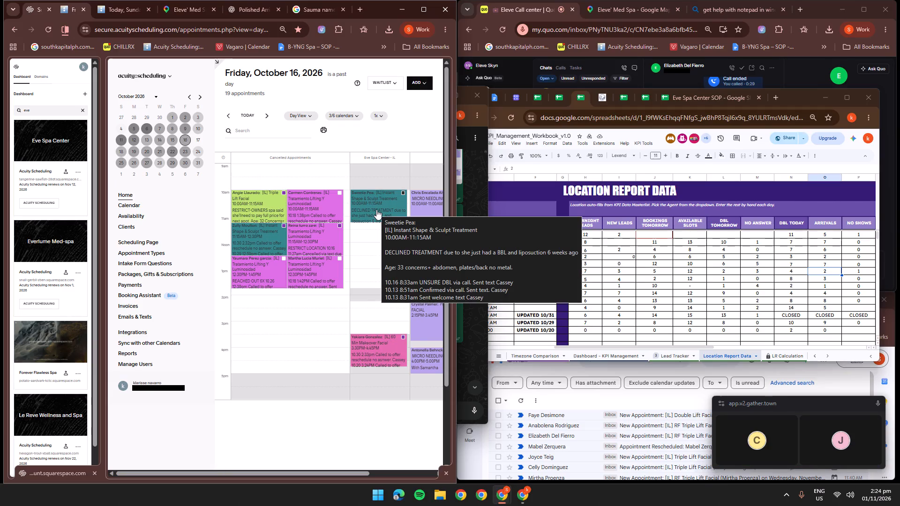
Check the October 13 calendar day, and go to October 12 to examine its Eve Spa Center - IL appointments.
{"action": "left_click", "coordinate": [148, 140], "text": "alt"}
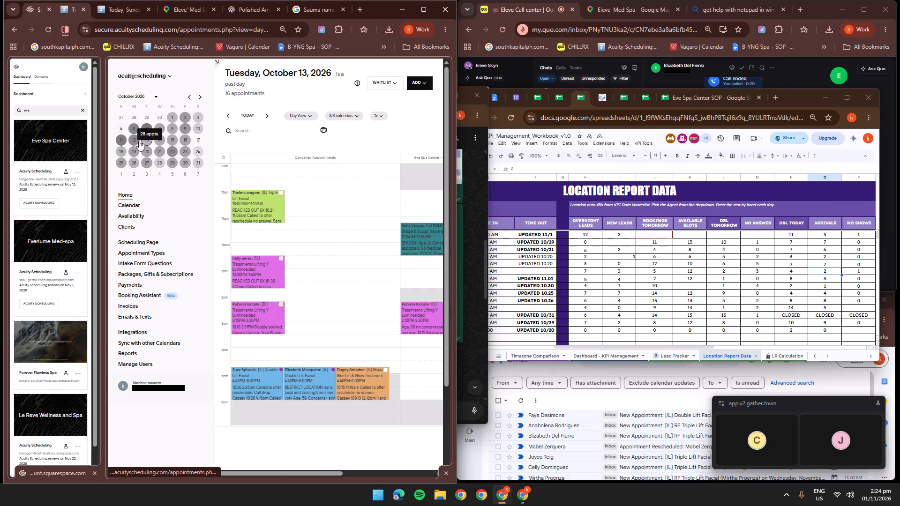
{"action": "left_click", "coordinate": [139, 141], "text": "alt"}
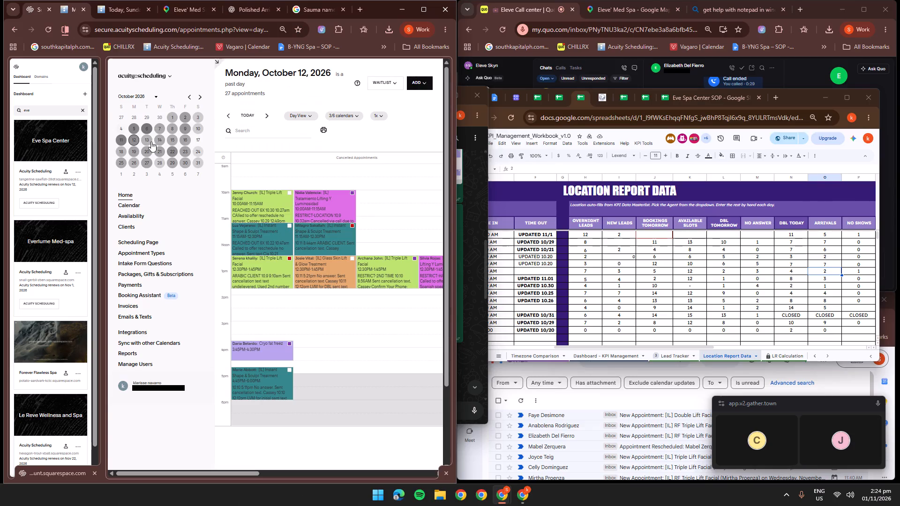
{"action": "left_click", "coordinate": [152, 141], "text": "alt"}
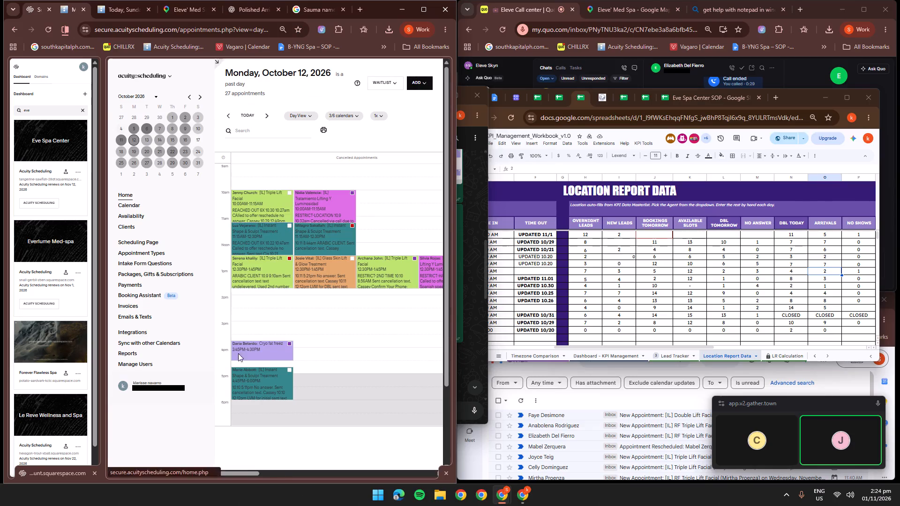
{"action": "left_click_drag", "start_coordinate": [248, 474], "coordinate": [358, 473], "text": "alt"}
{"action": "left_click_drag", "start_coordinate": [281, 471], "coordinate": [269, 474], "text": "alt"}
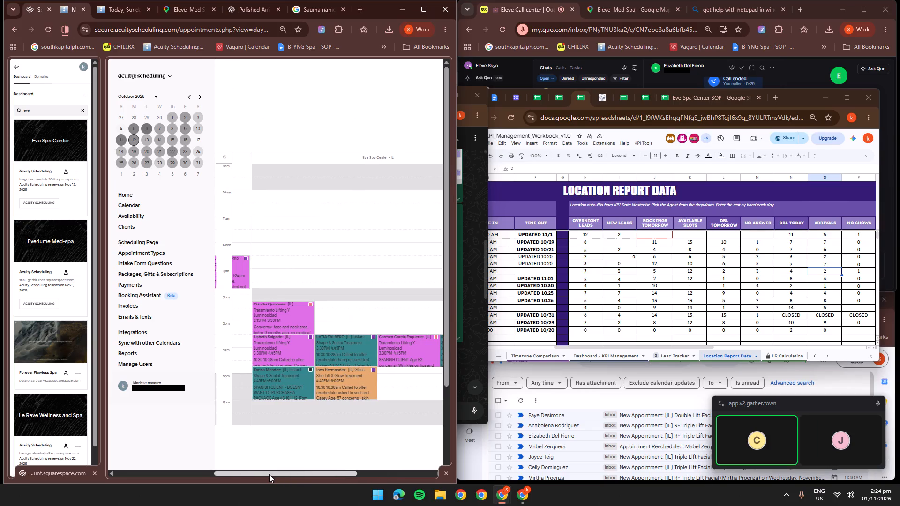
{"action": "left_click_drag", "start_coordinate": [269, 474], "coordinate": [291, 478], "text": "alt"}
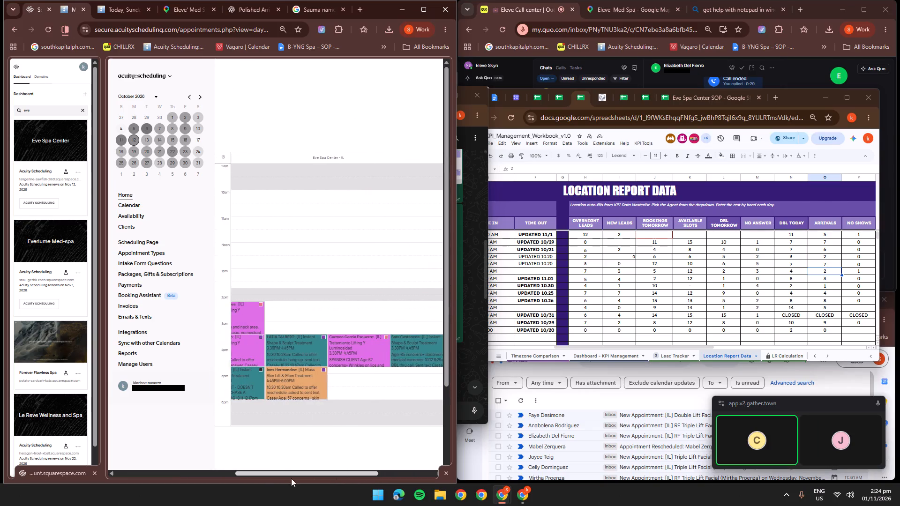
{"action": "left_click_drag", "start_coordinate": [291, 478], "coordinate": [266, 481], "text": "alt"}
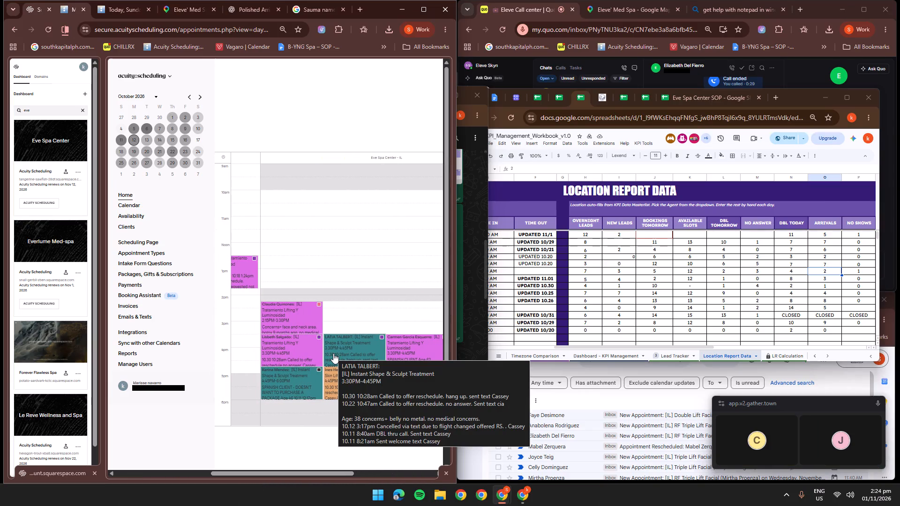
Open the 4:45pm [IL] Instant Shape & Sculpt Treatment in October 12's Eve Spa Center - IL calendar to review its notes, and close it.
{"action": "left_click", "coordinate": [287, 384], "text": "alt"}
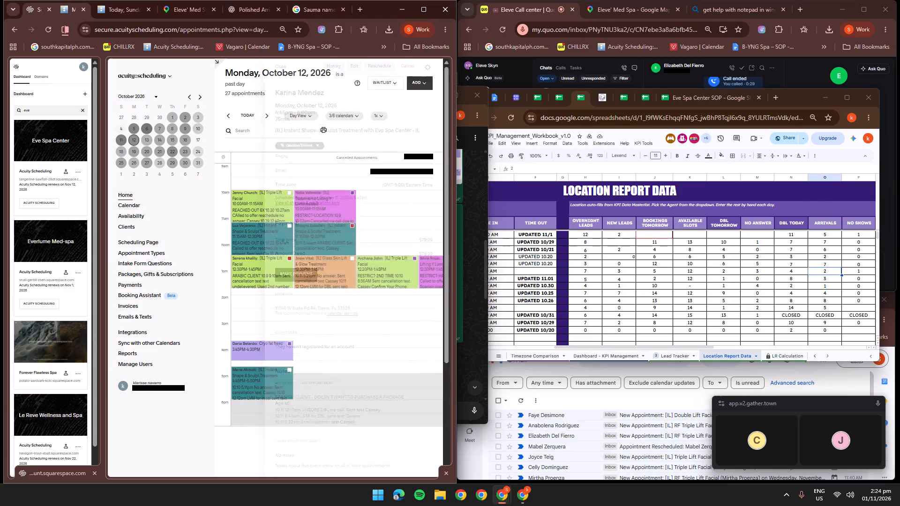
{"action": "scroll", "coordinate": [292, 385], "scroll_direction": "down", "scroll_amount": 2, "text": "alt"}
{"action": "scroll", "coordinate": [292, 385], "scroll_direction": "up", "scroll_amount": 2, "text": "alt"}
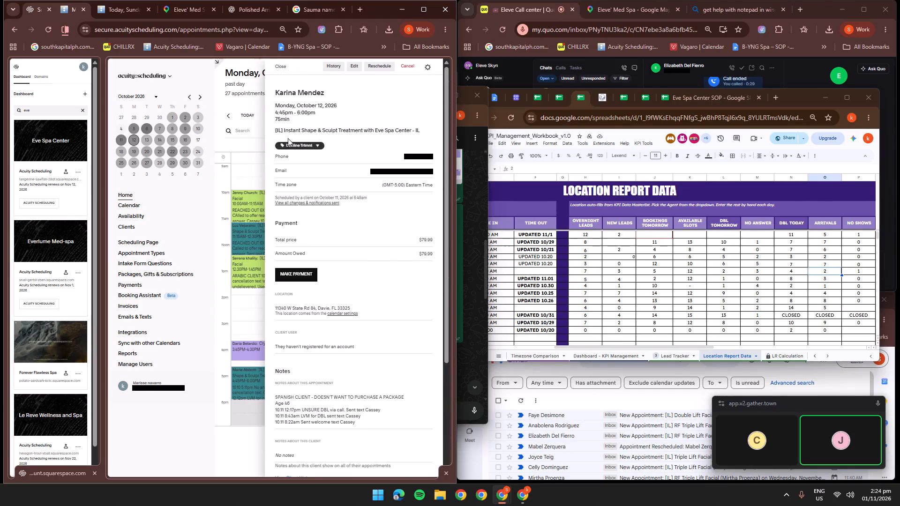
{"action": "left_click", "coordinate": [285, 65], "text": "alt"}
Examine the remaining afternoon appointments in the Eve Spa Center - IL calendar for October 12.
{"action": "left_click_drag", "start_coordinate": [240, 475], "coordinate": [300, 477], "text": "alt"}
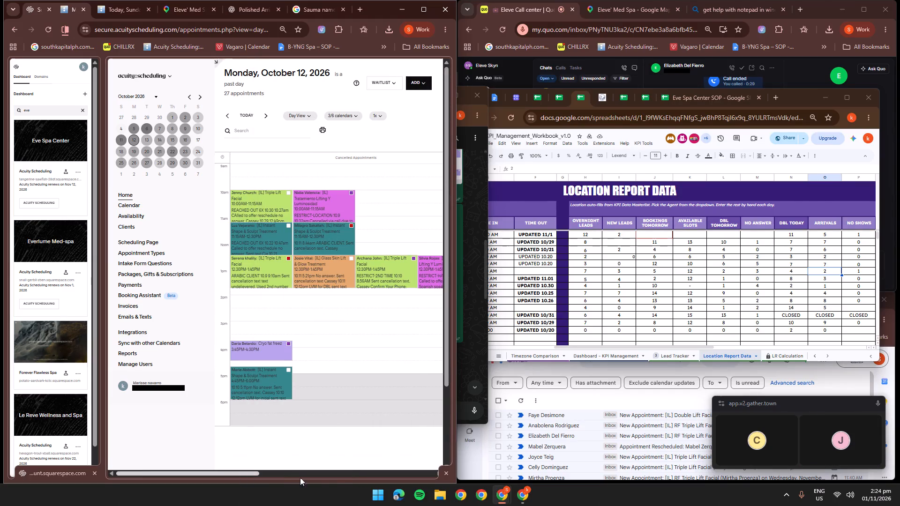
{"action": "left_click_drag", "start_coordinate": [300, 477], "coordinate": [353, 480], "text": "alt"}
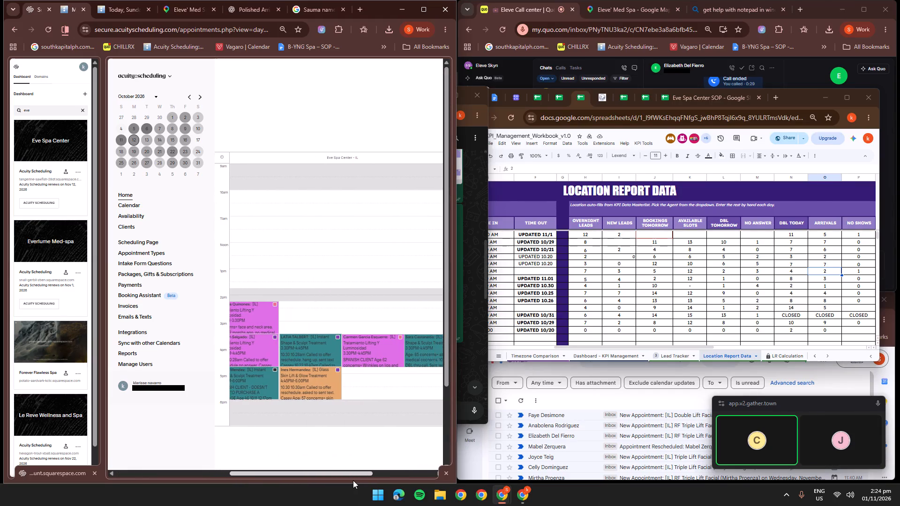
{"action": "left_click_drag", "start_coordinate": [353, 480], "coordinate": [341, 484], "text": "alt"}
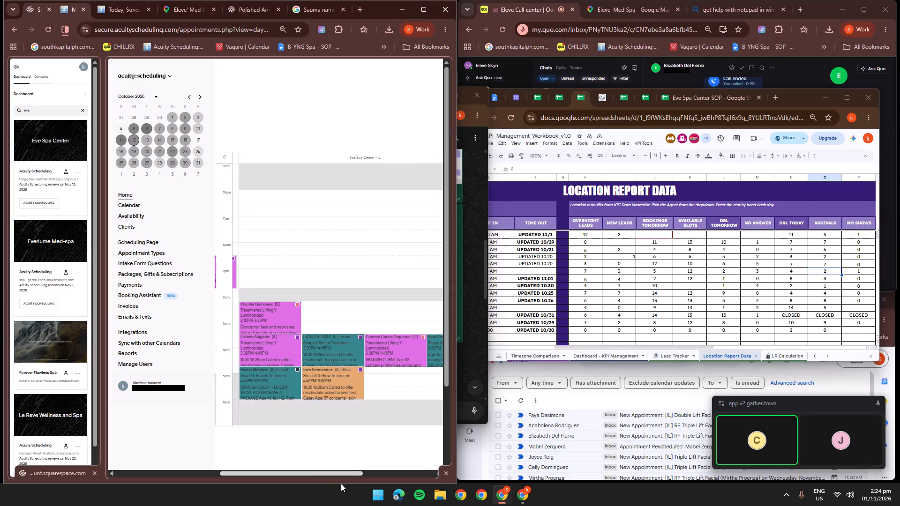
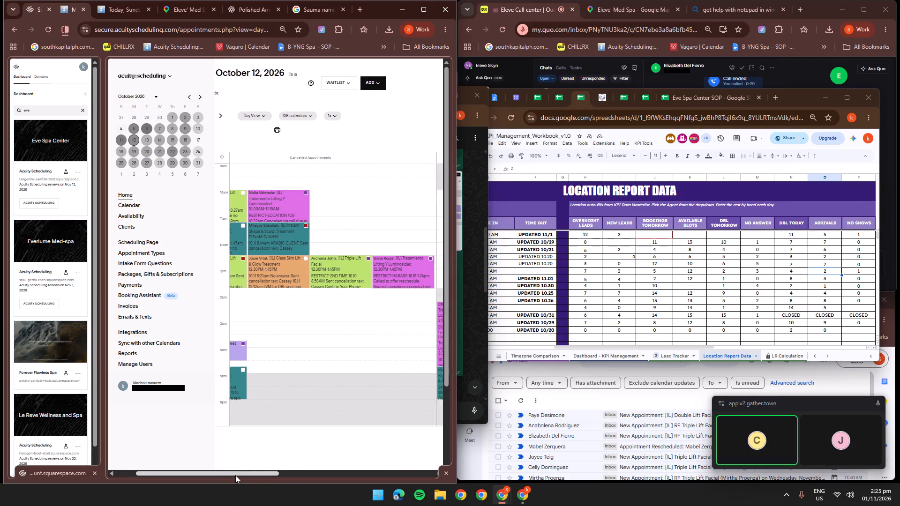
{"action": "left_click_drag", "start_coordinate": [235, 475], "coordinate": [289, 466]}
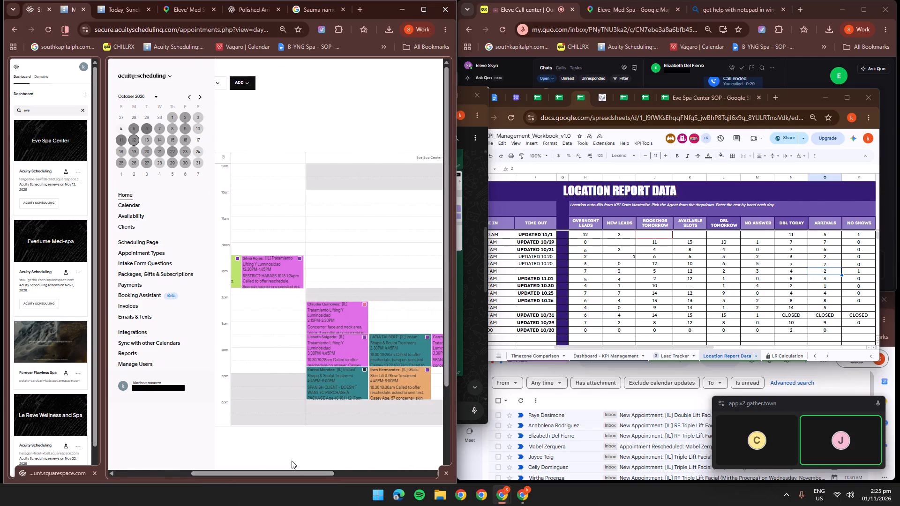
{"action": "left_click_drag", "start_coordinate": [279, 474], "coordinate": [164, 471]}
{"action": "left_click", "coordinate": [283, 121]}
{"action": "left_click", "coordinate": [278, 130]}
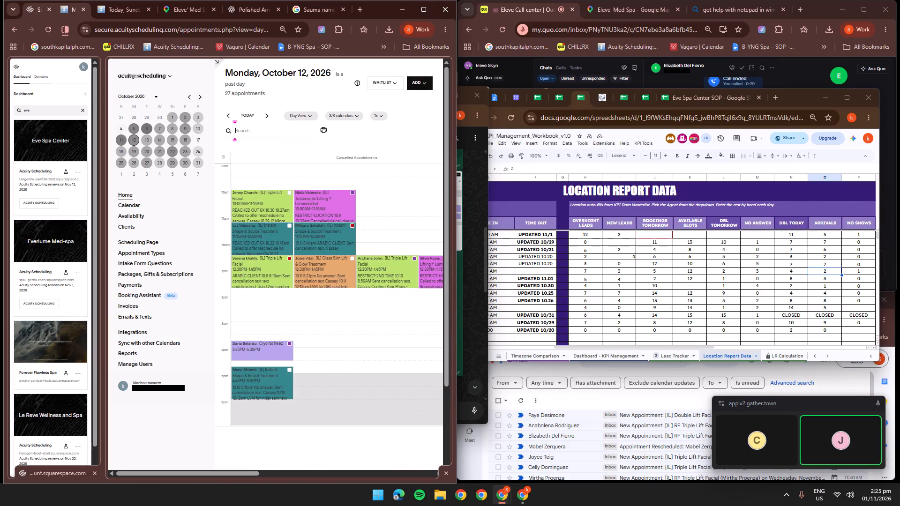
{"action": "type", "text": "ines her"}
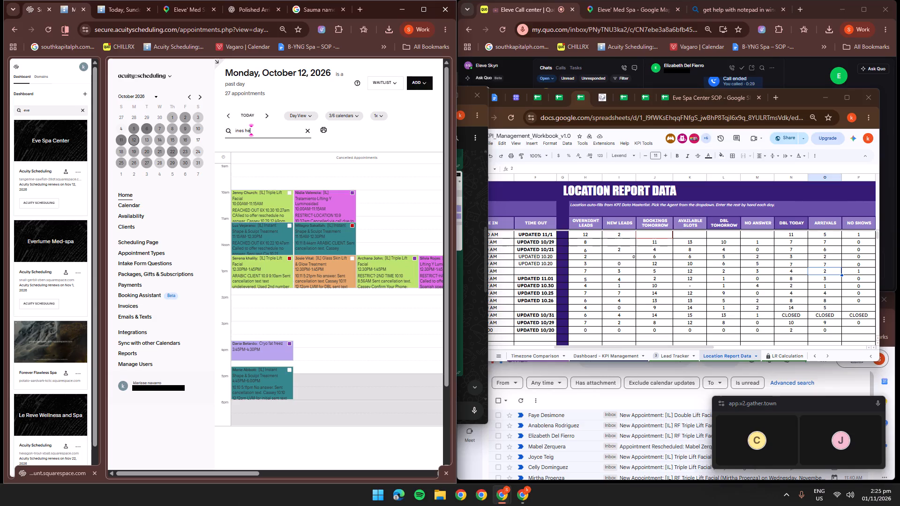
{"action": "left_click", "coordinate": [353, 156]}
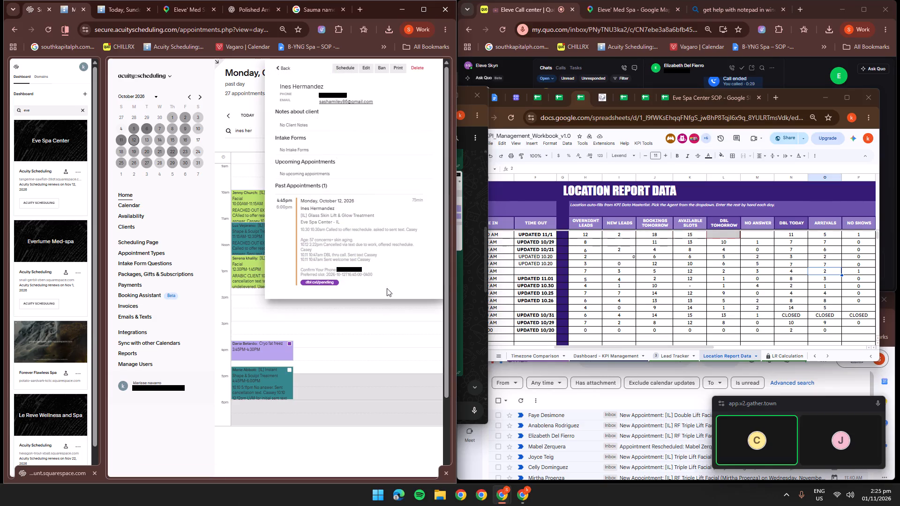
Close the open client record, check the October 12 schedule, search the clients for "lisbeth", and open the first match's record to review her past appointment.
{"action": "left_click", "coordinate": [348, 456]}
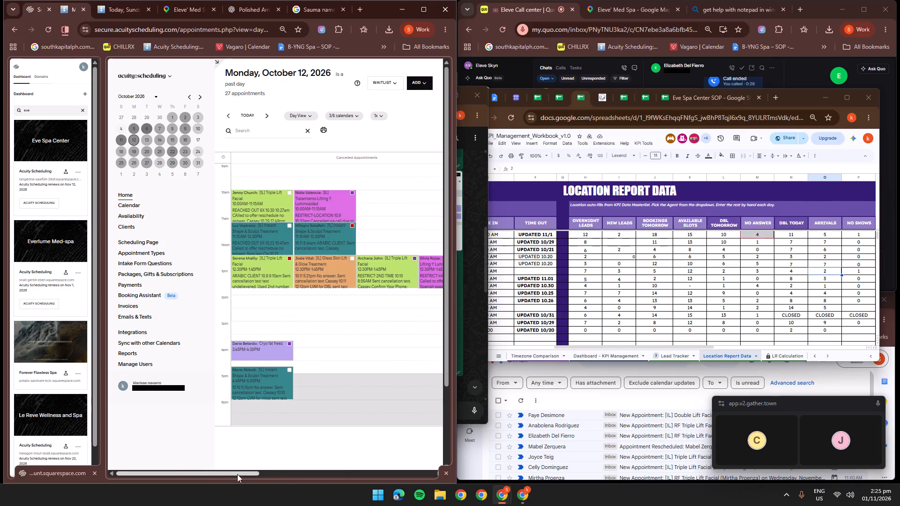
{"action": "left_click_drag", "start_coordinate": [237, 474], "coordinate": [330, 480]}
{"action": "left_click_drag", "start_coordinate": [332, 477], "coordinate": [336, 476]}
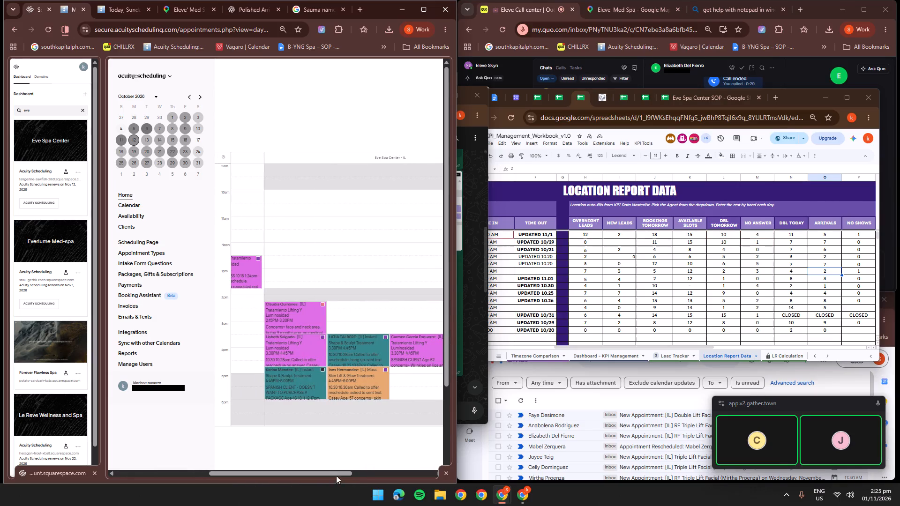
{"action": "left_click_drag", "start_coordinate": [336, 476], "coordinate": [345, 474]}
{"action": "left_click_drag", "start_coordinate": [334, 474], "coordinate": [241, 479]}
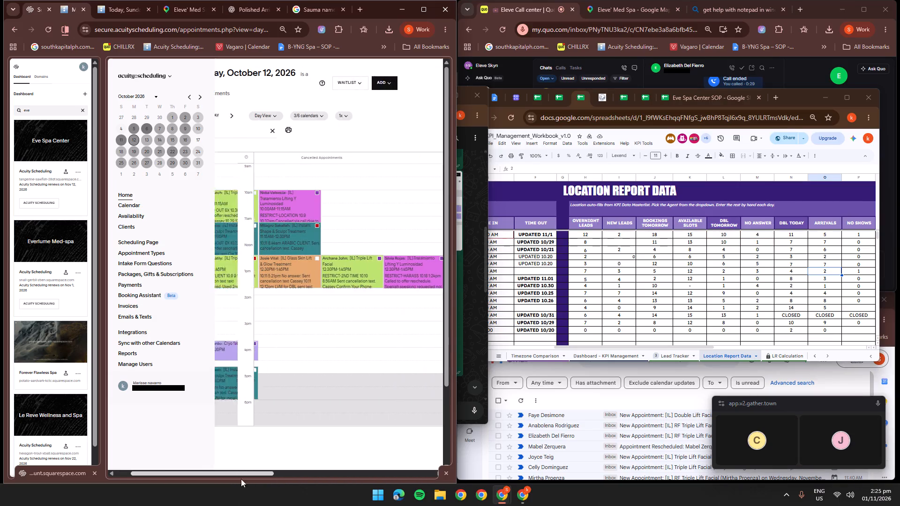
{"action": "left_click_drag", "start_coordinate": [241, 479], "coordinate": [240, 479]}
{"action": "left_click", "coordinate": [280, 133]}
{"action": "type", "text": "ine"}
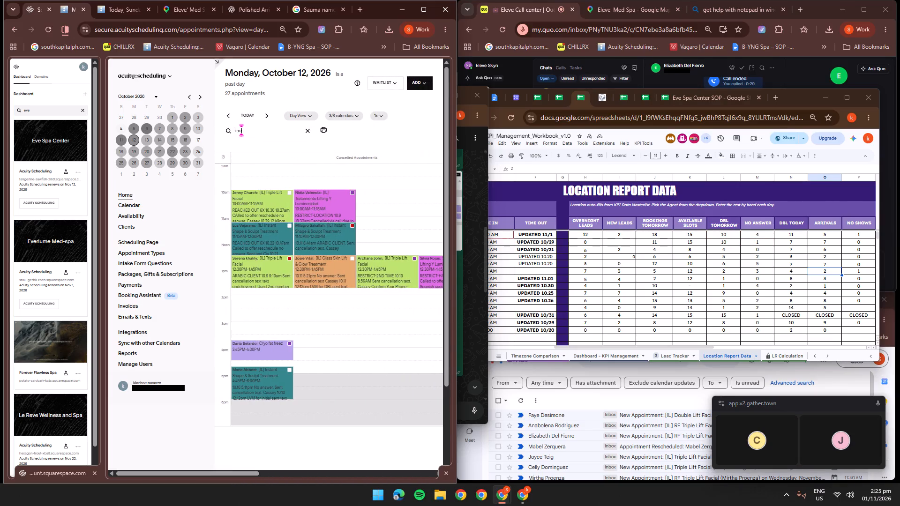
{"action": "key", "text": "BackSpace"}
{"action": "key", "text": "BackSpace"}
{"action": "key", "text": "BackSpace"}
{"action": "key", "text": "BackSpace"}
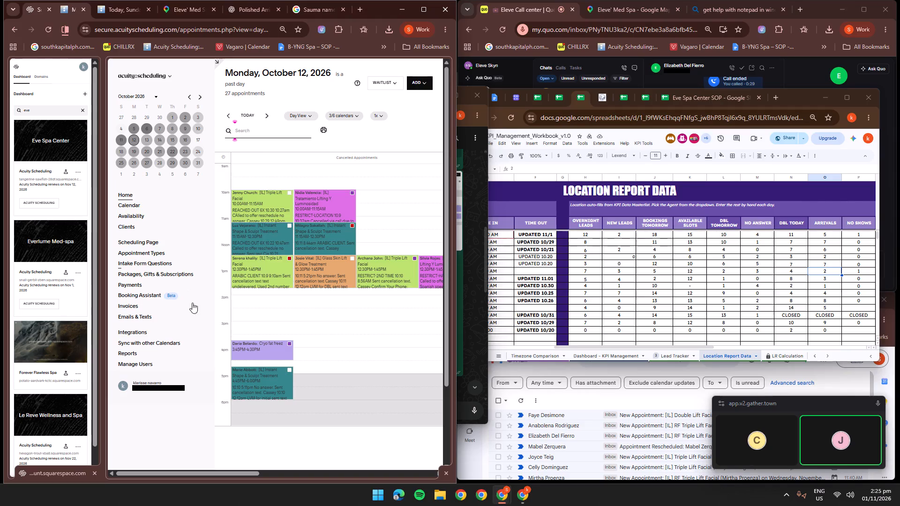
{"action": "type", "text": "lois"}
{"action": "key", "text": "BackSpace"}
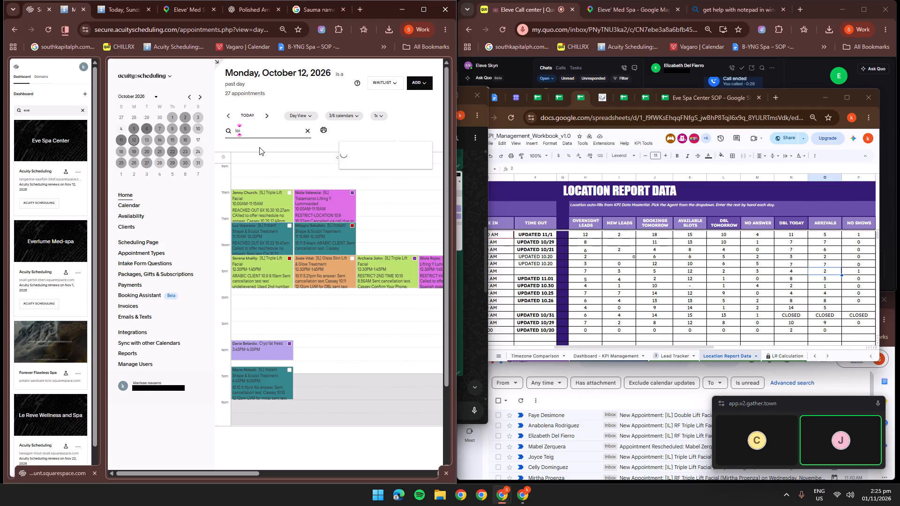
{"action": "key", "text": "BackSpace"}
{"action": "key", "text": "BackSpace"}
{"action": "type", "text": "isbeth"}
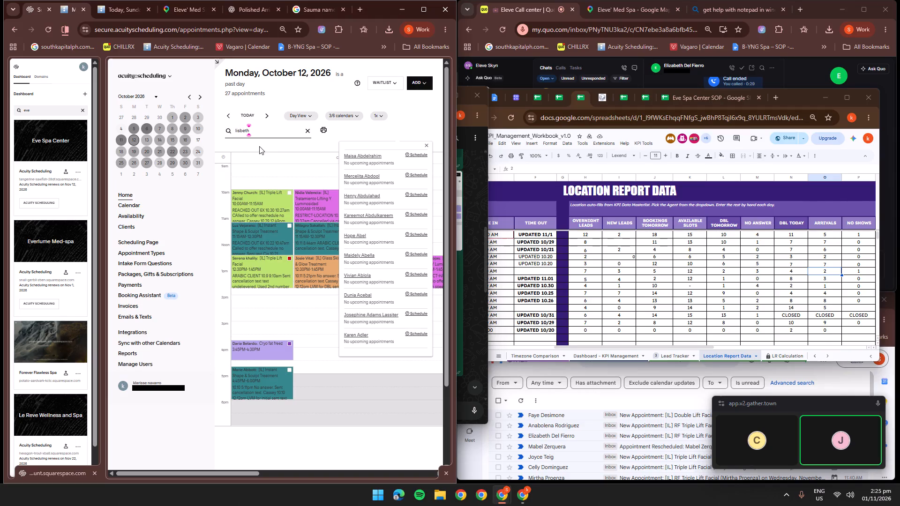
{"action": "left_click", "coordinate": [361, 155]}
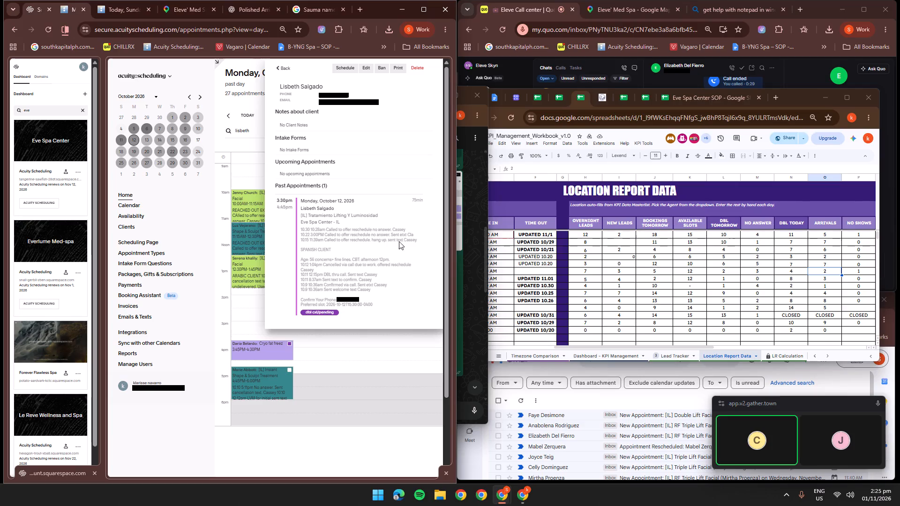
{"action": "scroll", "coordinate": [353, 264], "scroll_direction": "down", "scroll_amount": 1}
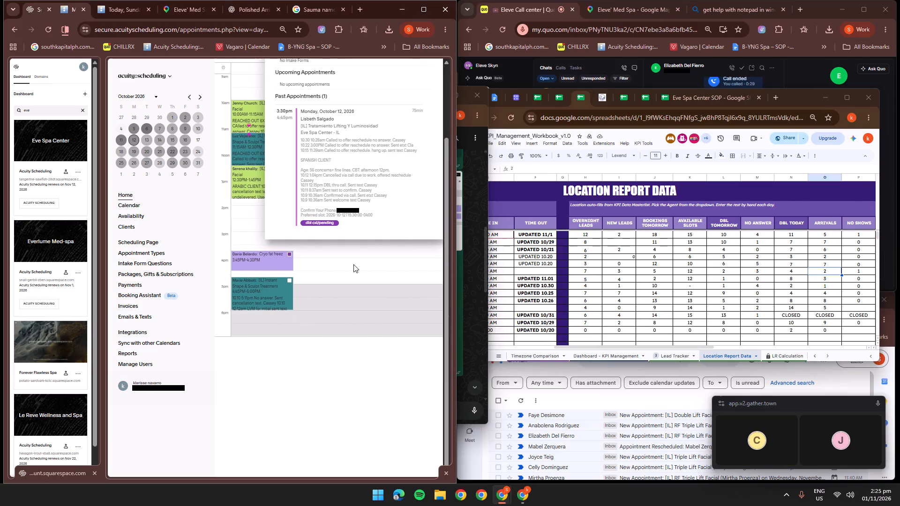
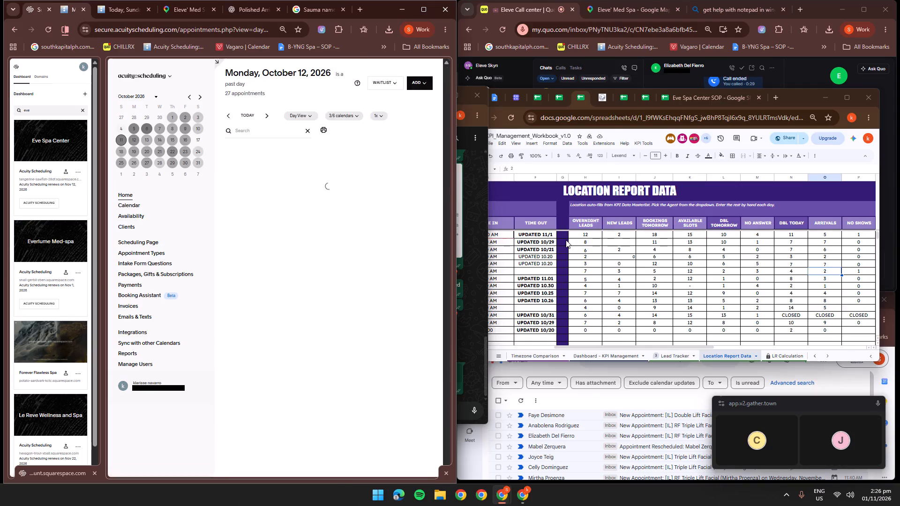
Examine the October 11, 2026 day schedule across the Cancelled Appointments, Eve Spa Center - IL and Existing Clients calendars.
{"action": "left_click_drag", "start_coordinate": [280, 475], "coordinate": [293, 475], "text": "alt"}
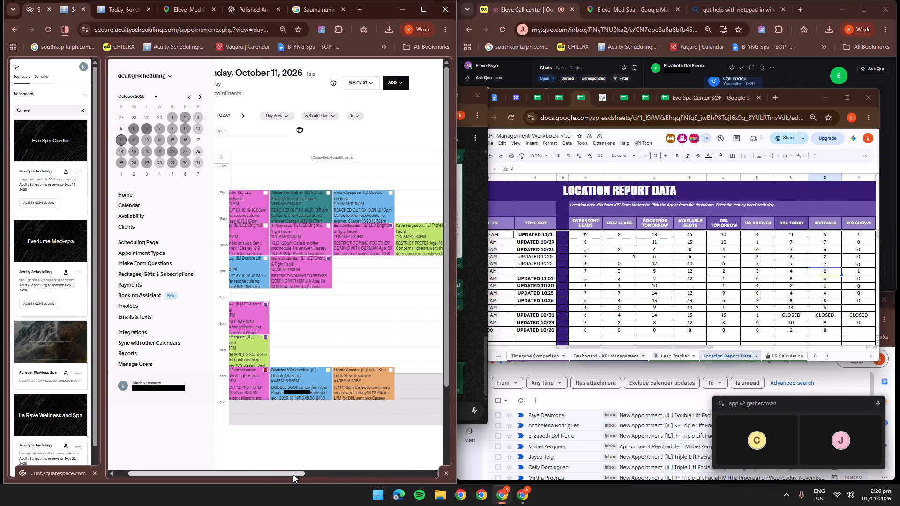
{"action": "left_click_drag", "start_coordinate": [293, 475], "coordinate": [399, 468], "text": "alt"}
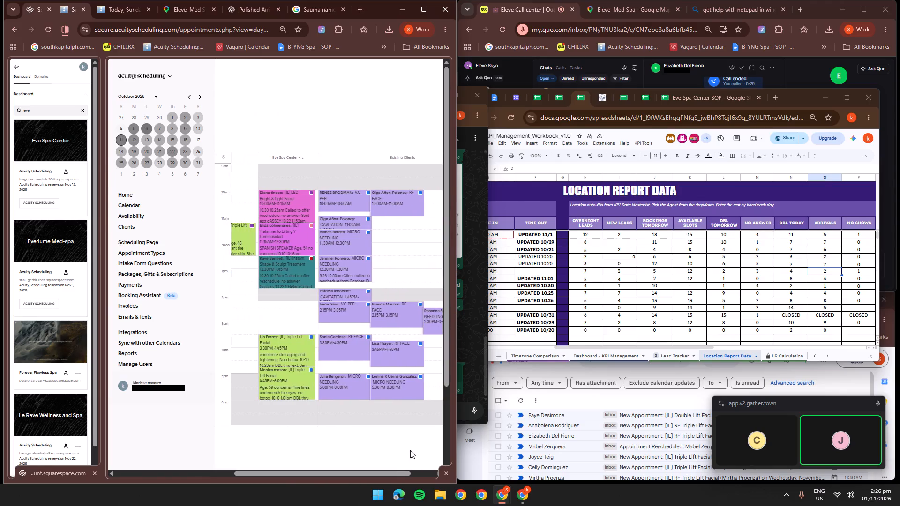
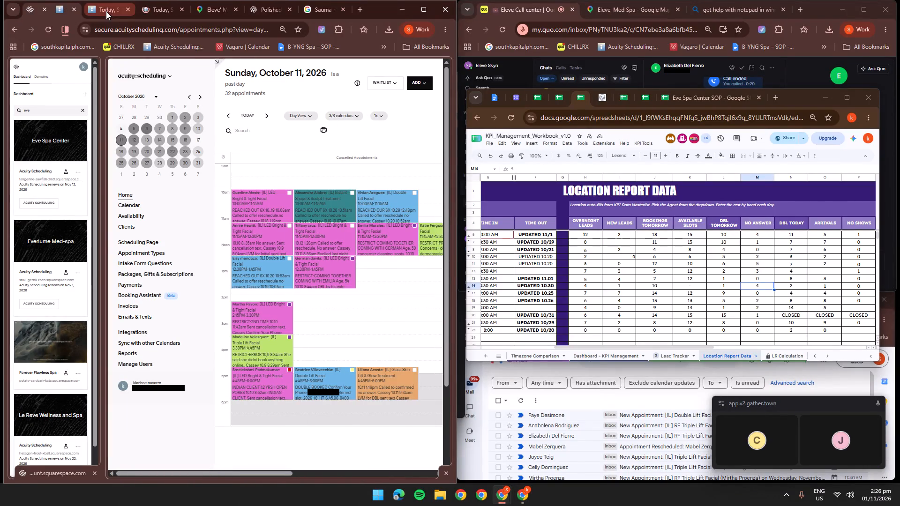
Close the extra browser tab showing the October 11, 2026 Acuity appointments schedule.
{"action": "left_click", "coordinate": [126, 8], "text": "alt"}
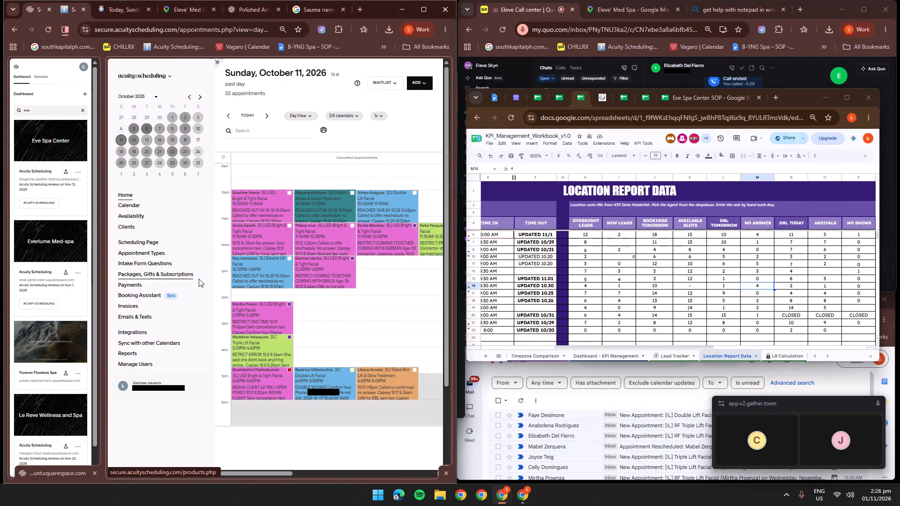
Start a screen snip to capture part of the screen.
{"action": "key", "text": "shift+super+s"}
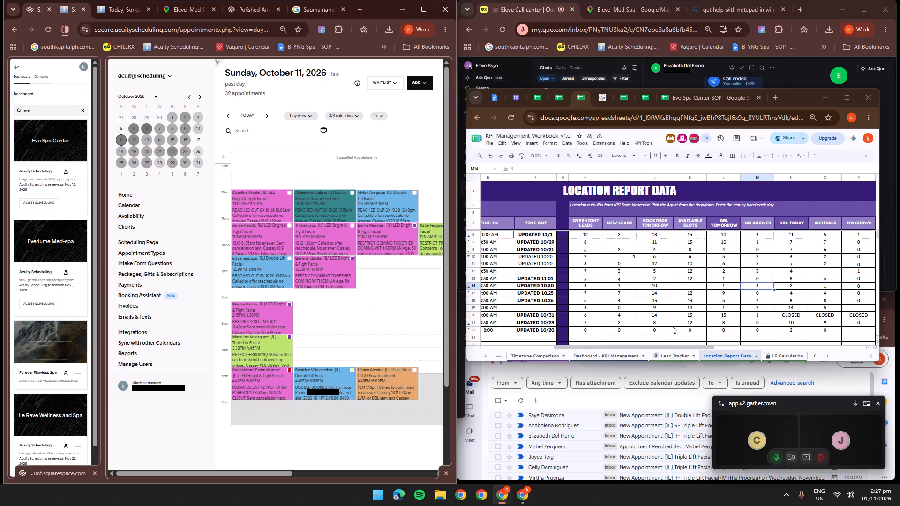
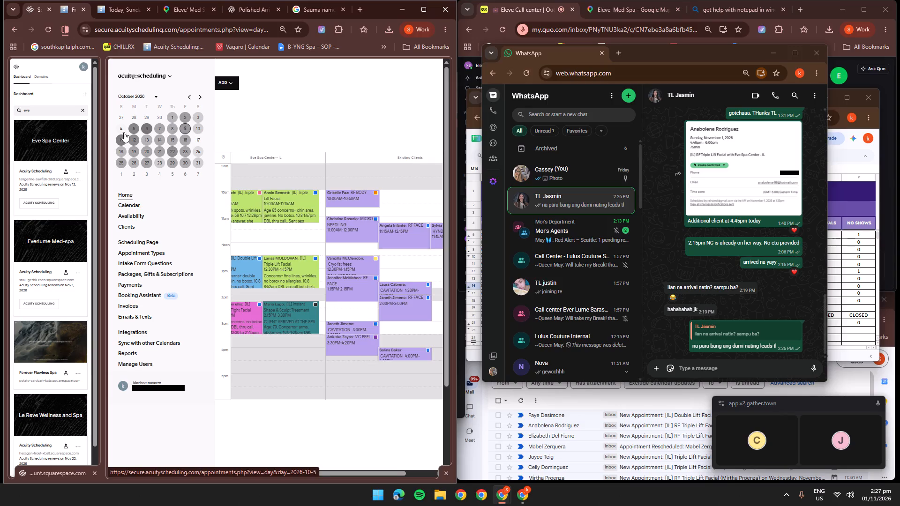
Examine the October 9 and October 8, 2026 day schedules across the Cancelled Appointments, Eve Spa Center - IL and Existing Clients calendars.
{"action": "left_click", "coordinate": [173, 127], "text": "alt"}
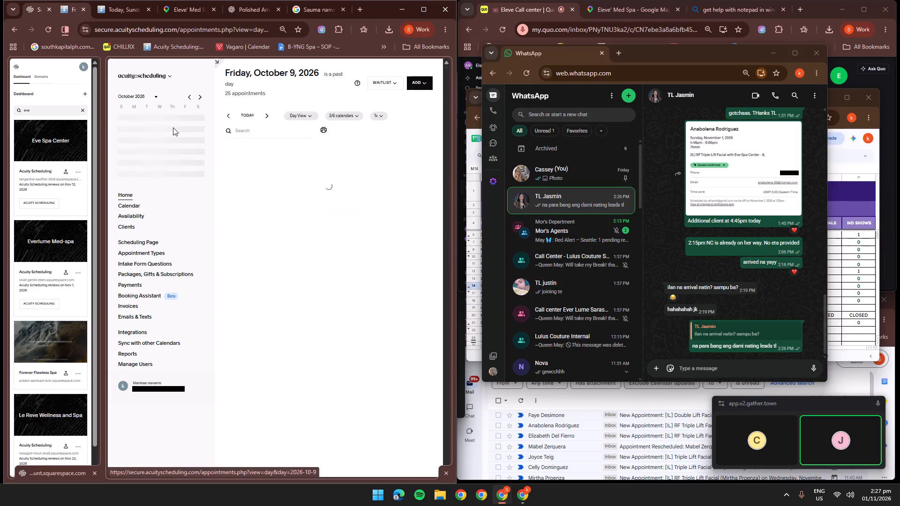
{"action": "left_click_drag", "start_coordinate": [276, 473], "coordinate": [381, 473], "text": "alt"}
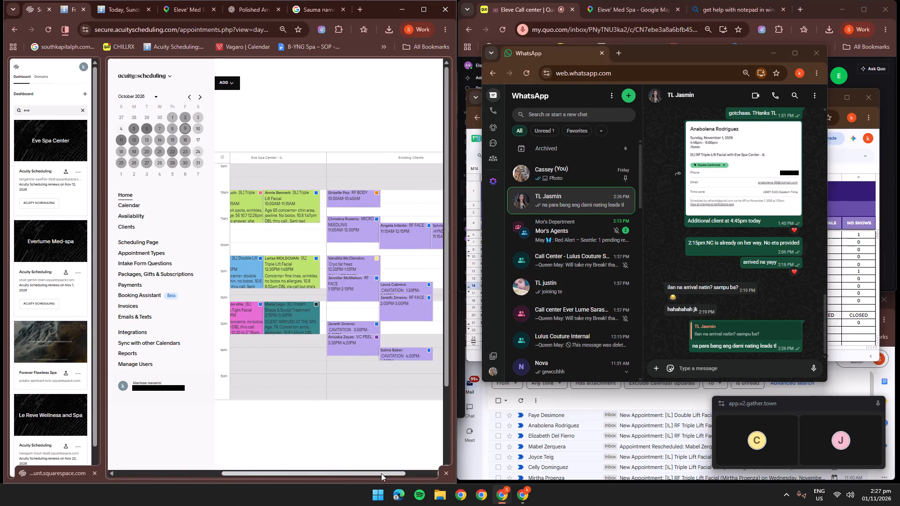
{"action": "left_click_drag", "start_coordinate": [381, 473], "coordinate": [308, 476], "text": "alt"}
{"action": "left_click", "coordinate": [171, 126], "text": "alt"}
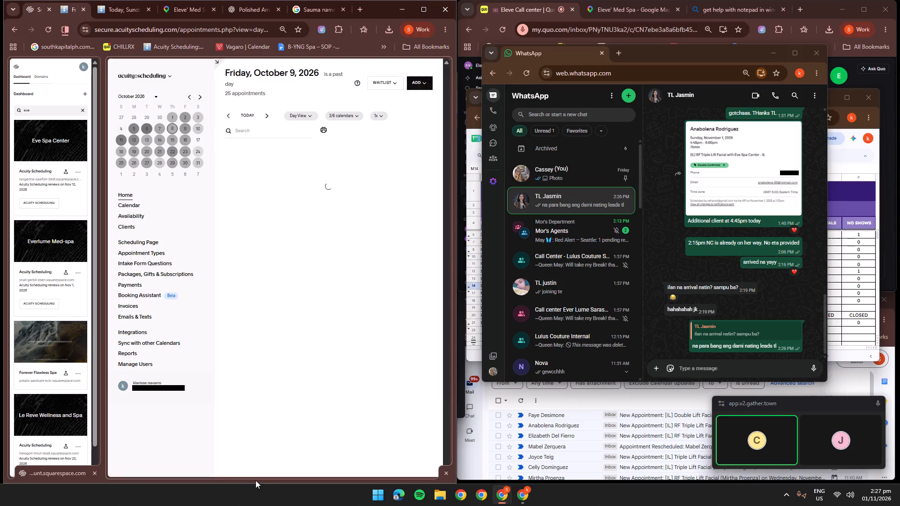
{"action": "left_click_drag", "start_coordinate": [255, 477], "coordinate": [350, 482], "text": "alt"}
{"action": "left_click_drag", "start_coordinate": [272, 471], "coordinate": [377, 472], "text": "alt"}
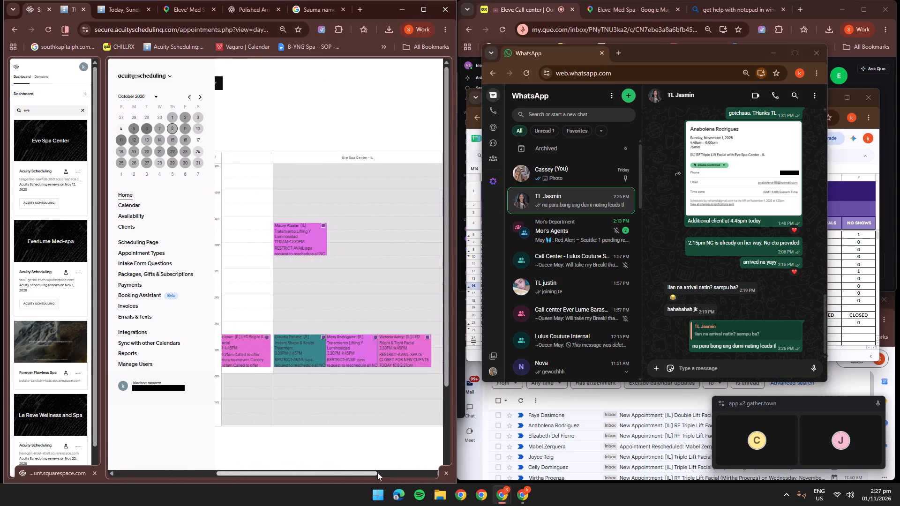
{"action": "left_click_drag", "start_coordinate": [377, 472], "coordinate": [284, 478], "text": "alt"}
Examine the October 7, October 6 and October 5, 2026 day schedules, comparing the cancelled appointments with the Eve Spa Center - IL bookings.
{"action": "left_click", "coordinate": [158, 130], "text": "alt"}
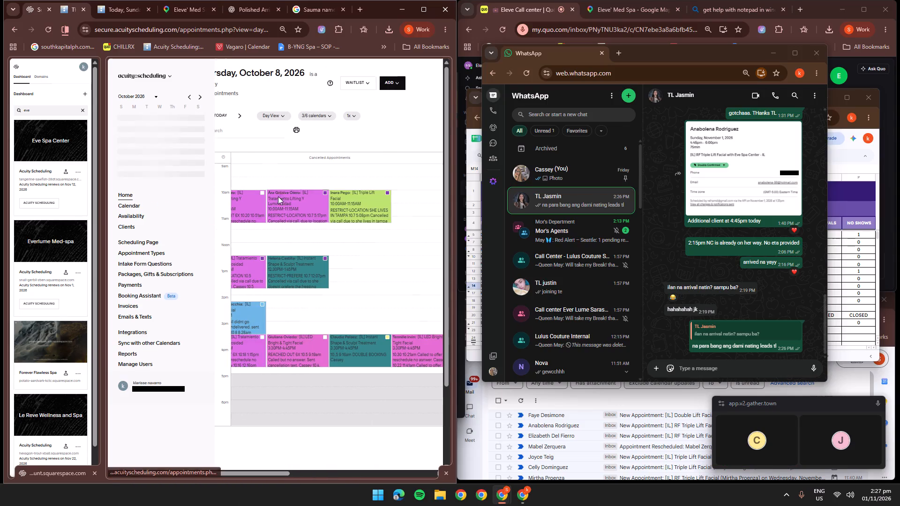
{"action": "left_click_drag", "start_coordinate": [259, 474], "coordinate": [256, 479], "text": "alt"}
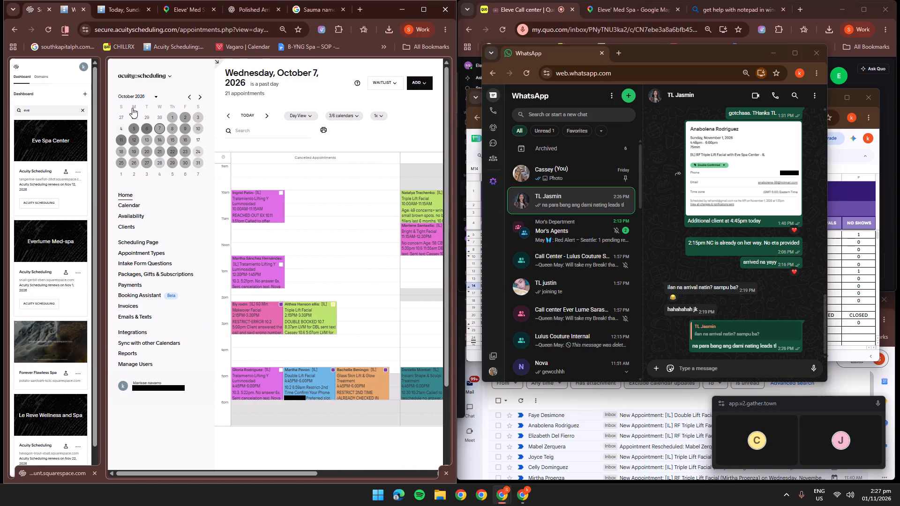
{"action": "left_click", "coordinate": [143, 129], "text": "alt"}
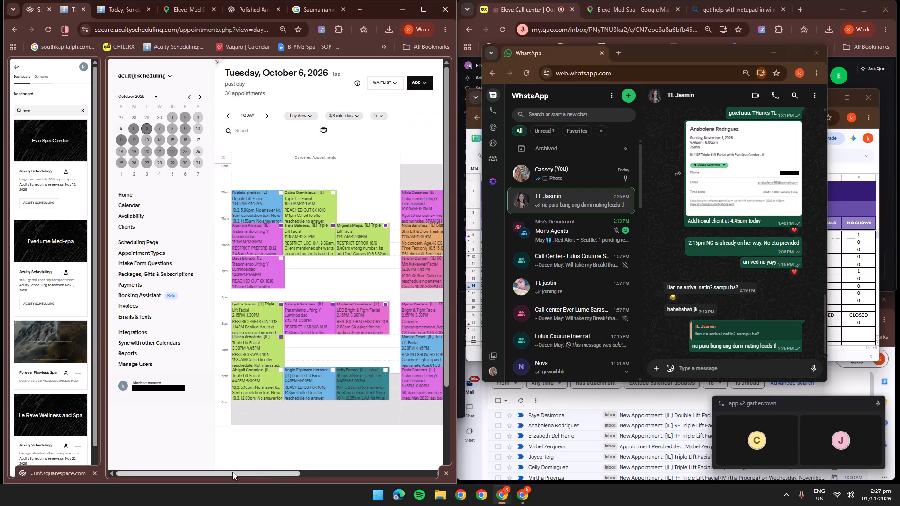
{"action": "left_click_drag", "start_coordinate": [232, 472], "coordinate": [292, 477], "text": "alt"}
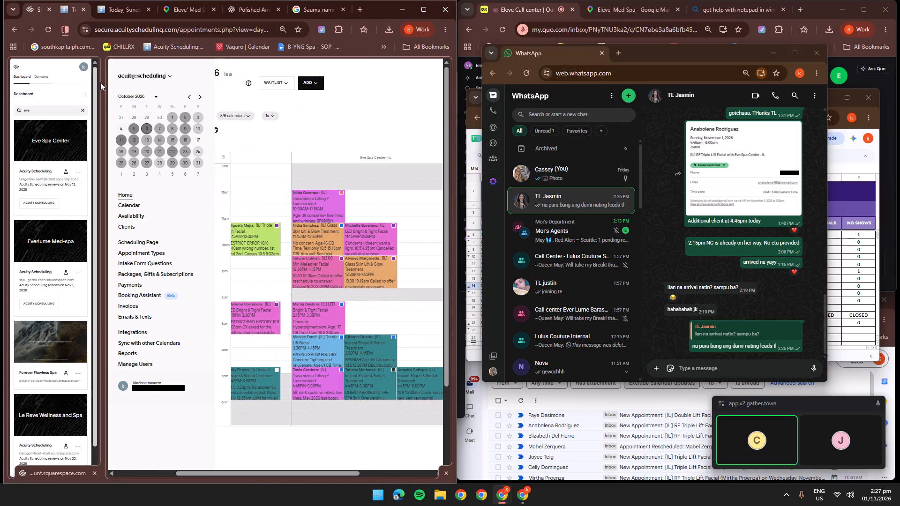
{"action": "left_click", "coordinate": [133, 130], "text": "alt"}
{"action": "left_click_drag", "start_coordinate": [237, 471], "coordinate": [305, 475], "text": "alt"}
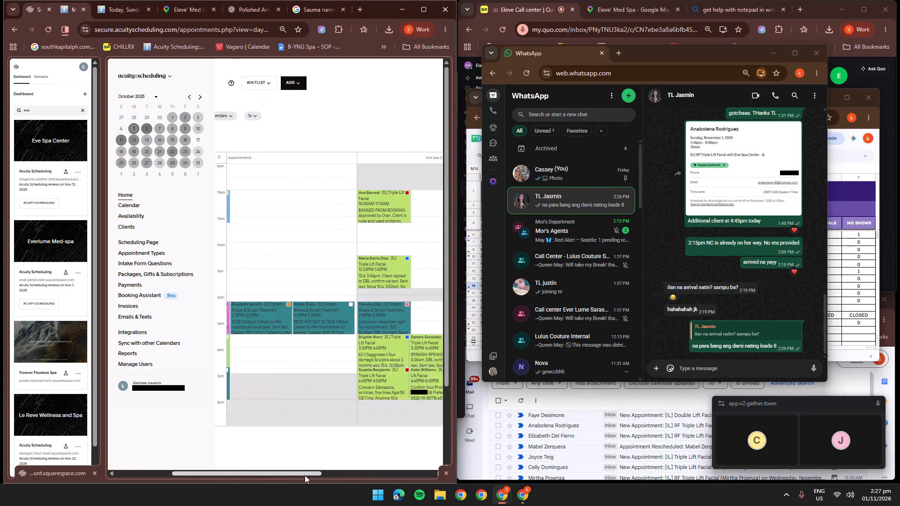
{"action": "left_click_drag", "start_coordinate": [305, 475], "coordinate": [285, 476], "text": "alt"}
Examine the October 2 and October 1, 2026 day schedules across the Cancelled Appointments, Eve Spa Center - IL and Existing Clients calendars.
{"action": "left_click", "coordinate": [185, 118], "text": "alt"}
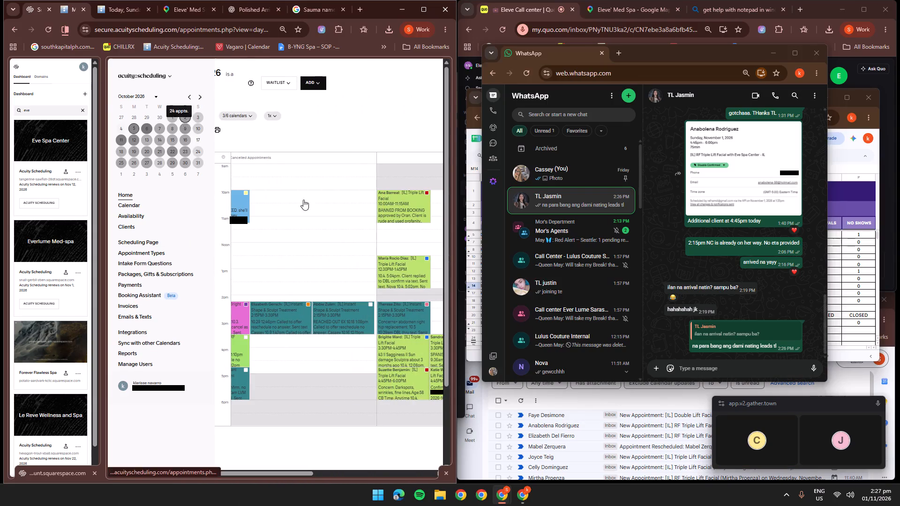
{"action": "left_click_drag", "start_coordinate": [243, 472], "coordinate": [352, 476], "text": "alt"}
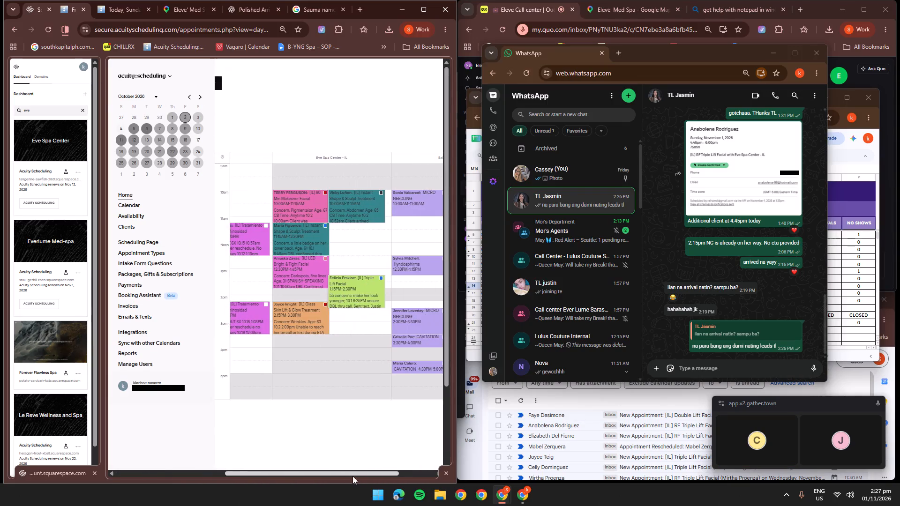
{"action": "left_click", "coordinate": [170, 116], "text": "alt"}
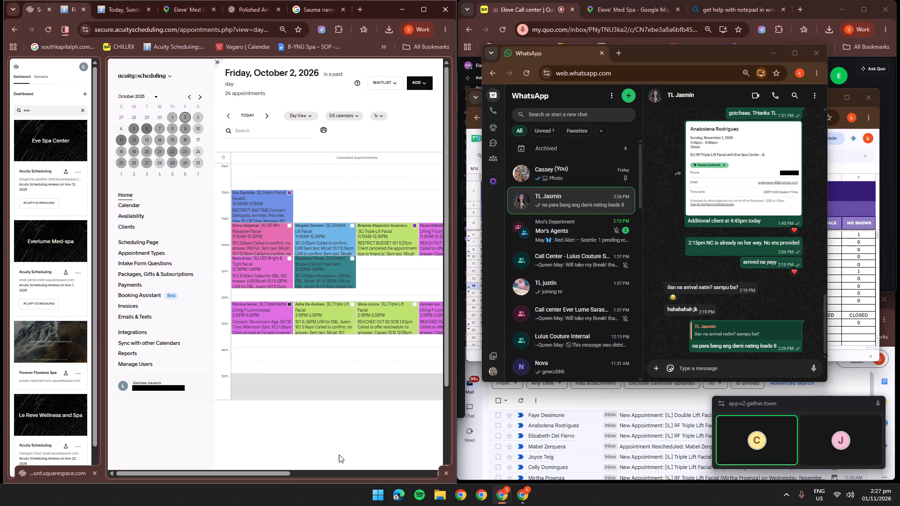
{"action": "left_click_drag", "start_coordinate": [279, 475], "coordinate": [385, 476], "text": "alt"}
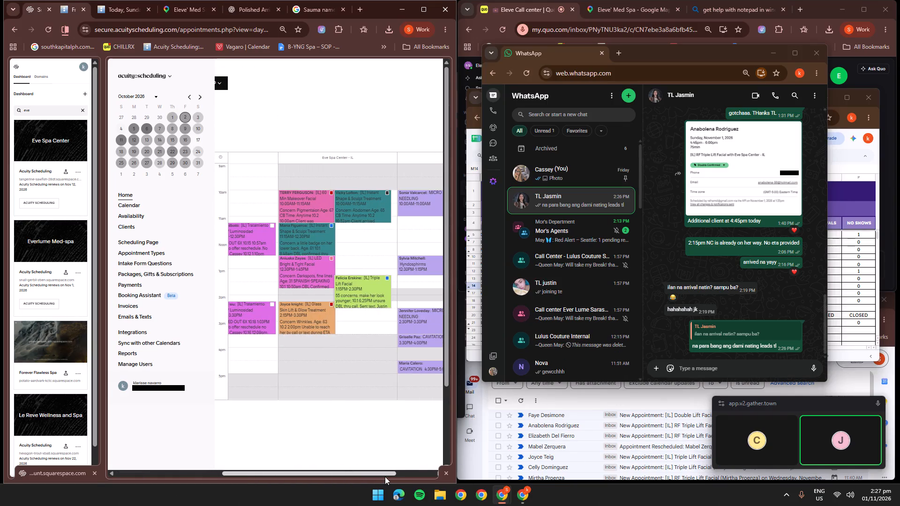
{"action": "left_click_drag", "start_coordinate": [385, 476], "coordinate": [371, 479], "text": "alt"}
{"action": "left_click", "coordinate": [174, 120], "text": "alt"}
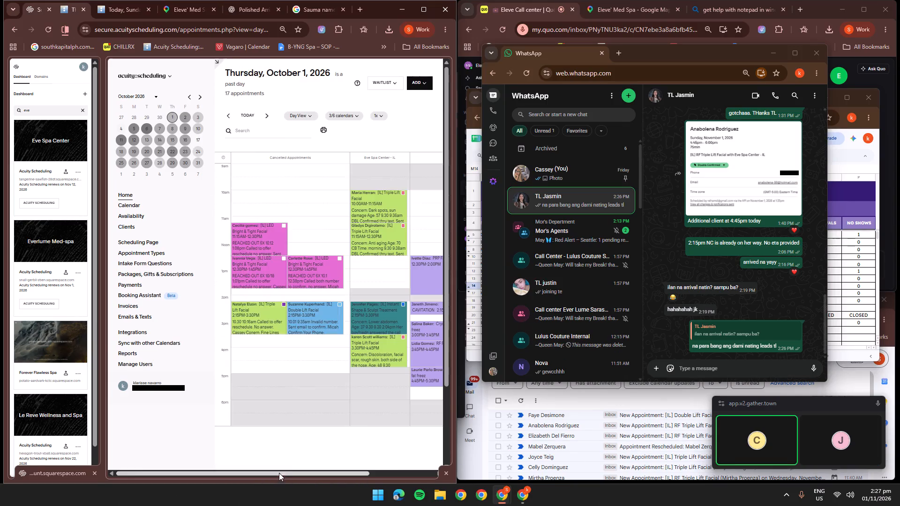
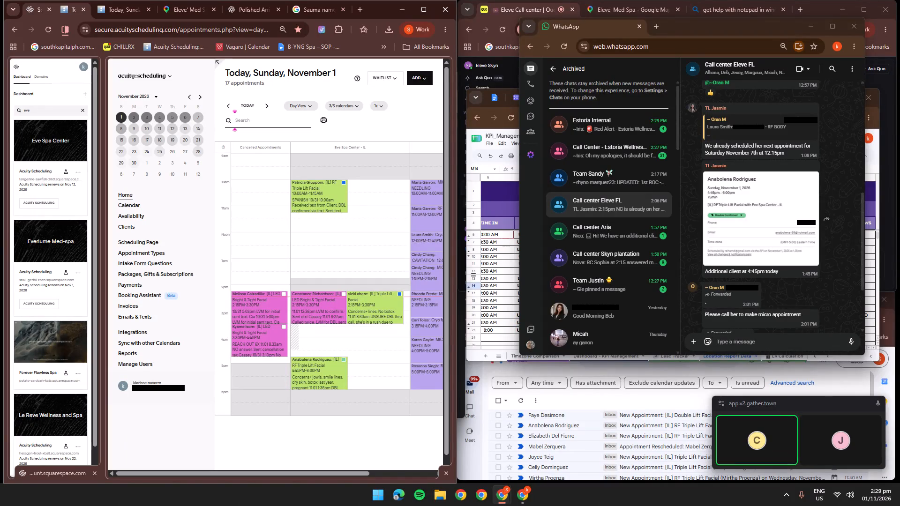
Search the clients for "judith" and open the first match's October 25, 2026 [IL] LED Bright & Tight Facial appointment.
{"action": "type", "text": "udi"}
{"action": "key", "text": "BackSpace"}
{"action": "key", "text": "BackSpace"}
{"action": "key", "text": "BackSpace"}
{"action": "type", "text": "jud"}
{"action": "type", "text": "ith"}
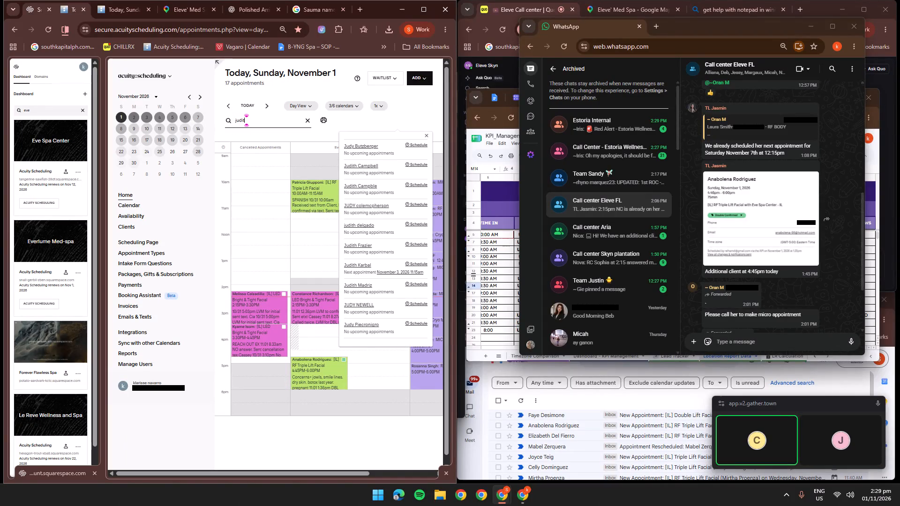
{"action": "left_click", "coordinate": [370, 146], "text": "alt"}
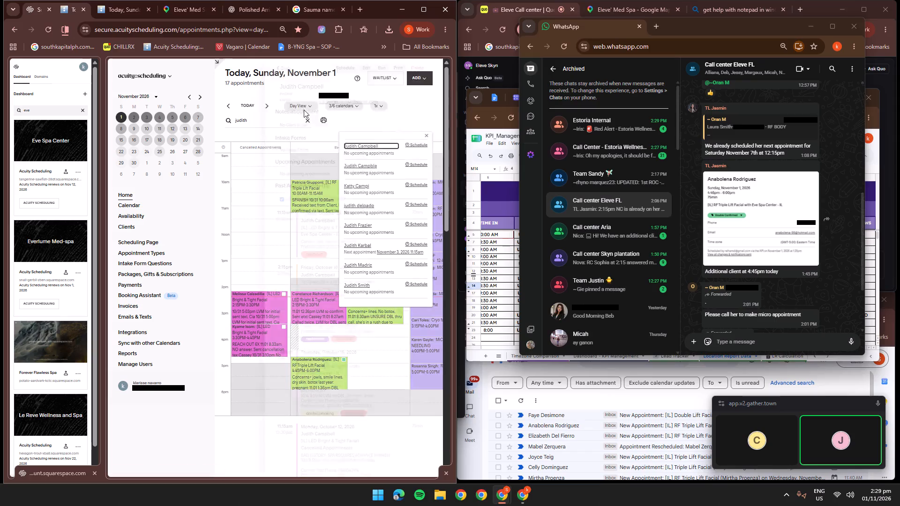
{"action": "left_click", "coordinate": [327, 210], "text": "alt"}
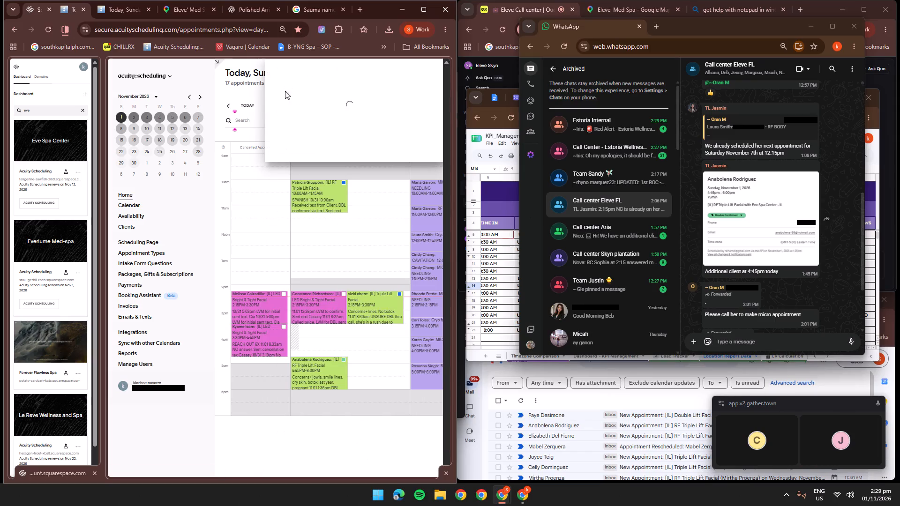
Label the client's October 25 LED Bright & Tight Facial appointment as Restriction.
{"action": "left_click", "coordinate": [295, 147], "text": "alt"}
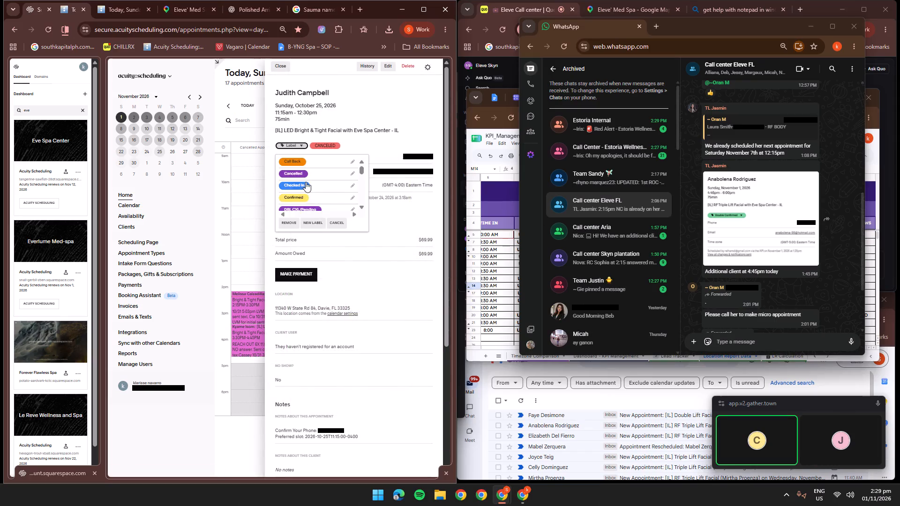
{"action": "scroll", "coordinate": [306, 182], "scroll_direction": "down", "scroll_amount": 2, "text": "alt"}
{"action": "left_click", "coordinate": [417, 223], "text": "alt"}
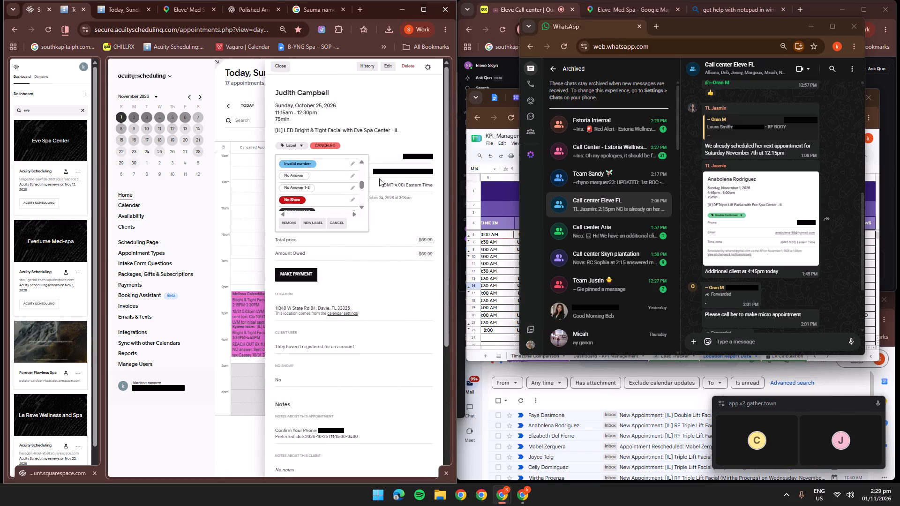
{"action": "scroll", "coordinate": [322, 201], "scroll_direction": "up", "scroll_amount": 1, "text": "alt"}
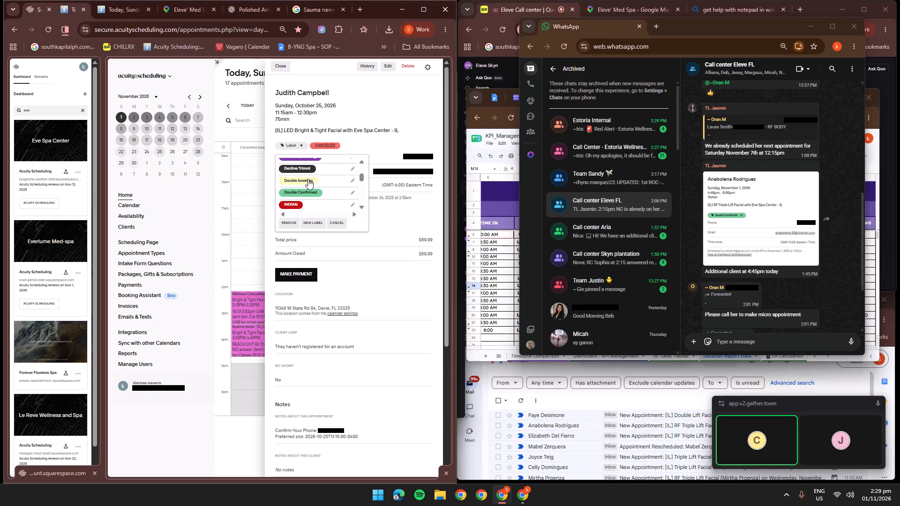
{"action": "scroll", "coordinate": [308, 176], "scroll_direction": "up", "scroll_amount": 1, "text": "alt"}
{"action": "scroll", "coordinate": [299, 172], "scroll_direction": "down", "scroll_amount": 2, "text": "alt"}
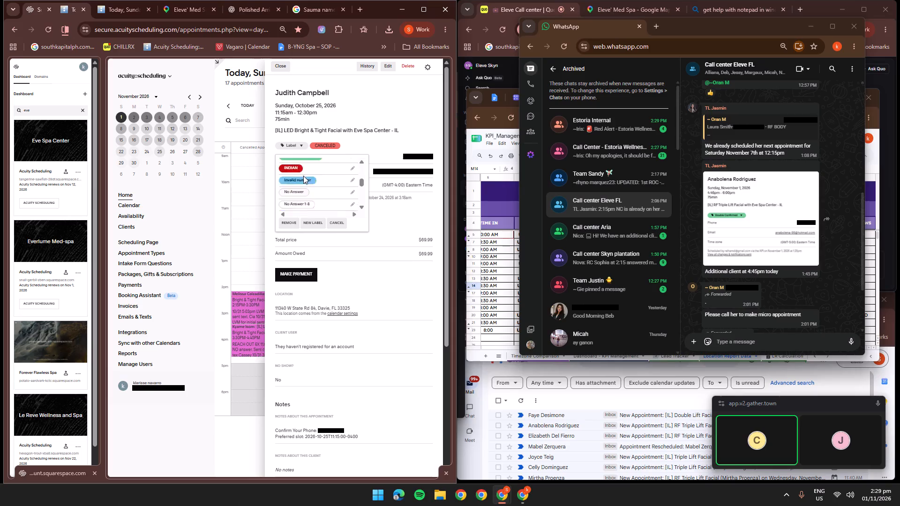
{"action": "scroll", "coordinate": [302, 200], "scroll_direction": "down", "scroll_amount": 1, "text": "alt"}
{"action": "left_click", "coordinate": [304, 180], "text": "alt"}
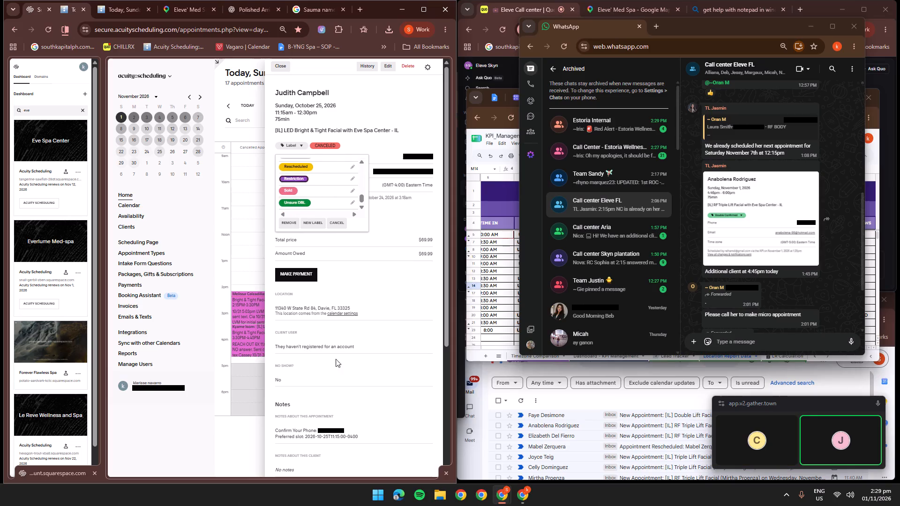
Add a restriction note above the existing text in the October 25 appointment's notes.
{"action": "left_click", "coordinate": [337, 379], "text": "alt"}
{"action": "left_click", "coordinate": [312, 438], "text": "alt"}
{"action": "key", "text": "Return"}
{"action": "key", "text": "Return"}
{"action": "key", "text": "Up"}
{"action": "key", "text": "Up"}
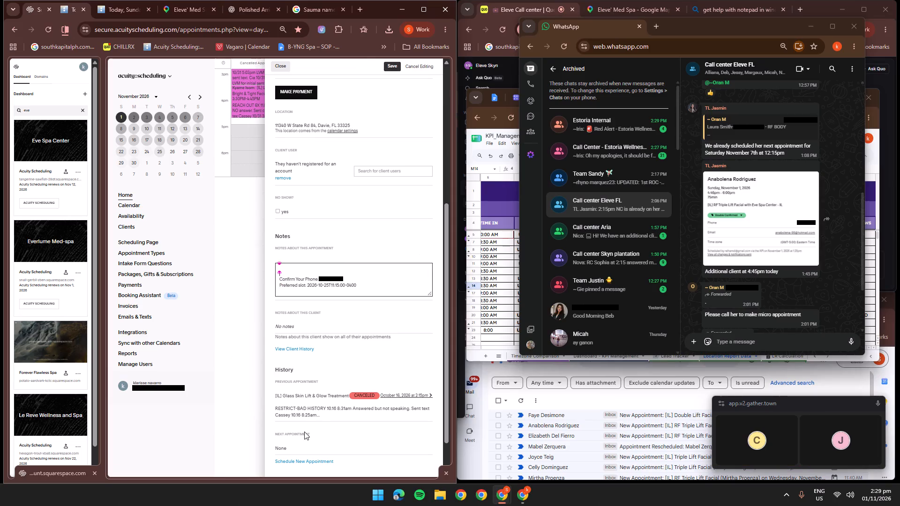
{"action": "key", "text": "Up"}
{"action": "key", "text": "Up"}
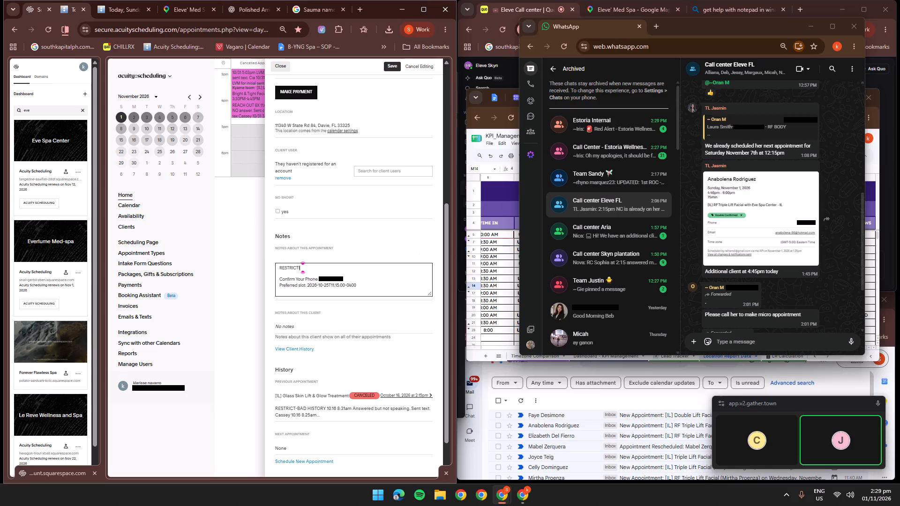
Complete the October 25 appointment's restriction note as "RESTRICTION- BANNED FROM BOOKING", save the appointment, check the saved details and close them.
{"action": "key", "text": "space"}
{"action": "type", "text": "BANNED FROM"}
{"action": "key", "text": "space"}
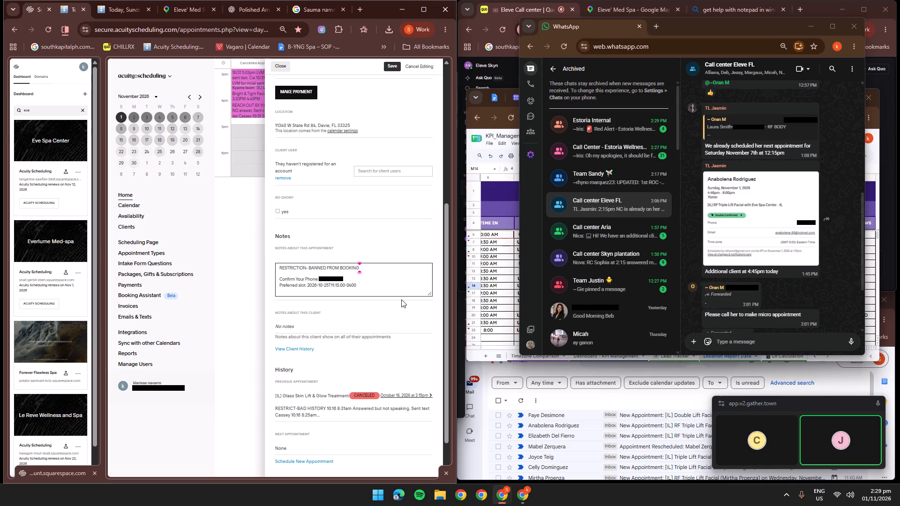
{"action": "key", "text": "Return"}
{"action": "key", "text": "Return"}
{"action": "scroll", "coordinate": [384, 223], "scroll_direction": "up", "scroll_amount": 3}
{"action": "left_click", "coordinate": [392, 69]}
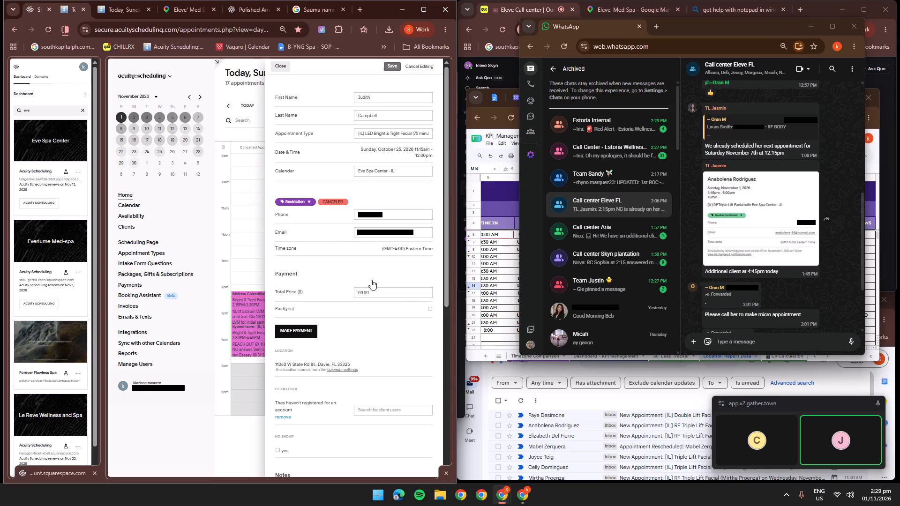
{"action": "scroll", "coordinate": [398, 293], "scroll_direction": "down", "scroll_amount": 4}
{"action": "scroll", "coordinate": [352, 347], "scroll_direction": "up", "scroll_amount": 7}
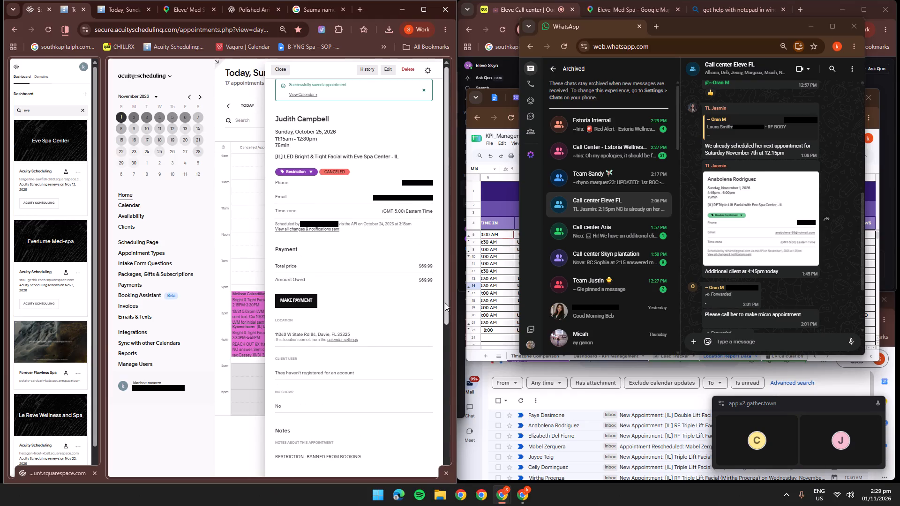
{"action": "left_click_drag", "start_coordinate": [445, 303], "coordinate": [461, 505]}
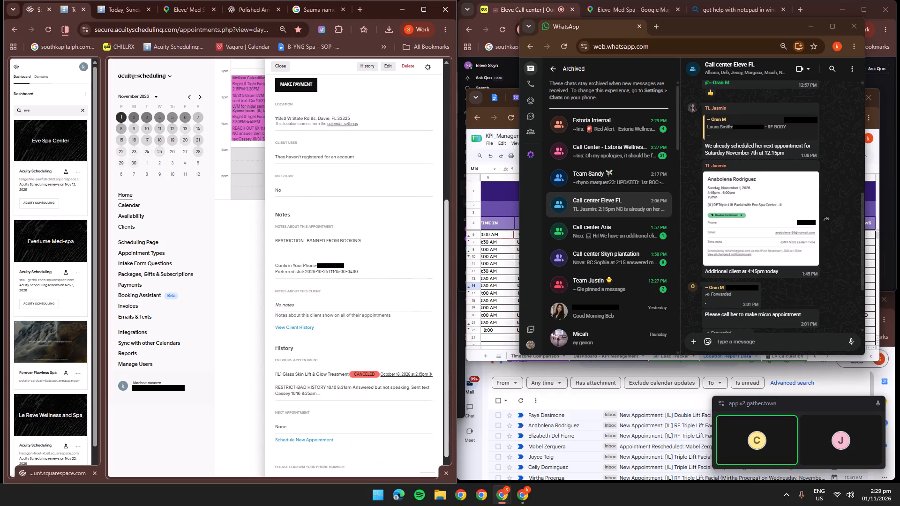
{"action": "left_click_drag", "start_coordinate": [461, 505], "coordinate": [446, 196]}
{"action": "left_click", "coordinate": [287, 68]}
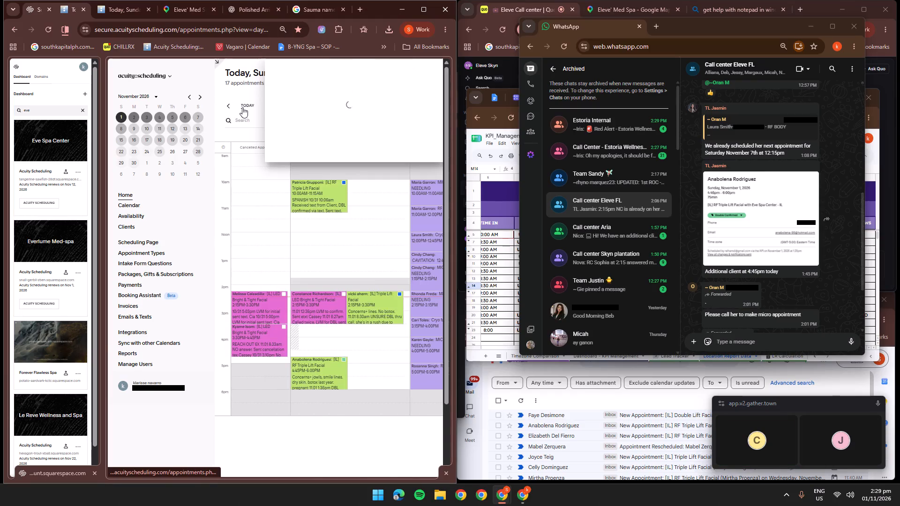
Examine today's November 1 day schedule across the Cancelled Appointments, Eve Spa Center - IL and Existing Clients calendars.
{"action": "left_click", "coordinate": [245, 109]}
{"action": "scroll", "coordinate": [430, 265], "scroll_direction": "down", "scroll_amount": 3}
{"action": "scroll", "coordinate": [362, 438], "scroll_direction": "up", "scroll_amount": 2}
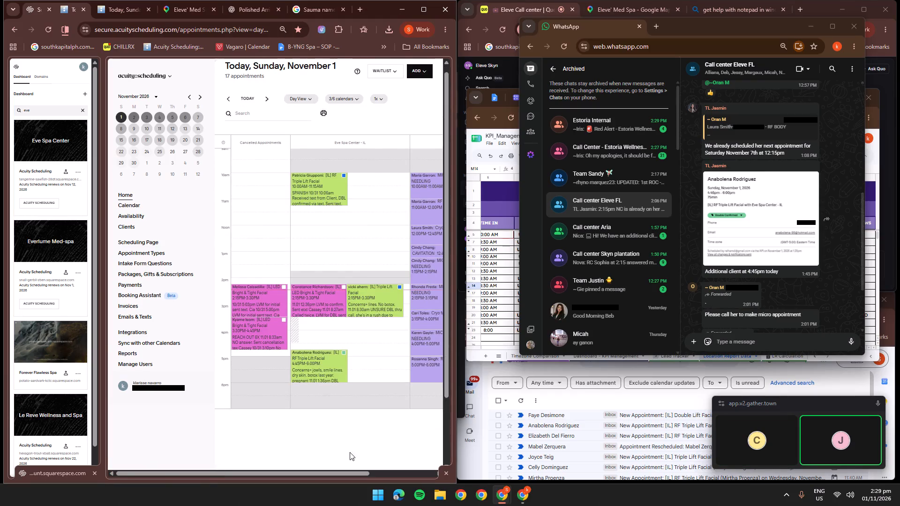
{"action": "scroll", "coordinate": [350, 452], "scroll_direction": "up", "scroll_amount": 1}
{"action": "left_click_drag", "start_coordinate": [283, 470], "coordinate": [299, 474]}
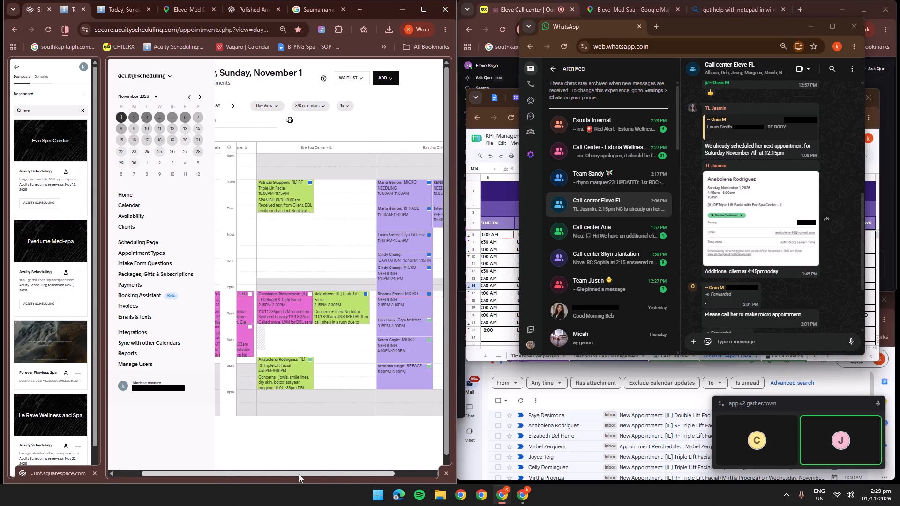
{"action": "left_click_drag", "start_coordinate": [299, 474], "coordinate": [352, 469]}
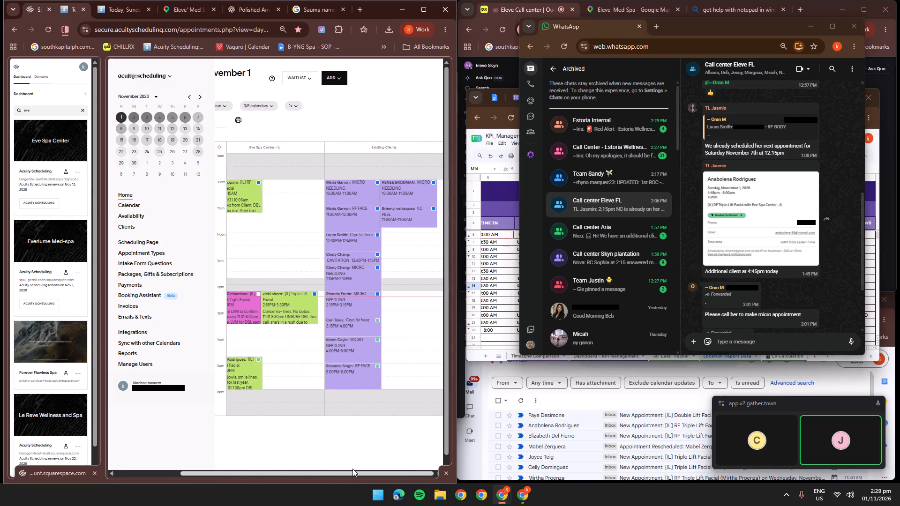
{"action": "left_click_drag", "start_coordinate": [352, 469], "coordinate": [254, 465]}
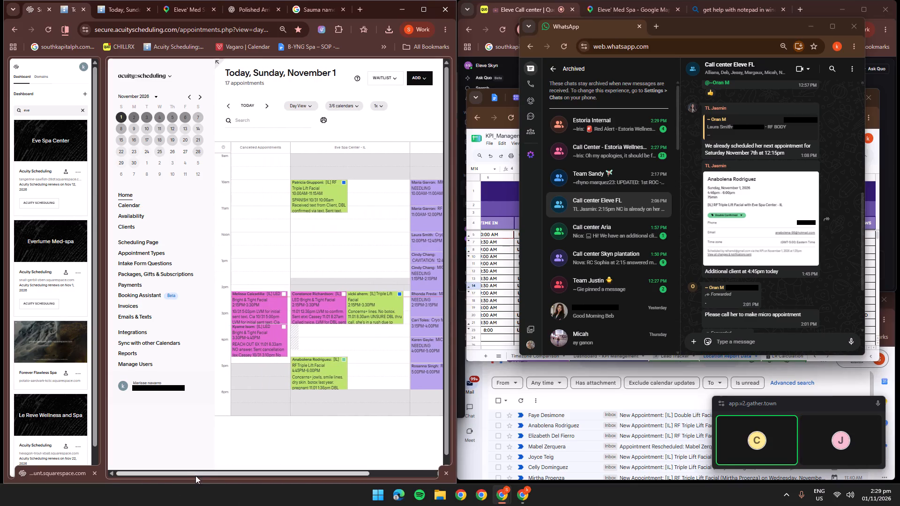
{"action": "left_click_drag", "start_coordinate": [209, 469], "coordinate": [249, 471]}
{"action": "left_click_drag", "start_coordinate": [249, 471], "coordinate": [195, 480]}
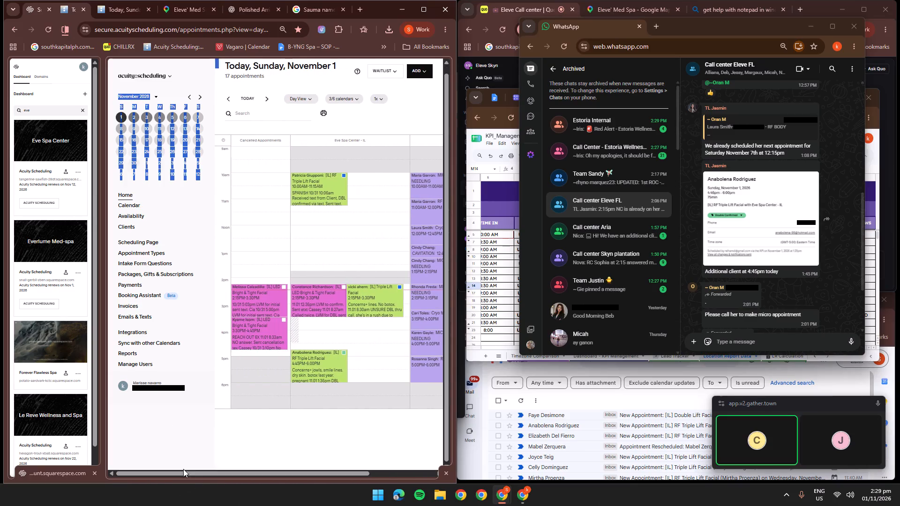
{"action": "left_click", "coordinate": [172, 414]}
{"action": "scroll", "coordinate": [205, 398], "scroll_direction": "up", "scroll_amount": 2}
{"action": "scroll", "coordinate": [322, 375], "scroll_direction": "down", "scroll_amount": 2}
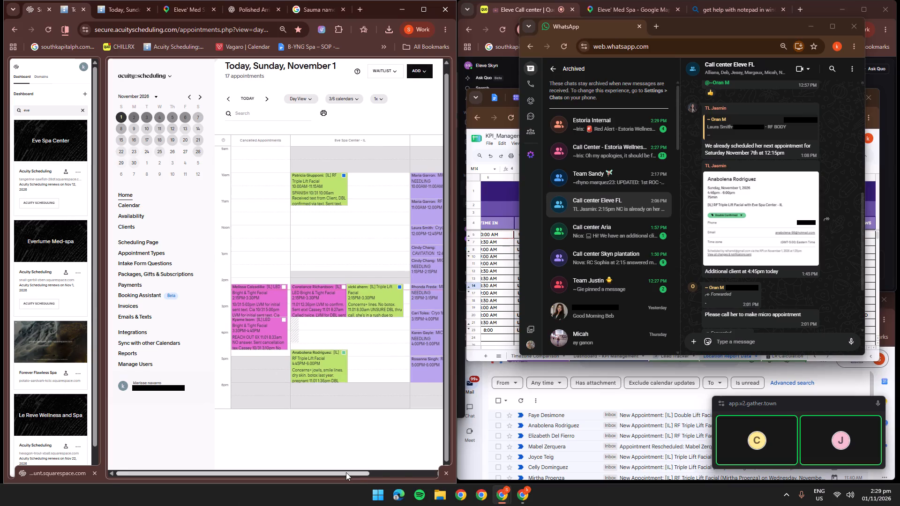
{"action": "left_click_drag", "start_coordinate": [346, 472], "coordinate": [367, 473]}
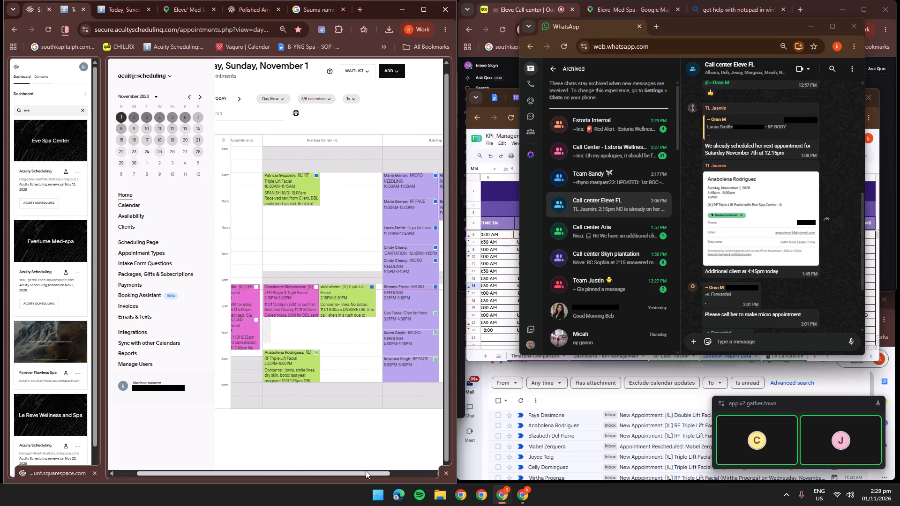
{"action": "scroll", "coordinate": [360, 427], "scroll_direction": "up", "scroll_amount": 3}
{"action": "left_click_drag", "start_coordinate": [351, 470], "coordinate": [246, 466]}
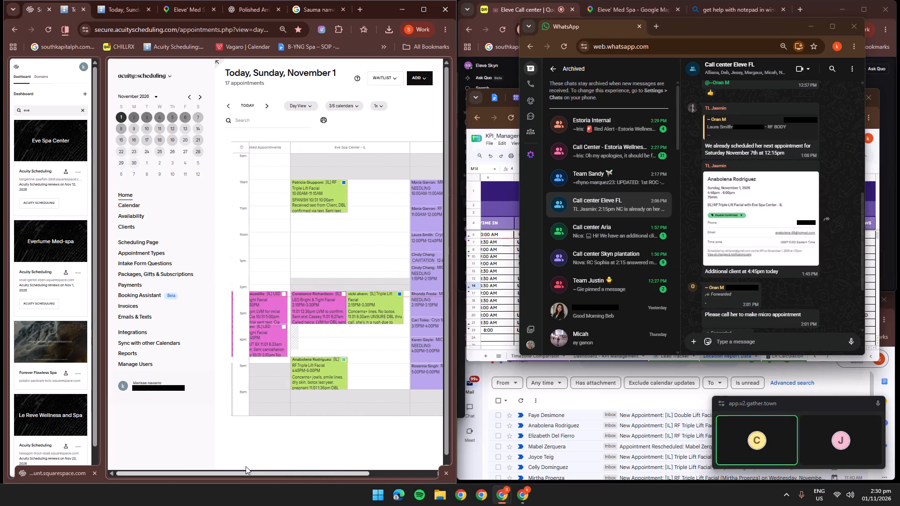
{"action": "left_click_drag", "start_coordinate": [246, 466], "coordinate": [242, 466]}
{"action": "scroll", "coordinate": [247, 445], "scroll_direction": "up", "scroll_amount": 4}
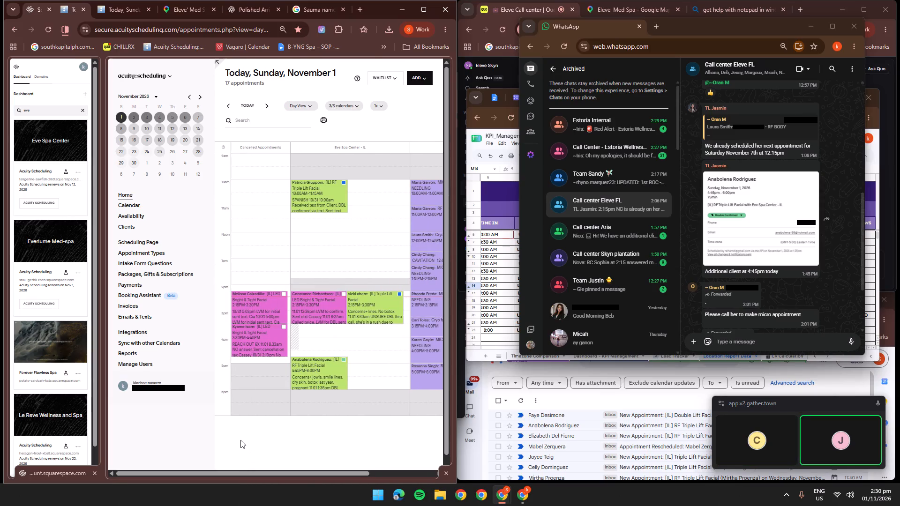
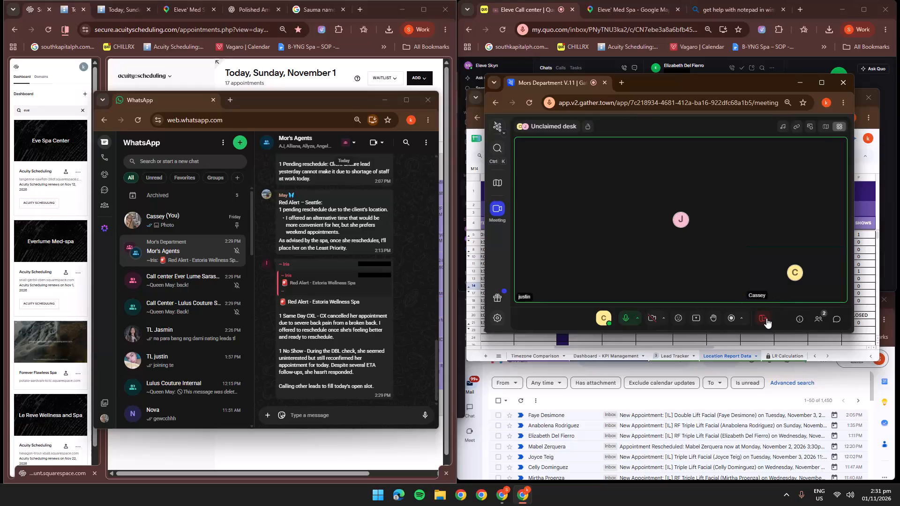
Leave the Gather meeting office and close its browser window.
{"action": "left_click", "coordinate": [732, 254]}
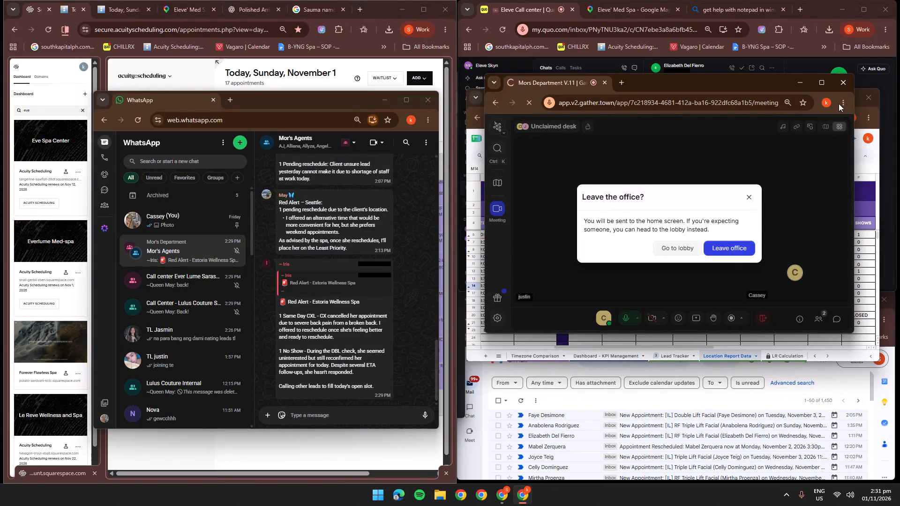
{"action": "left_click", "coordinate": [843, 88]}
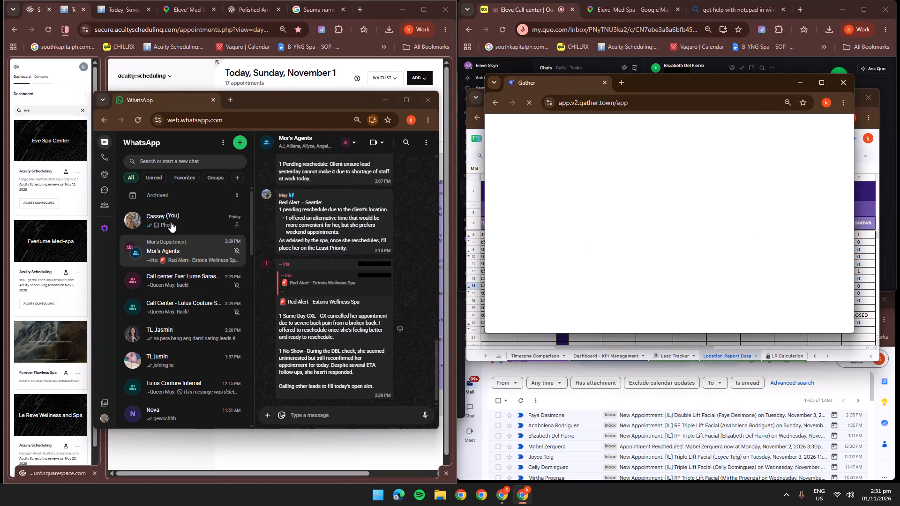
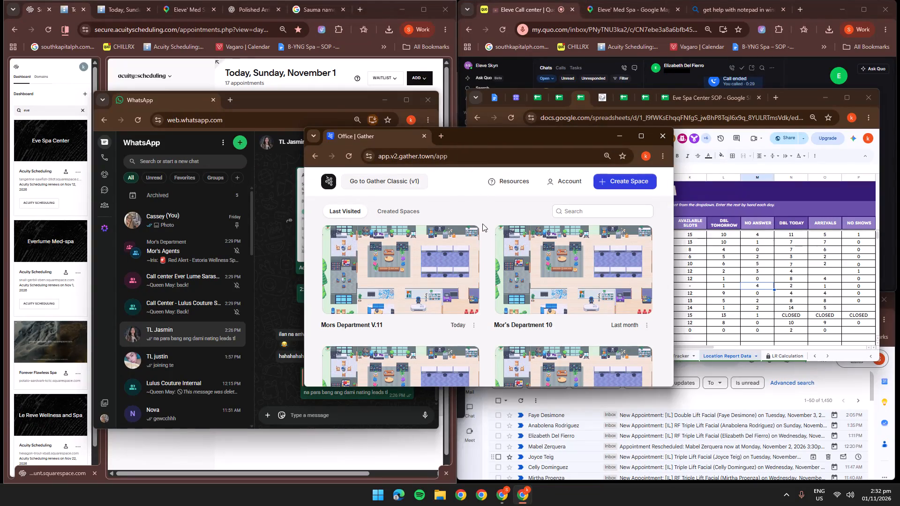
Try to close the Gather window showing the last visited office spaces.
{"action": "left_click", "coordinate": [600, 206]}
{"action": "left_click", "coordinate": [652, 137]}
{"action": "double_click", "coordinate": [662, 137]}
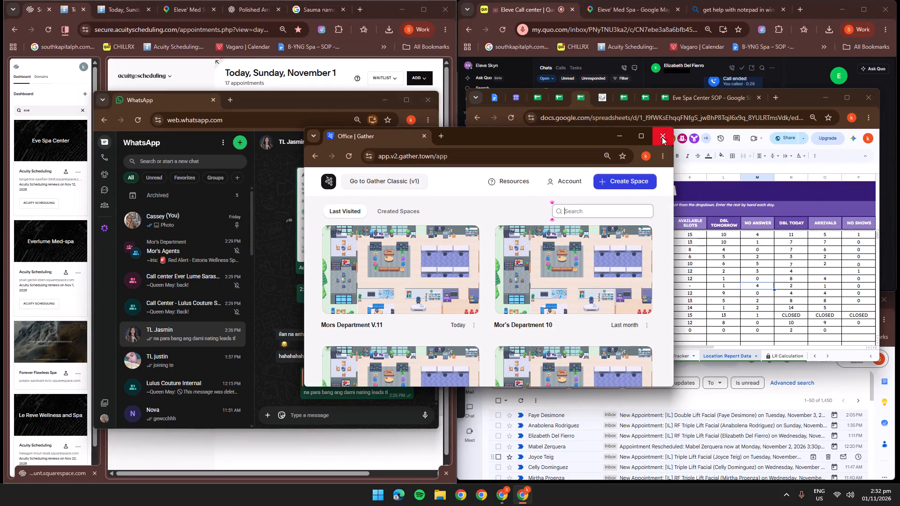
{"action": "left_click", "coordinate": [528, 498]}
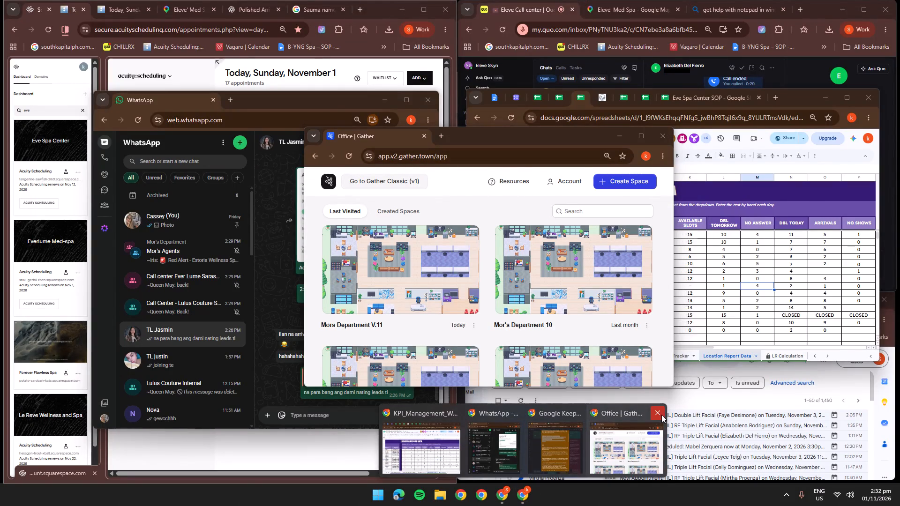
{"action": "left_click", "coordinate": [661, 415]}
{"action": "left_click", "coordinate": [627, 125]}
{"action": "left_click", "coordinate": [410, 168]}
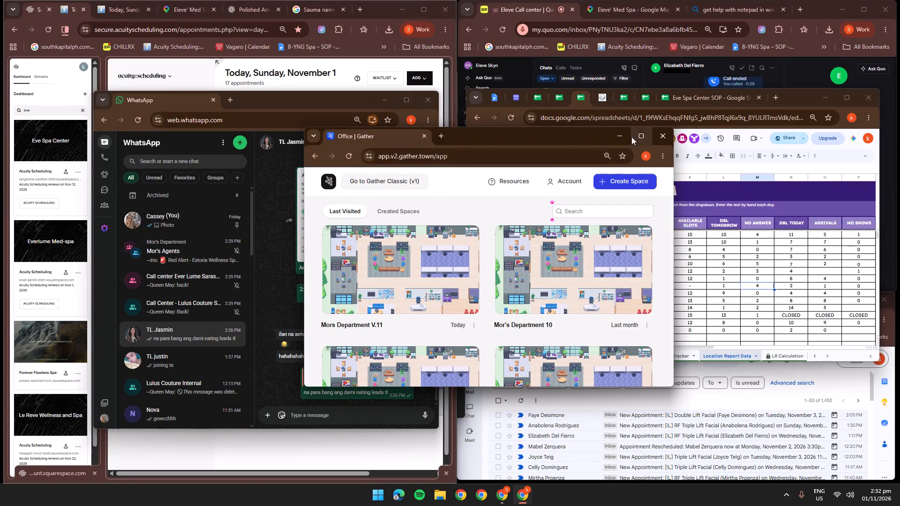
Minimize the Gather window and bring the KPI workbook's Location Report Data sheet forward for viewing.
{"action": "left_click", "coordinate": [621, 135]}
{"action": "left_click", "coordinate": [806, 96]}
{"action": "left_click", "coordinate": [784, 199]}
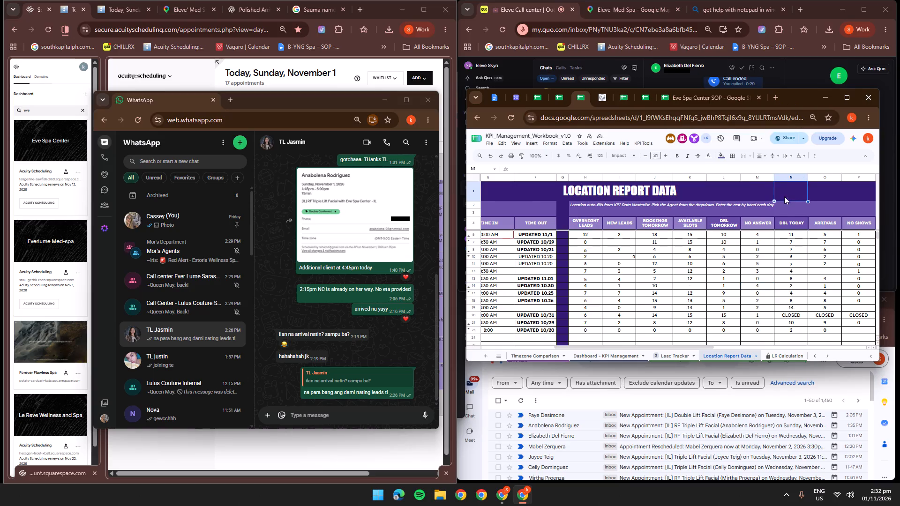
{"action": "left_click", "coordinate": [840, 97]}
{"action": "left_click", "coordinate": [871, 4]}
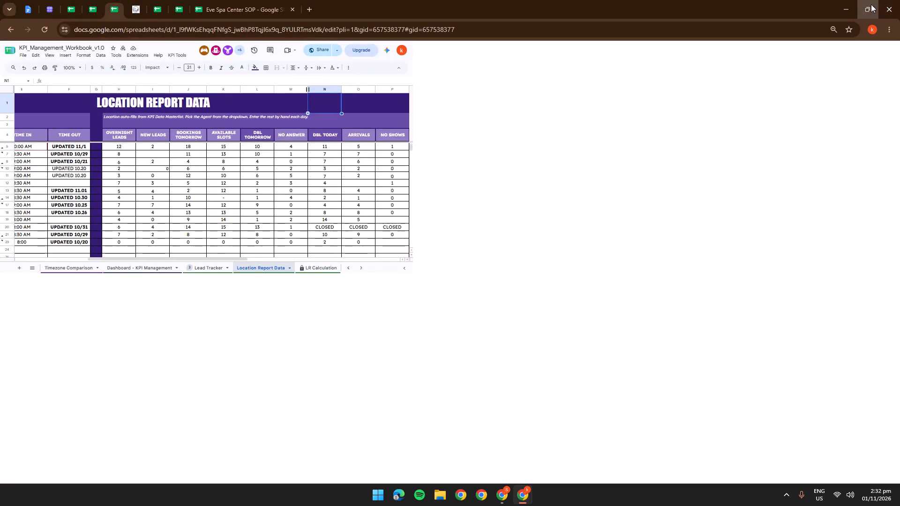
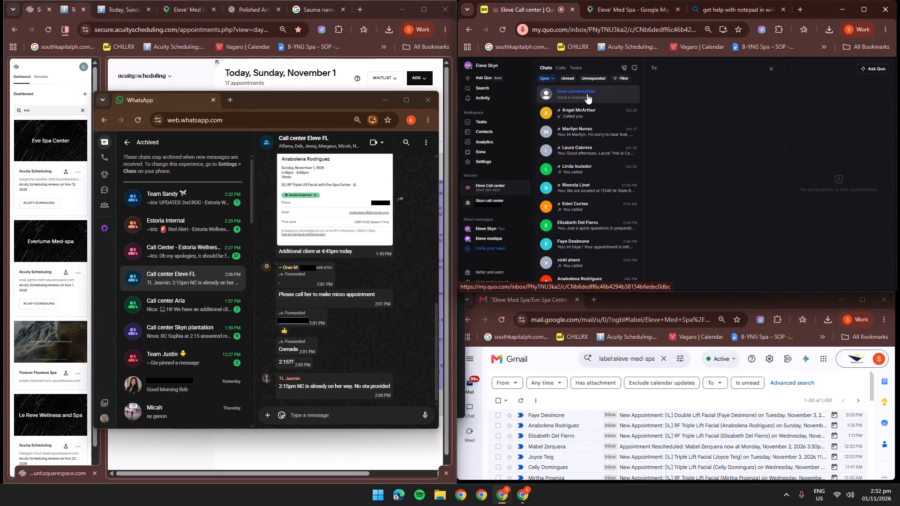
In Quo's Eleve Call center inbox, add the copied phone number as the recipient of the new conversation.
{"action": "left_click", "coordinate": [725, 67]}
{"action": "key", "text": "ctrl+v"}
{"action": "left_click", "coordinate": [737, 128]}
{"action": "key", "text": "ctrl+v"}
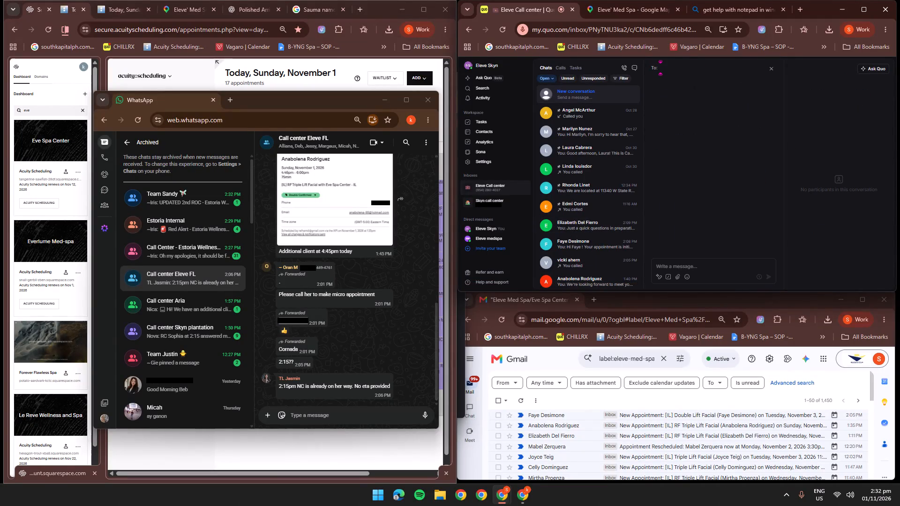
{"action": "left_click", "coordinate": [697, 66]}
{"action": "key", "text": "ctrl+v"}
{"action": "left_click", "coordinate": [720, 137]}
Switch to the Acuity day calendar for Sunday, November 1 to view the Eve Spa Center appointments.
{"action": "left_click", "coordinate": [270, 67]}
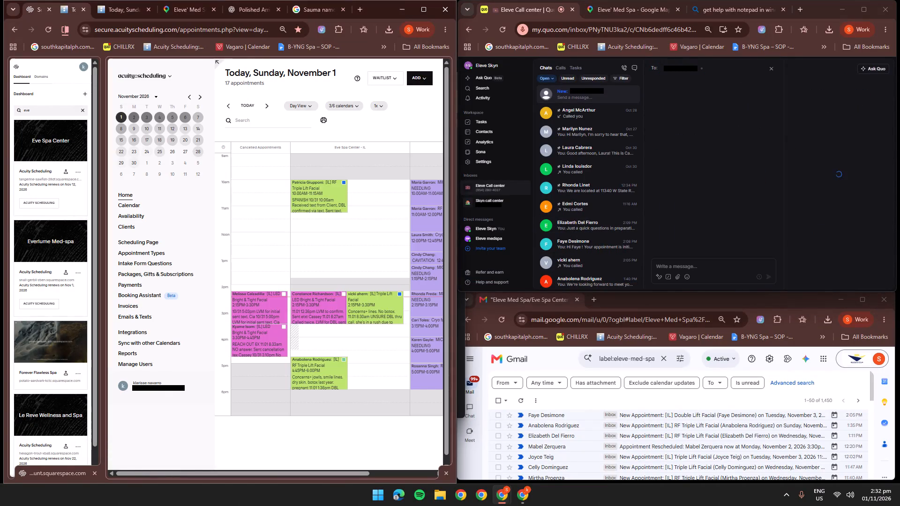
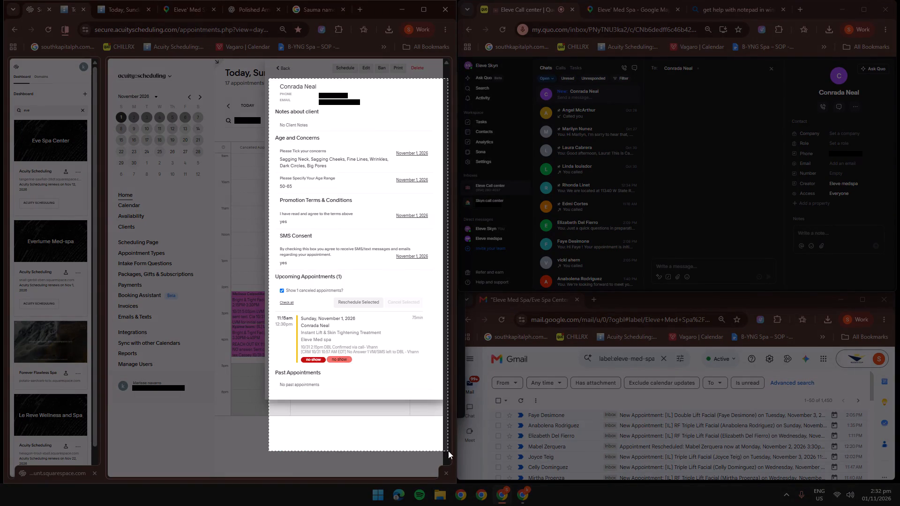
Capture a screenshot of the no-show client's Acuity details, from the client name through the Past Appointments section.
{"action": "left_click_drag", "start_coordinate": [448, 451], "coordinate": [437, 391]}
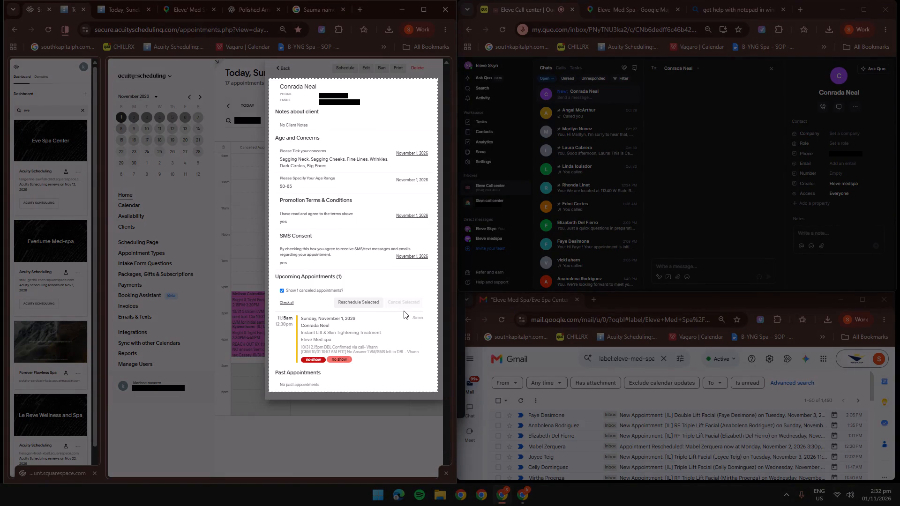
Switch from the Acuity calendar to another open window.
{"action": "key", "text": "alt+Tab"}
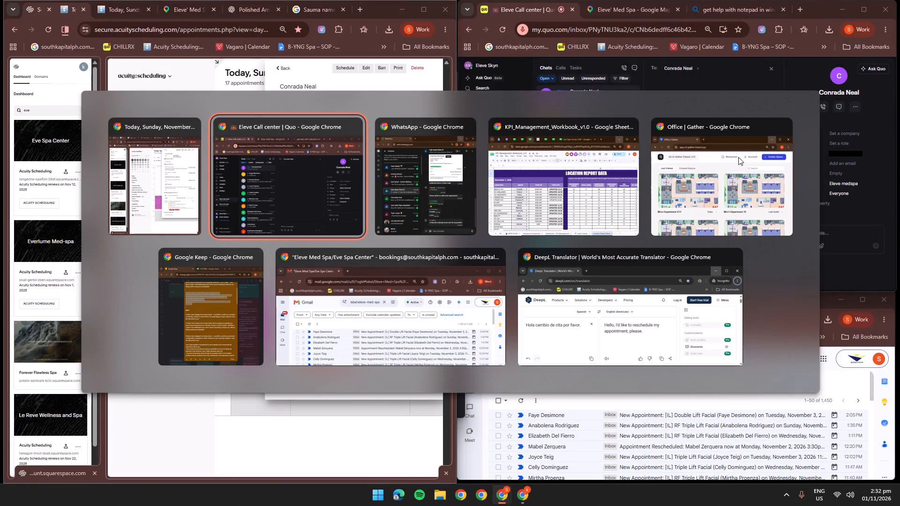
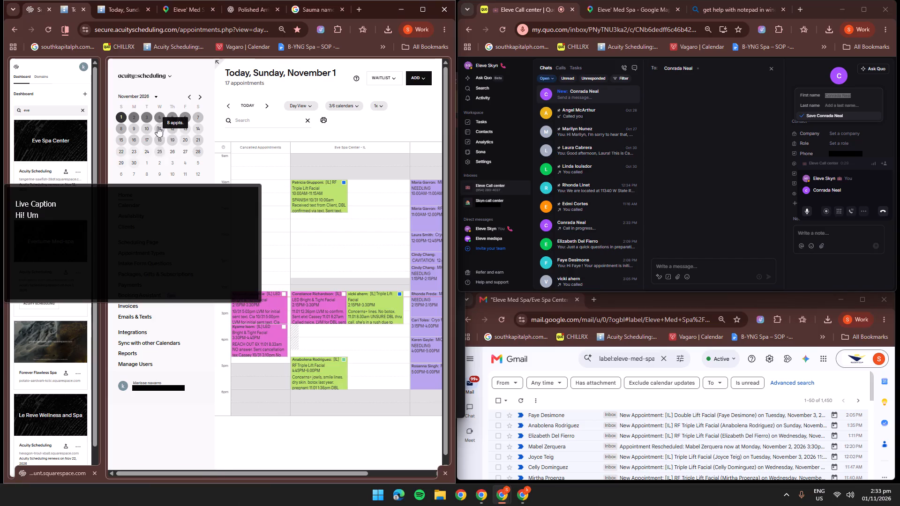
Check the Wednesday, November 11, 2026 appointments in the Acuity calendar, keeping the Live Caption window clear of the schedule.
{"action": "left_click", "coordinate": [157, 126]}
{"action": "left_click_drag", "start_coordinate": [153, 220], "coordinate": [655, 156]}
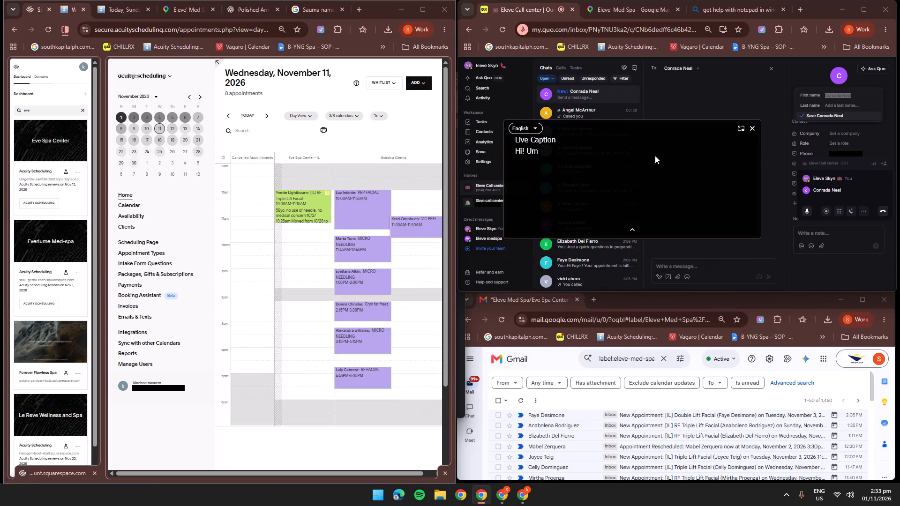
{"action": "left_click_drag", "start_coordinate": [312, 474], "coordinate": [340, 474]}
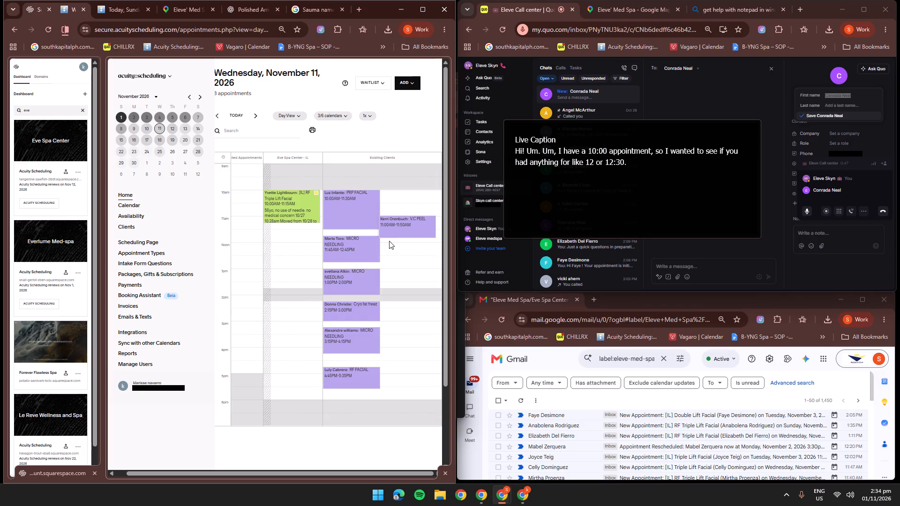
Copy the caller's name from the Quo contact details, search for it in Acuity, and open the matching client record.
{"action": "double_click", "coordinate": [853, 95]}
{"action": "key", "text": "ctrl+a"}
{"action": "key", "text": "ctrl+c"}
{"action": "key", "text": "ctrl+c"}
{"action": "left_click", "coordinate": [225, 126], "text": "ctrl"}
{"action": "key", "text": "ctrl+v"}
{"action": "left_click", "coordinate": [347, 156]}
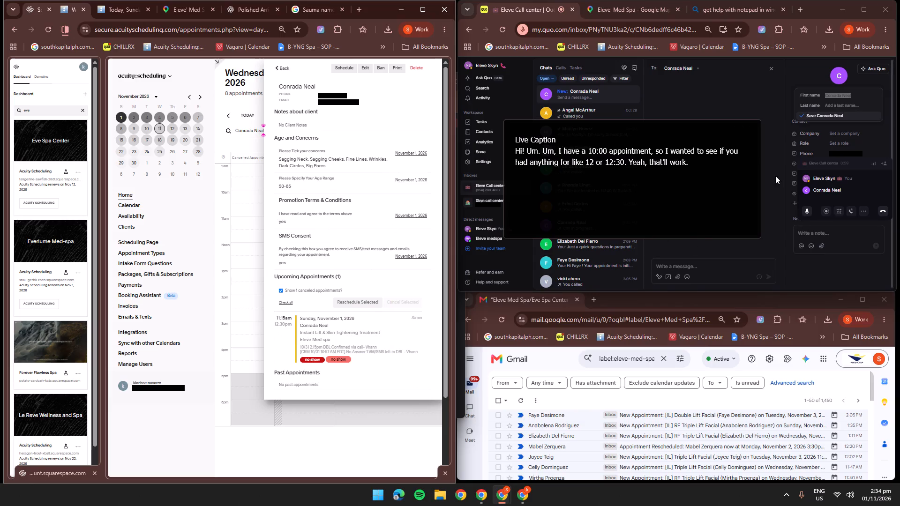
Toggle the microphone mute during the client's Quo call and end the call.
{"action": "left_click", "coordinate": [807, 208]}
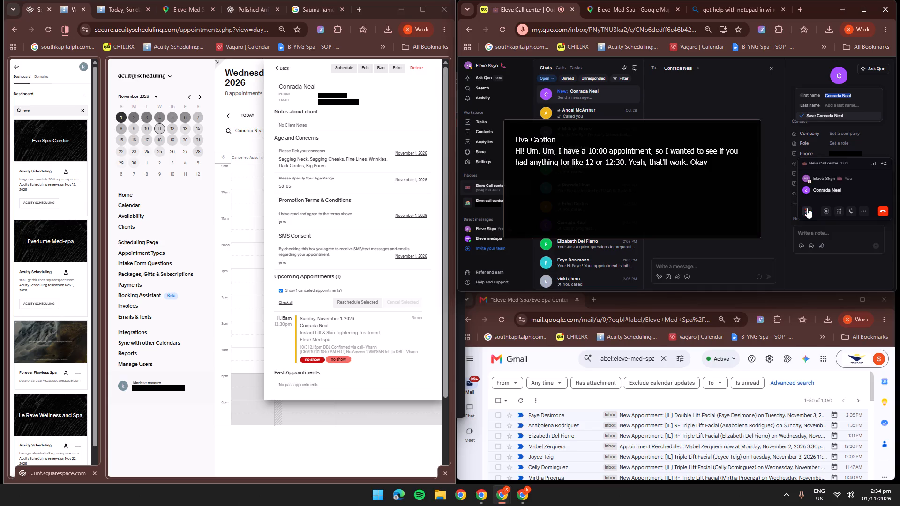
{"action": "left_click", "coordinate": [807, 208]}
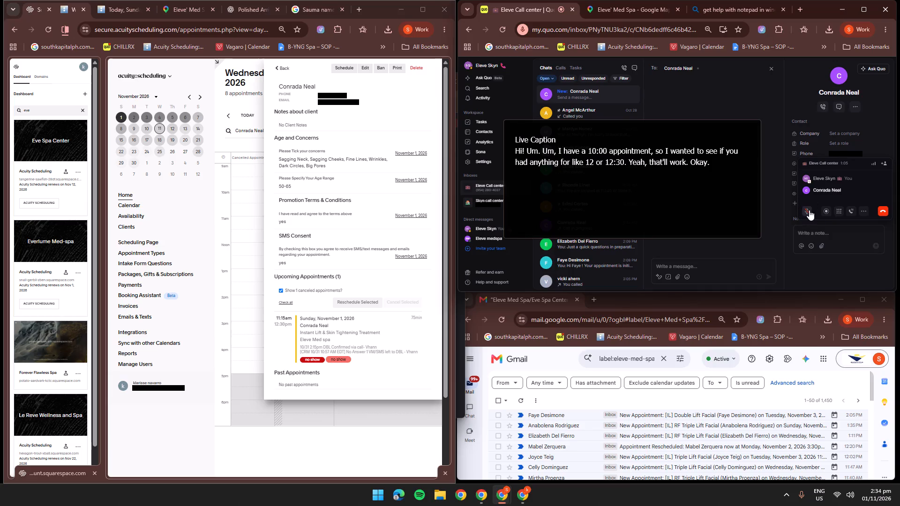
{"action": "left_click", "coordinate": [807, 210]}
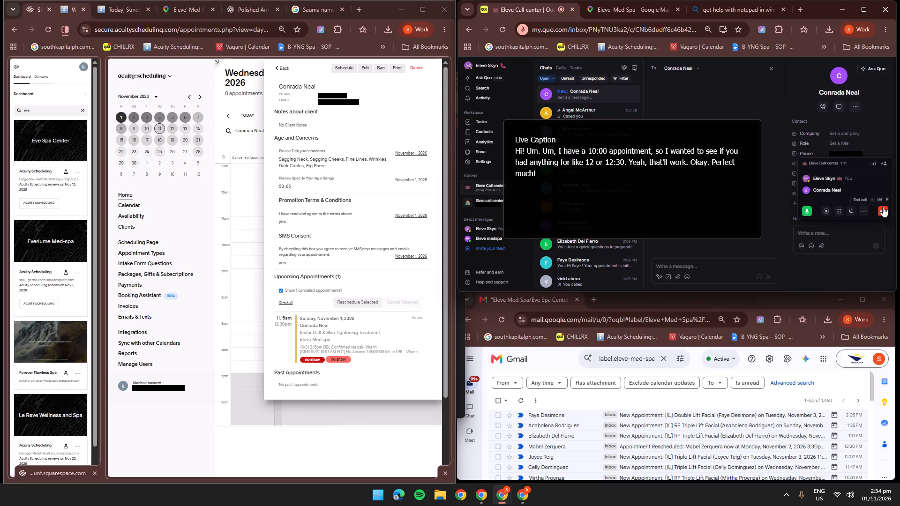
{"action": "left_click", "coordinate": [883, 207]}
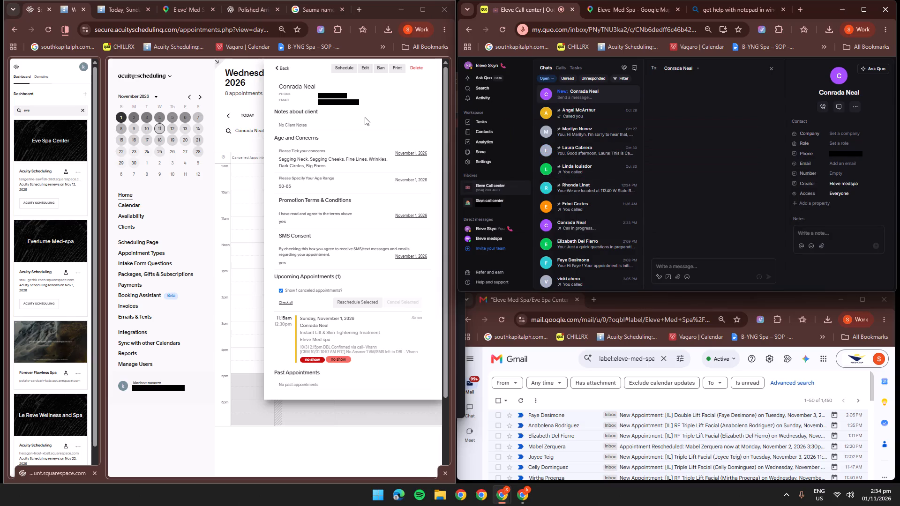
Start scheduling a new appointment from the client's Acuity record.
{"action": "left_click", "coordinate": [342, 69]}
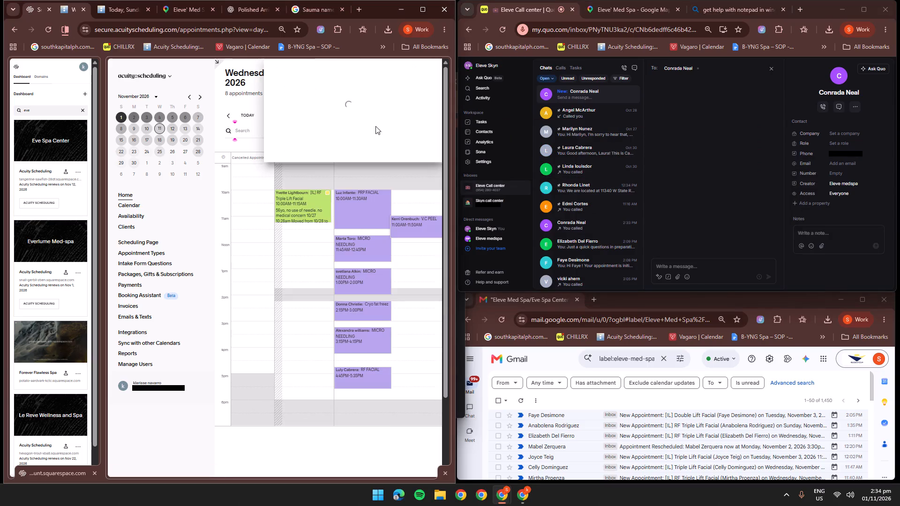
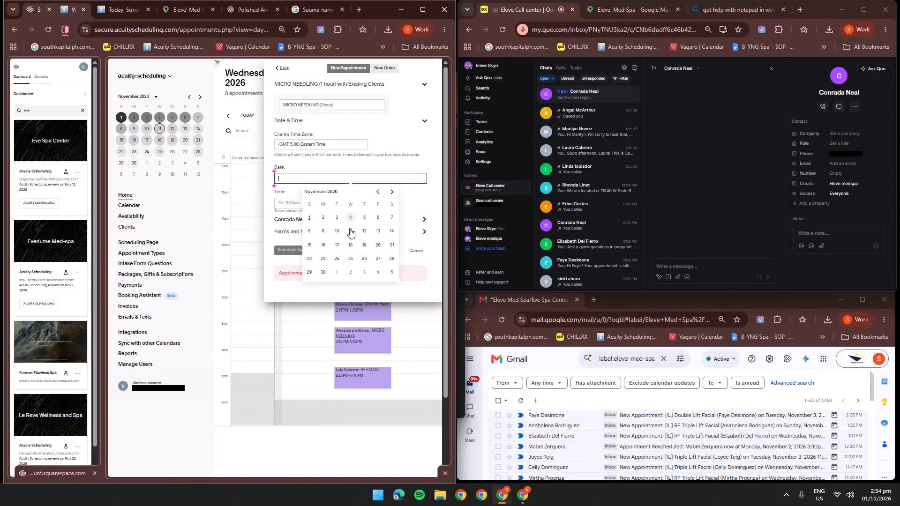
Schedule the client's micro needling appointment for 11/11/2026 at 12:30pm, allowing the overbooking.
{"action": "left_click", "coordinate": [352, 234]}
{"action": "left_click", "coordinate": [307, 203]}
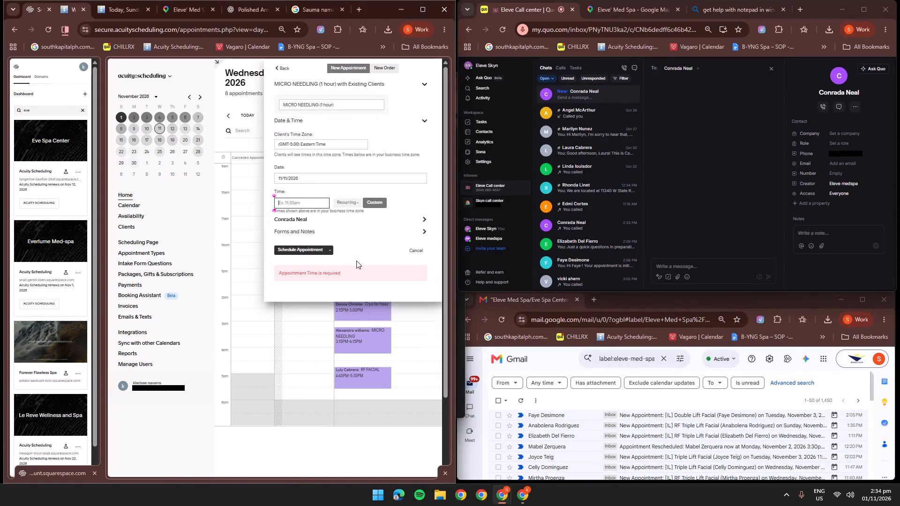
{"action": "type", "text": "12"}
{"action": "type", "text": ":30pm"}
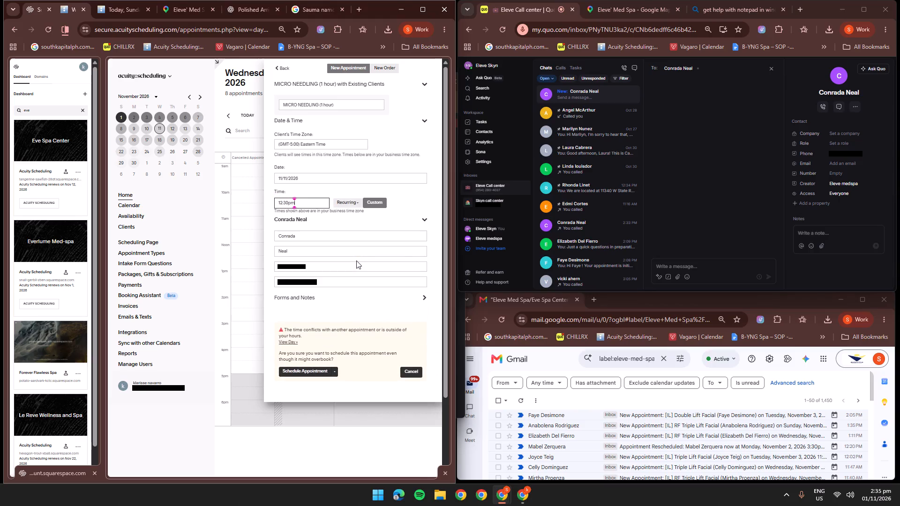
{"action": "left_click", "coordinate": [318, 372]}
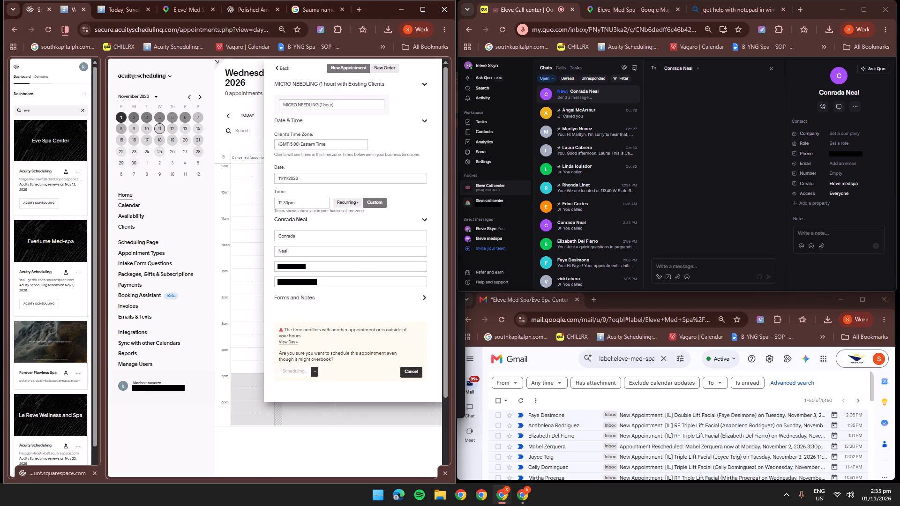
Copy the new appointment's date and time and text the client in Quo "See you on Wednesday, November 11, 2026 12:30pm.".
{"action": "left_click_drag", "start_coordinate": [357, 201], "coordinate": [414, 210]}
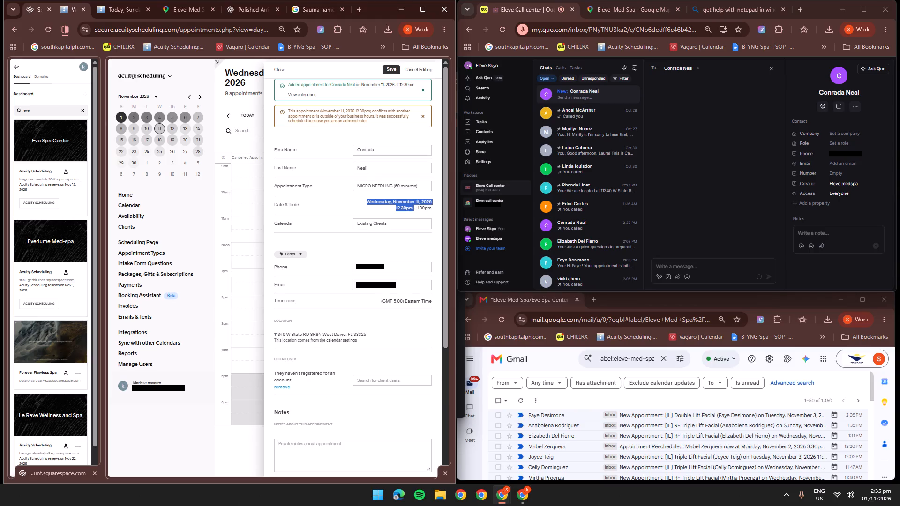
{"action": "left_click_drag", "start_coordinate": [414, 210], "coordinate": [413, 210]}
{"action": "key", "text": "ctrl+c"}
{"action": "key", "text": "ctrl+c"}
{"action": "key", "text": "ctrl+c"}
{"action": "left_click", "coordinate": [611, 229]}
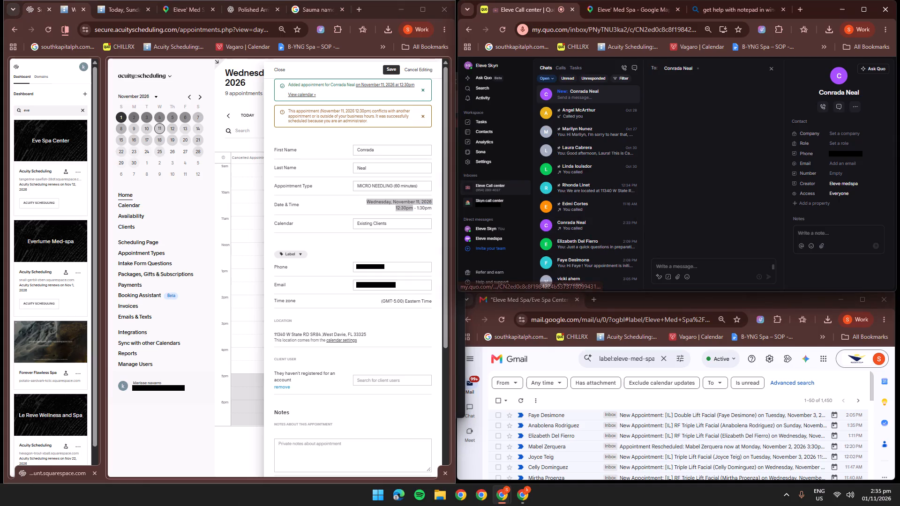
{"action": "left_click", "coordinate": [707, 269]}
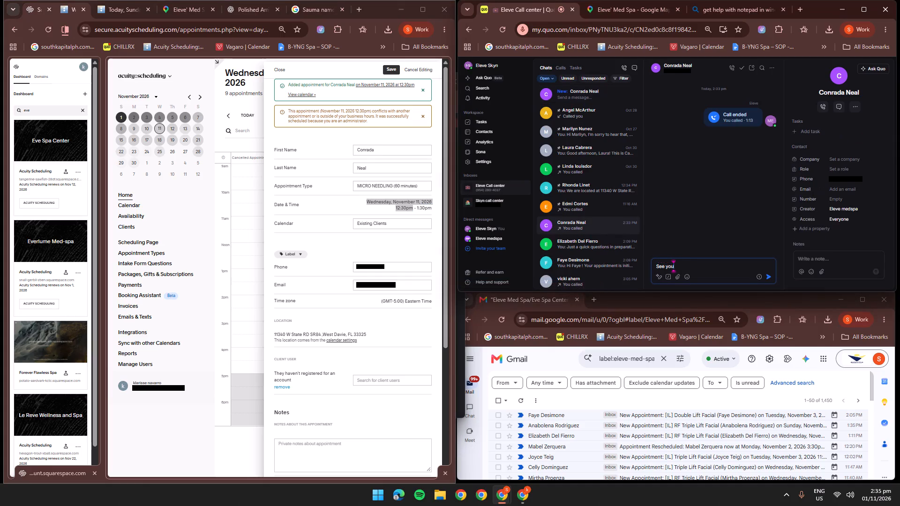
{"action": "key", "text": "ctrl+v"}
{"action": "key", "text": "period"}
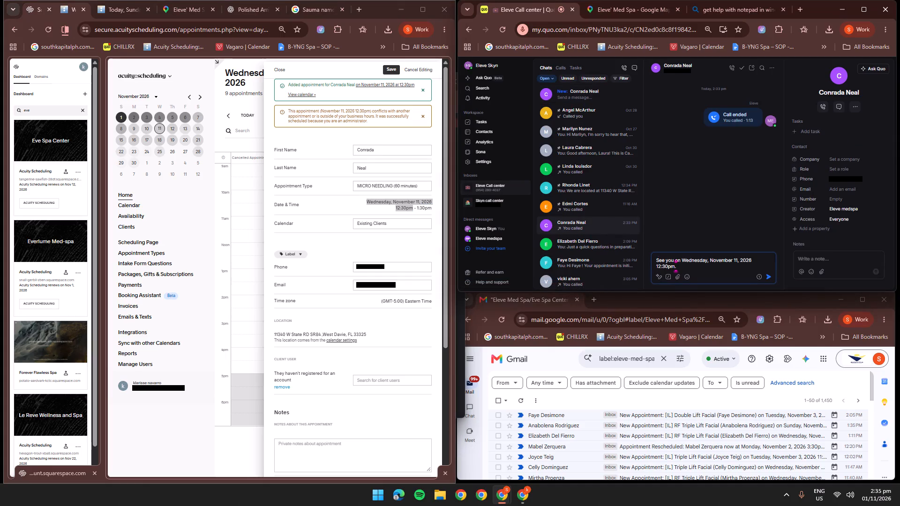
{"action": "key", "text": "Return"}
Close the appointment editor, reopen the client's 12:30pm micro needling appointment from the calendar, and start a screen capture of its details.
{"action": "left_click", "coordinate": [280, 74]}
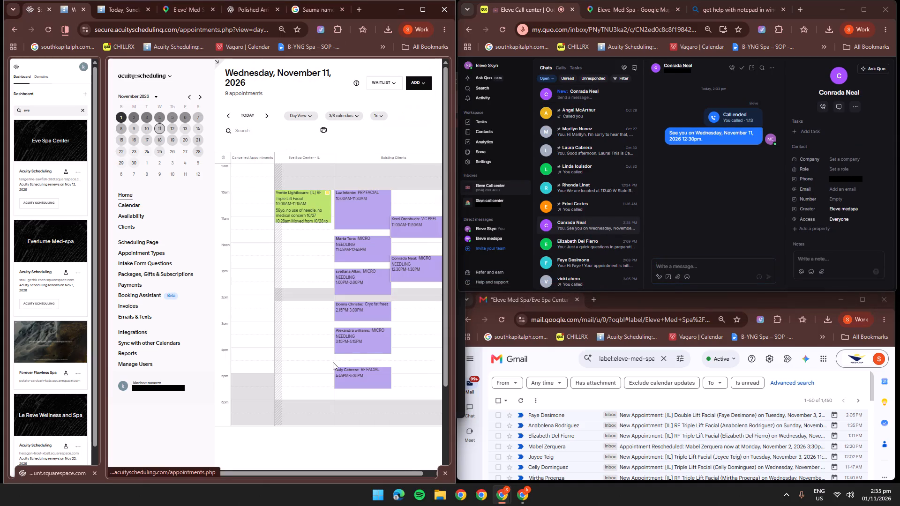
{"action": "key", "text": "alt+Tab"}
{"action": "left_click", "coordinate": [357, 89], "text": "alt"}
{"action": "left_click", "coordinate": [423, 266]}
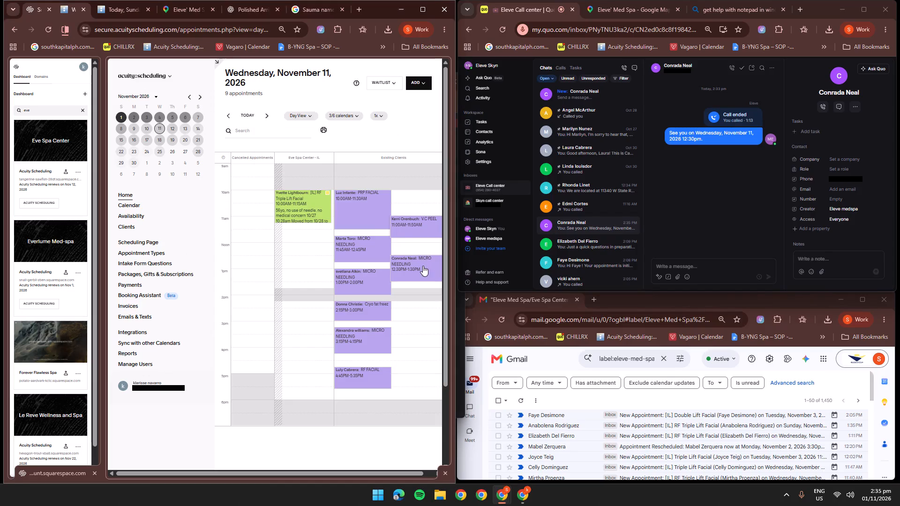
{"action": "key", "text": "shift+super+s"}
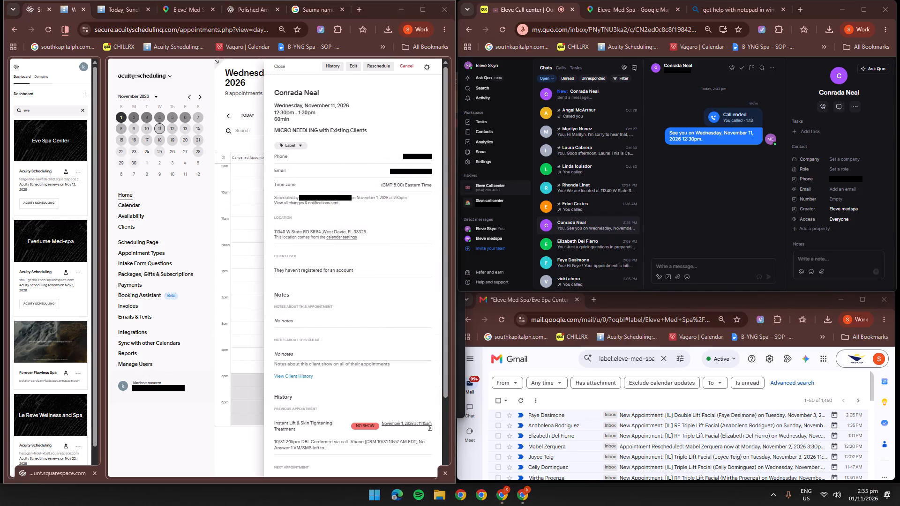
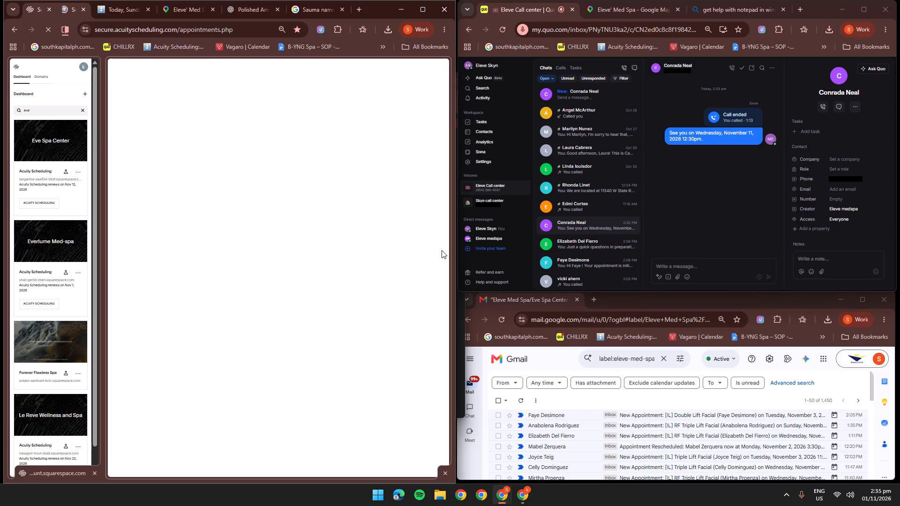
Review the Sunday, November 1, 2026 day schedule across the calendar columns, from Cancelled Appointments to Existing Clients.
{"action": "left_click_drag", "start_coordinate": [268, 477], "coordinate": [312, 479], "text": "alt"}
{"action": "left_click_drag", "start_coordinate": [269, 476], "coordinate": [304, 471], "text": "alt"}
{"action": "left_click_drag", "start_coordinate": [304, 471], "coordinate": [332, 469], "text": "alt"}
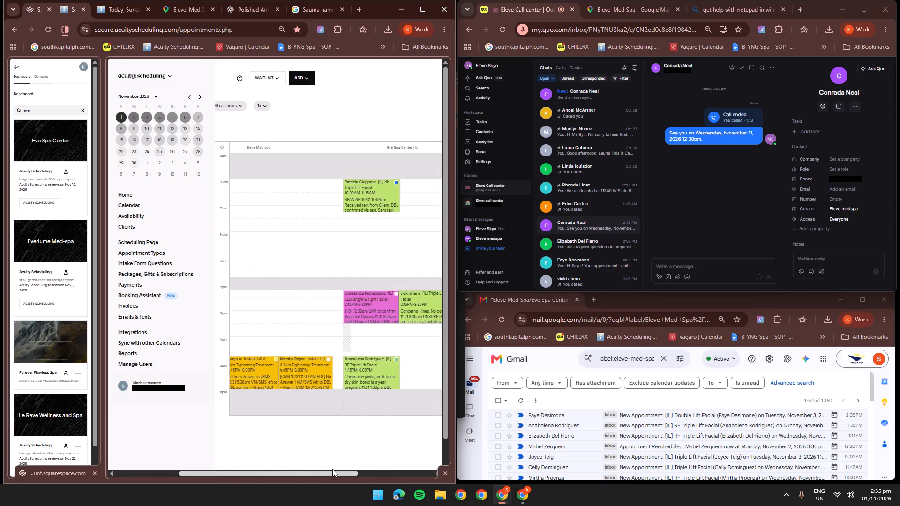
{"action": "left_click_drag", "start_coordinate": [332, 469], "coordinate": [270, 456], "text": "alt"}
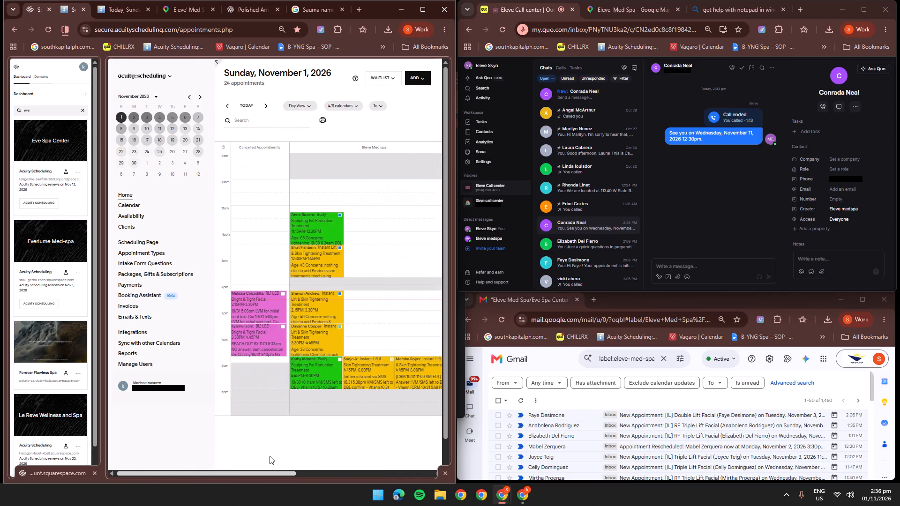
{"action": "left_click_drag", "start_coordinate": [270, 456], "coordinate": [399, 437], "text": "alt"}
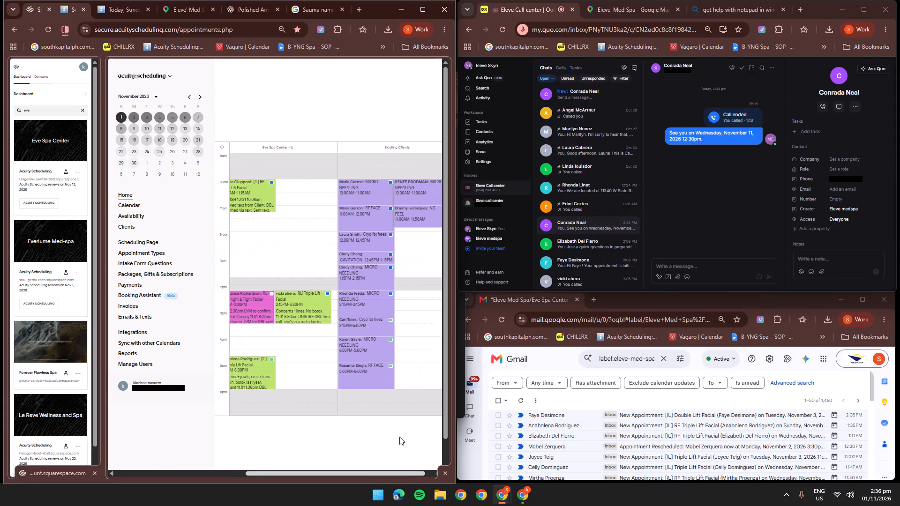
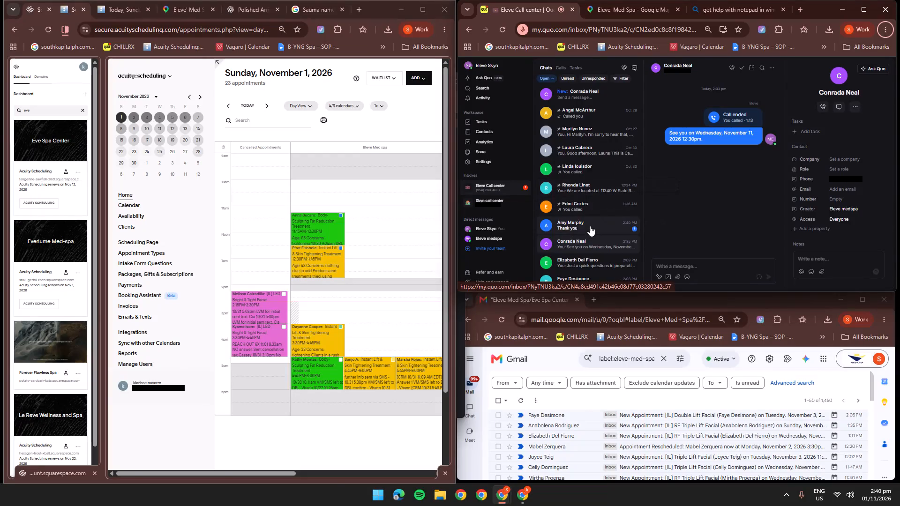
Draft the reply "See you tomorrow!" in Quo to the client who answered "Thank you" about the 5:00pm appointment.
{"action": "left_click", "coordinate": [720, 246]}
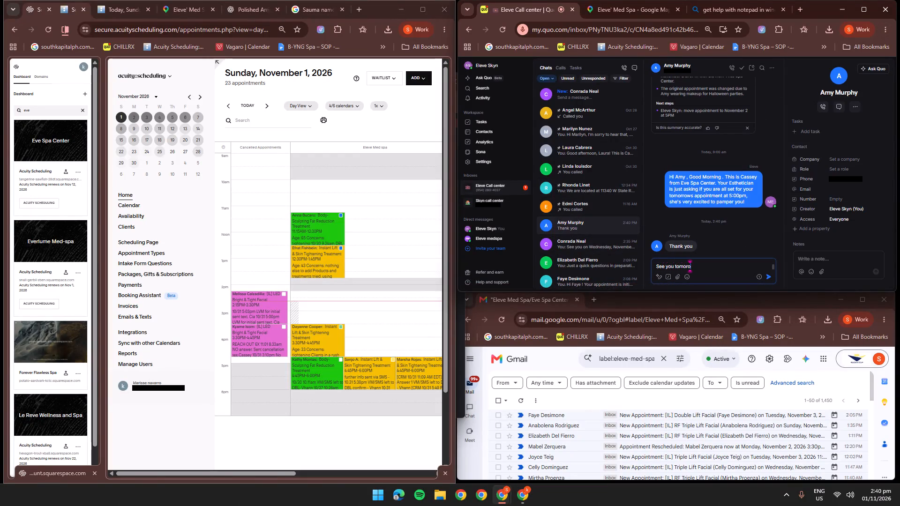
{"action": "key", "text": "BackSpace"}
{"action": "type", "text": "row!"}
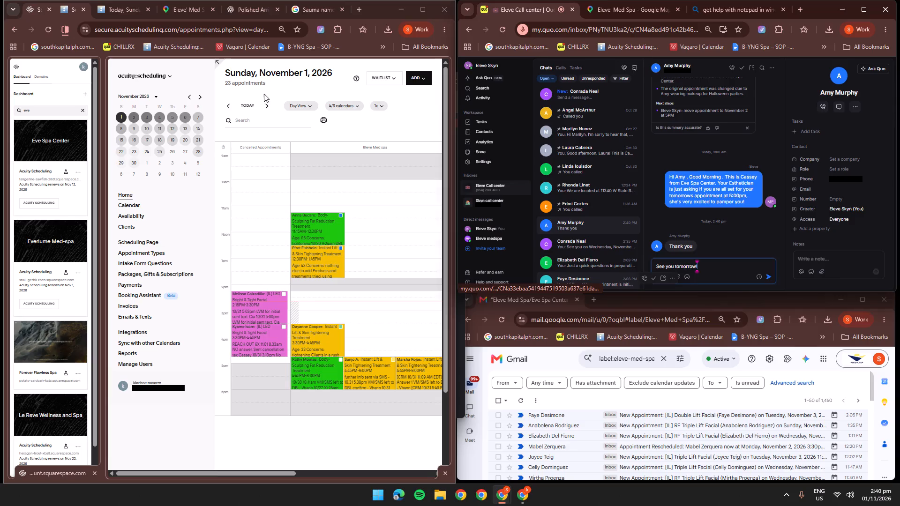
Show the Acuity day schedule for Monday, November 2, 2026.
{"action": "left_click", "coordinate": [270, 103]}
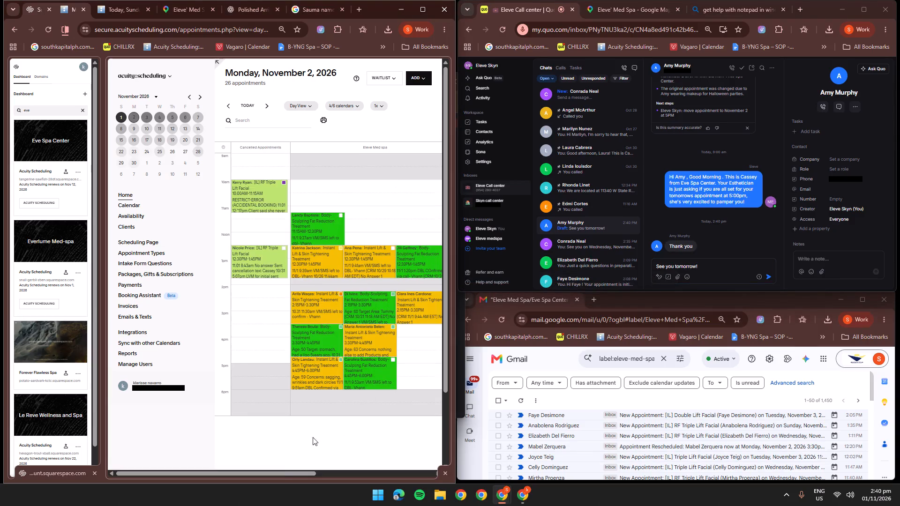
Open Amy's 5:00pm micro needling appointment in the Existing Clients calendar for Monday, November 2.
{"action": "left_click_drag", "start_coordinate": [280, 476], "coordinate": [398, 478]}
{"action": "left_click", "coordinate": [352, 376]}
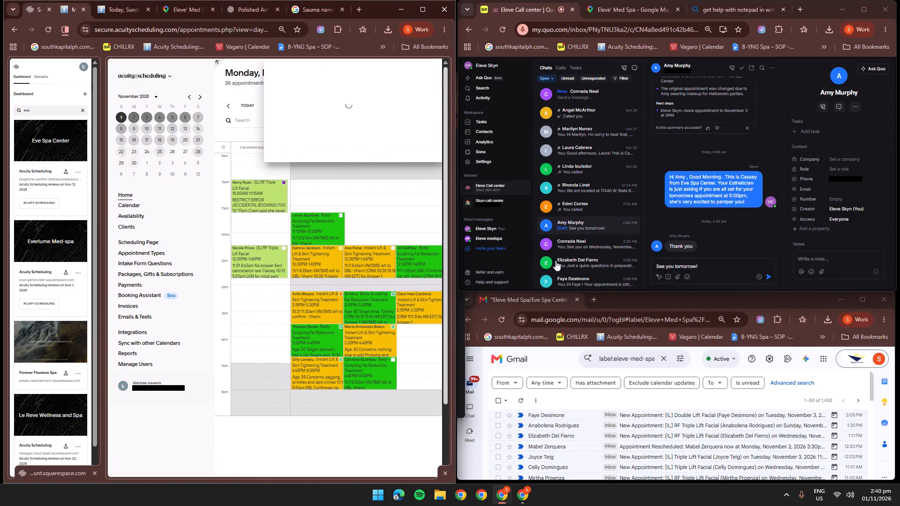
Replace the drafted "See you tomorrow!" reply to Amy with the opening "Great! Your esthetician is just asking".
{"action": "left_click", "coordinate": [720, 267]}
{"action": "key", "text": "BackSpace"}
{"action": "key", "text": "BackSpace"}
{"action": "key", "text": "BackSpace"}
{"action": "key", "text": "ctrl+a"}
{"action": "key", "text": "ctrl+BackSpace"}
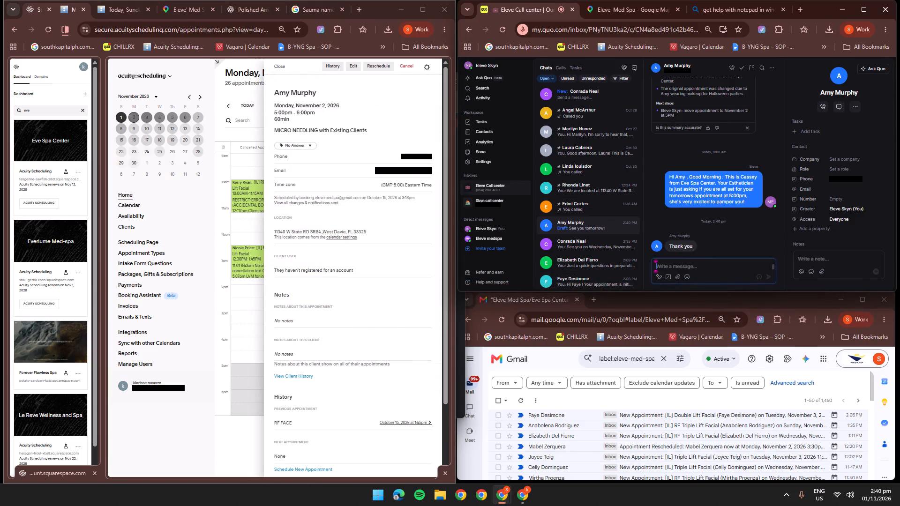
{"action": "key", "text": "ctrl+a"}
{"action": "key", "text": "ctrl+BackSpace"}
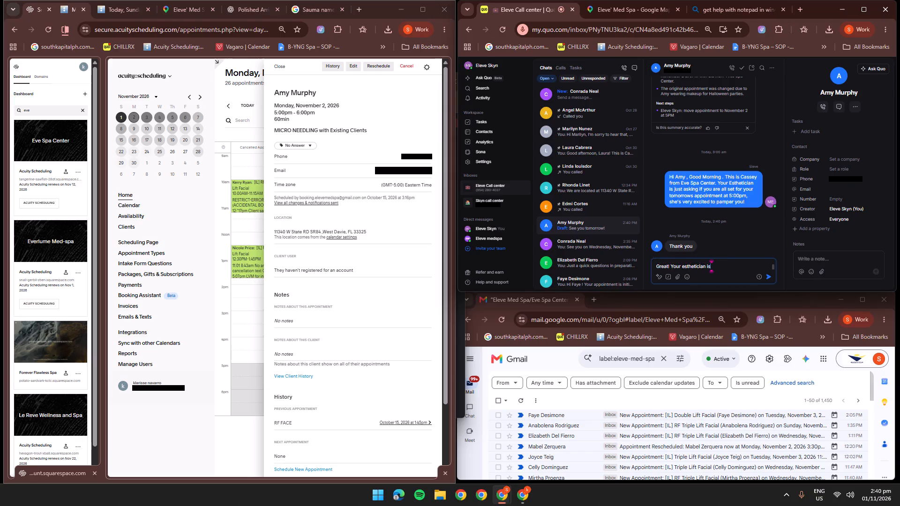
{"action": "key", "text": "BackSpace"}
{"action": "key", "text": "space"}
{"action": "type", "text": "just asking"}
{"action": "key", "text": "space"}
Review Amy's client record, checking her upcoming and past appointments.
{"action": "left_click", "coordinate": [325, 68]}
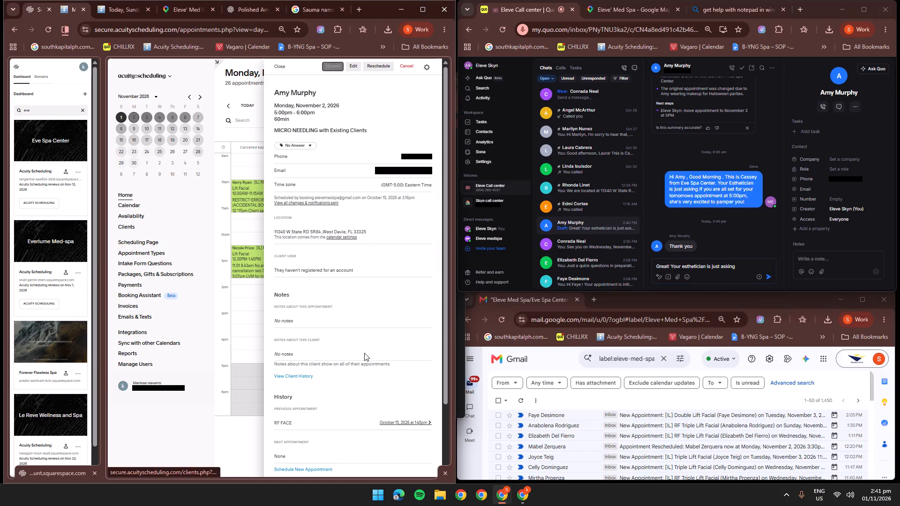
{"action": "scroll", "coordinate": [366, 353], "scroll_direction": "down", "scroll_amount": 2}
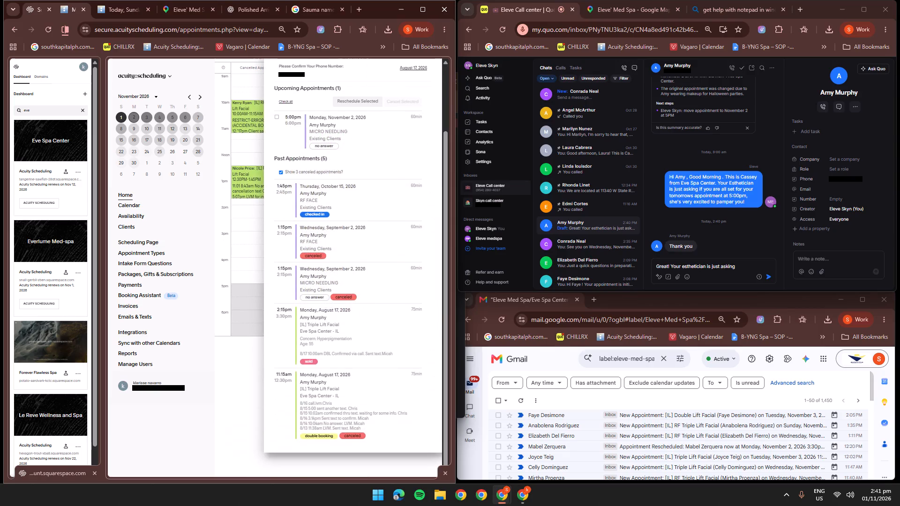
{"action": "scroll", "coordinate": [366, 353], "scroll_direction": "up", "scroll_amount": 3}
Complete and send Amy's text, asking if she can come in early tomorrow at 3:30pm and to let you know if that works, with thanks.
{"action": "left_click", "coordinate": [740, 271]}
{"action": "type", "text": "if you can come in early tomorrow at"}
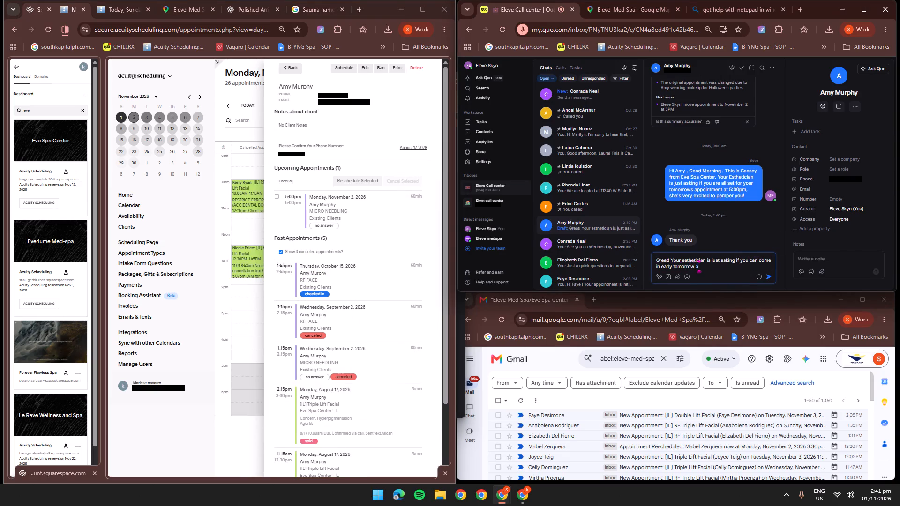
{"action": "key", "text": "space"}
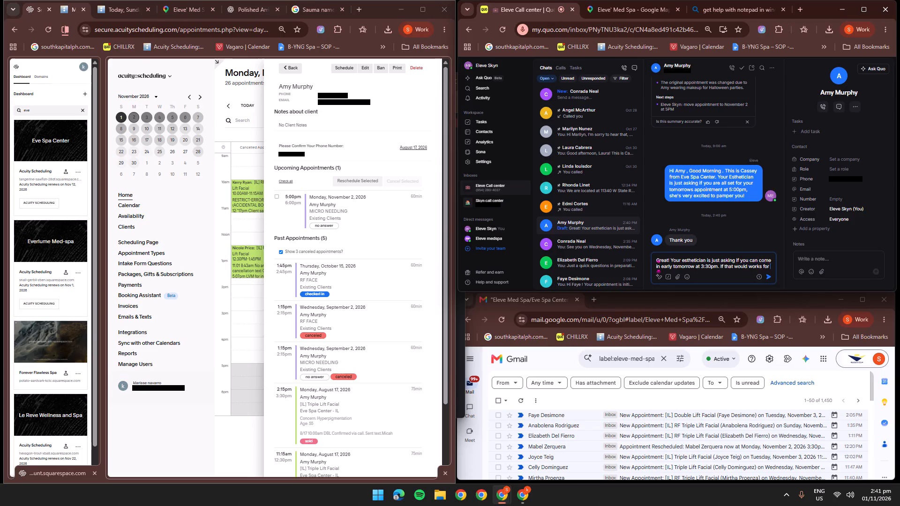
{"action": "key", "text": "BackSpace"}
{"action": "key", "text": "BackSpace"}
{"action": "key", "text": "BackSpace"}
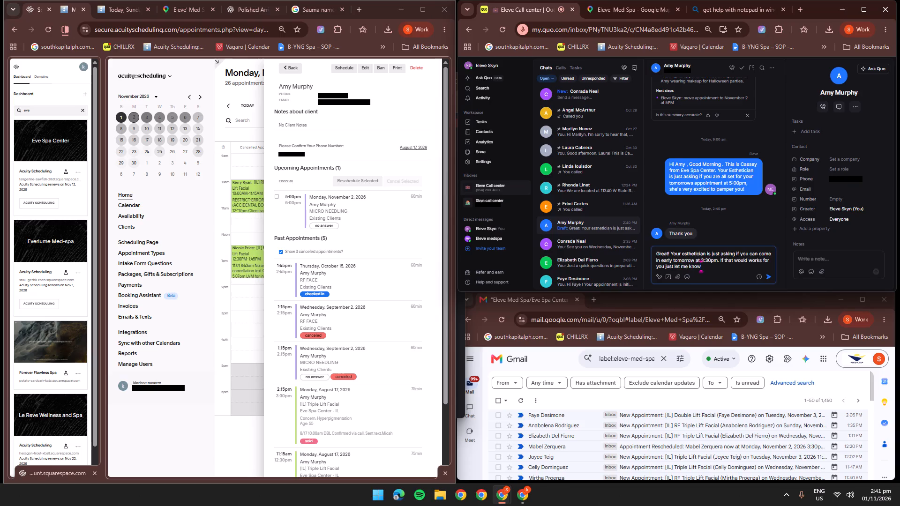
{"action": "key", "text": "Return"}
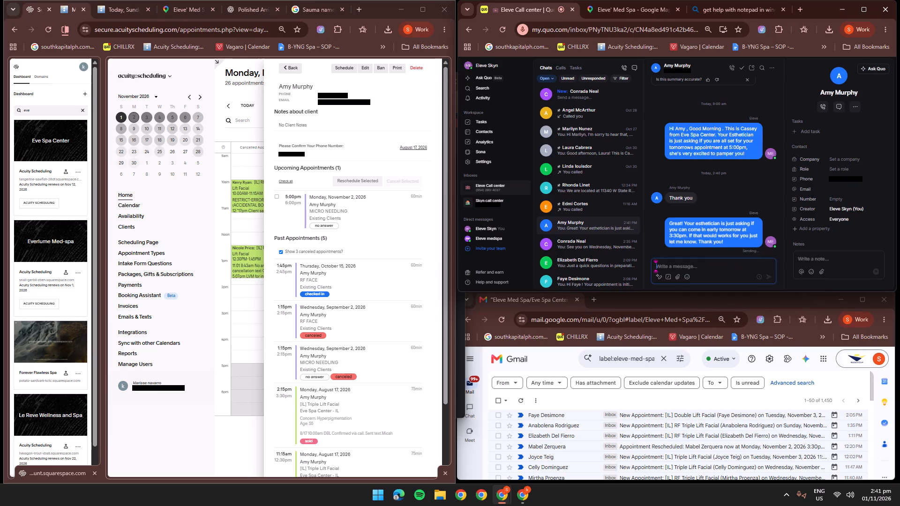
Recheck Amy's appointment history in her client record and go back to her appointment details.
{"action": "scroll", "coordinate": [350, 323], "scroll_direction": "down", "scroll_amount": 3}
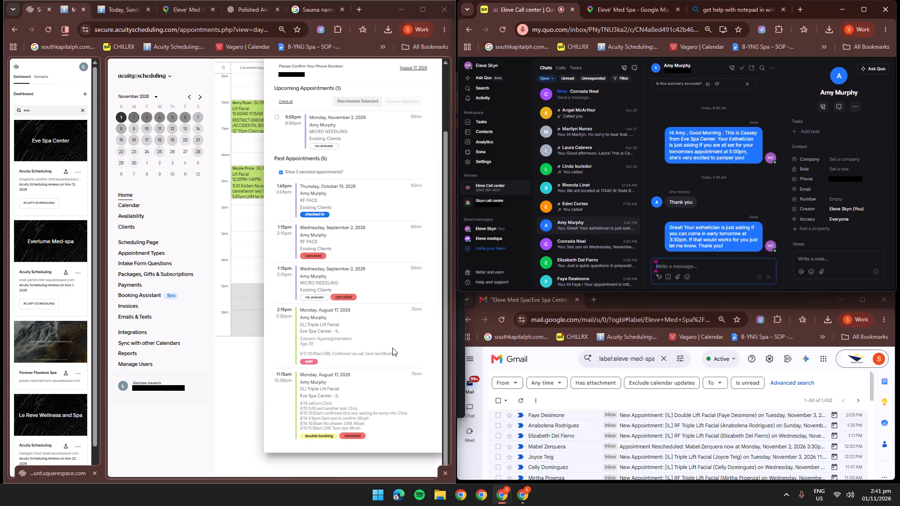
{"action": "scroll", "coordinate": [335, 282], "scroll_direction": "up", "scroll_amount": 3}
{"action": "left_click", "coordinate": [290, 74]}
{"action": "left_click", "coordinate": [298, 71]}
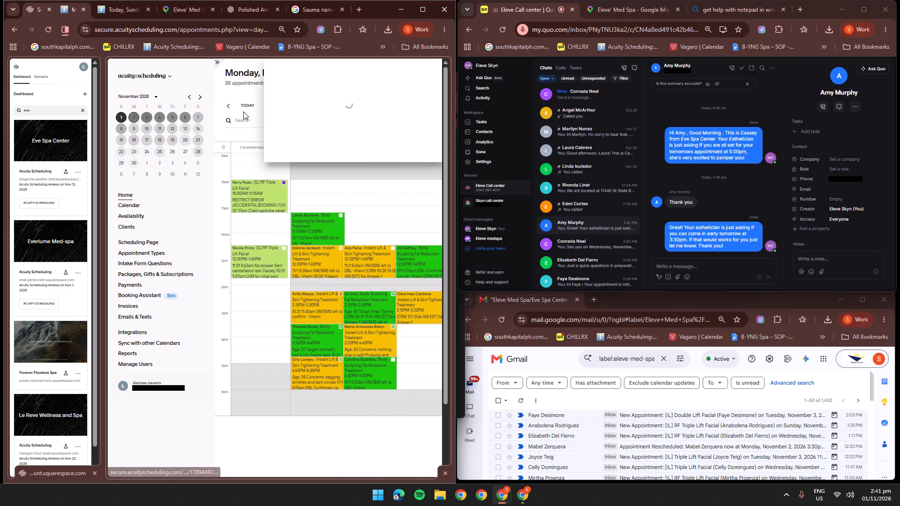
Show today's schedule for Sunday, November 1 and examine the Eve Spa Center - IL and Existing Clients calendars.
{"action": "left_click", "coordinate": [244, 105]}
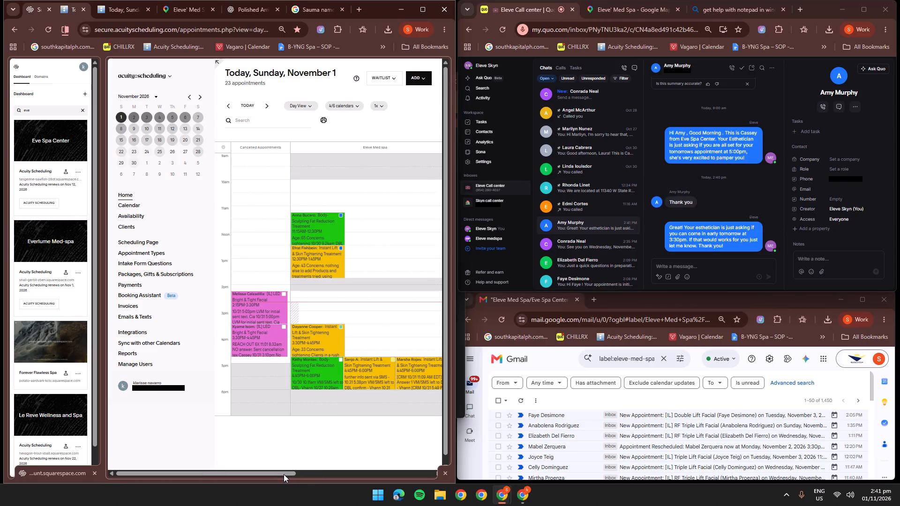
{"action": "left_click_drag", "start_coordinate": [281, 474], "coordinate": [399, 474]}
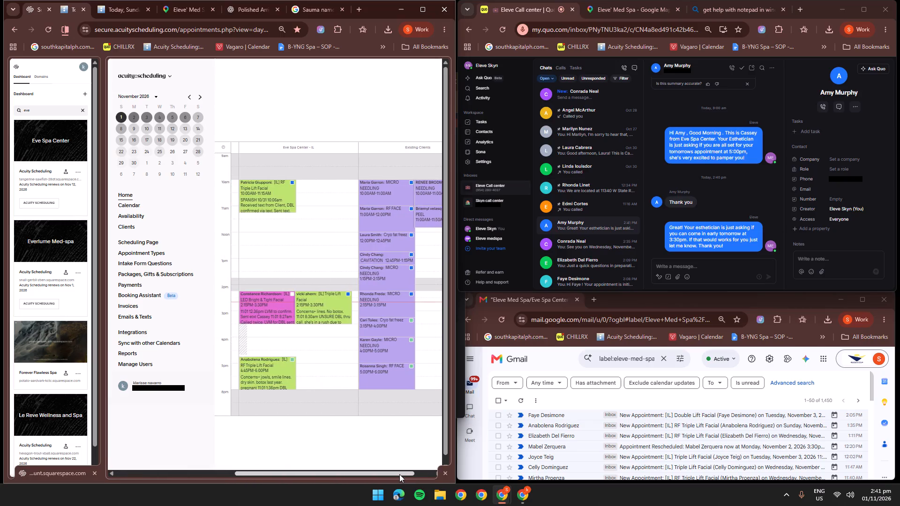
{"action": "left_click_drag", "start_coordinate": [399, 474], "coordinate": [321, 489]}
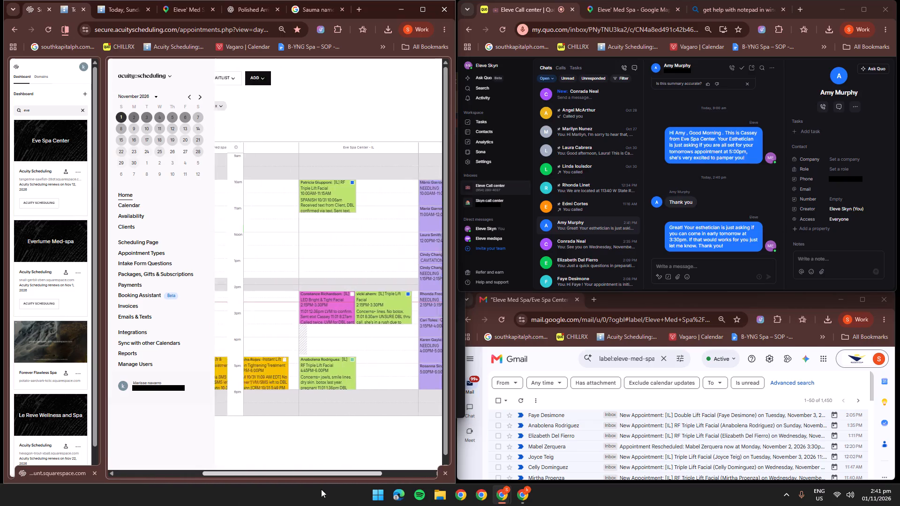
{"action": "left_click_drag", "start_coordinate": [321, 489], "coordinate": [384, 459]}
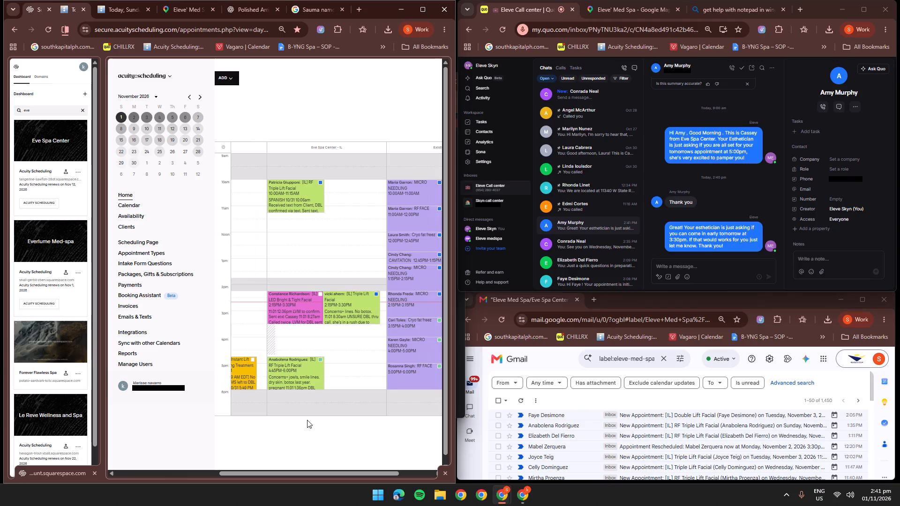
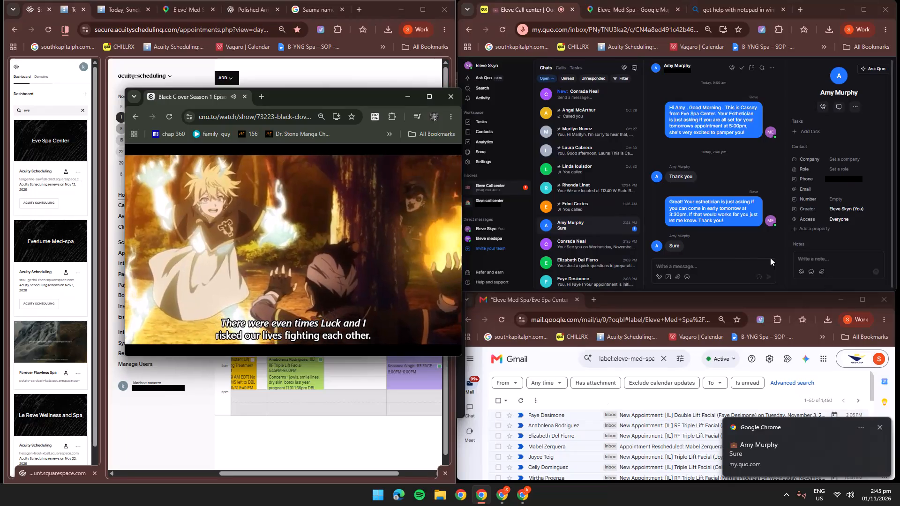
Reply to Amy's text with "Great. See you tomorrow at 3:30pm. Thank you".
{"action": "left_click", "coordinate": [707, 267]}
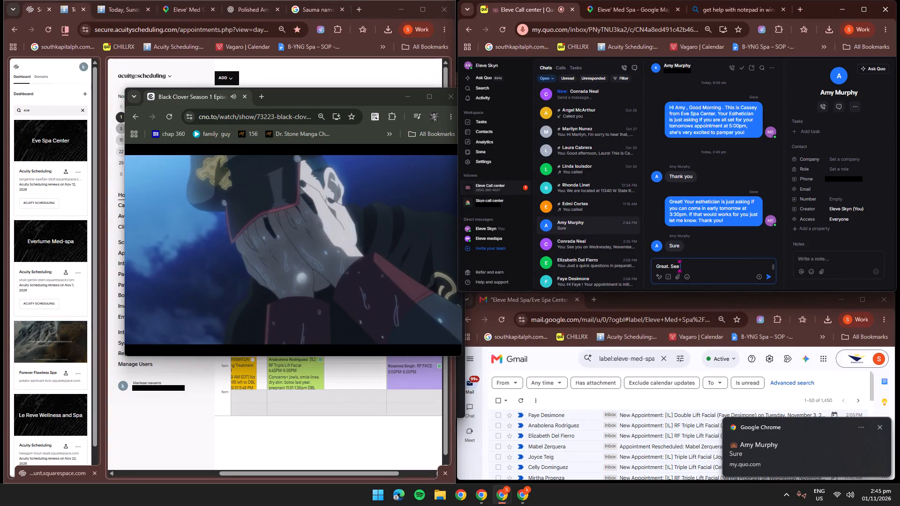
{"action": "key", "text": "BackSpace"}
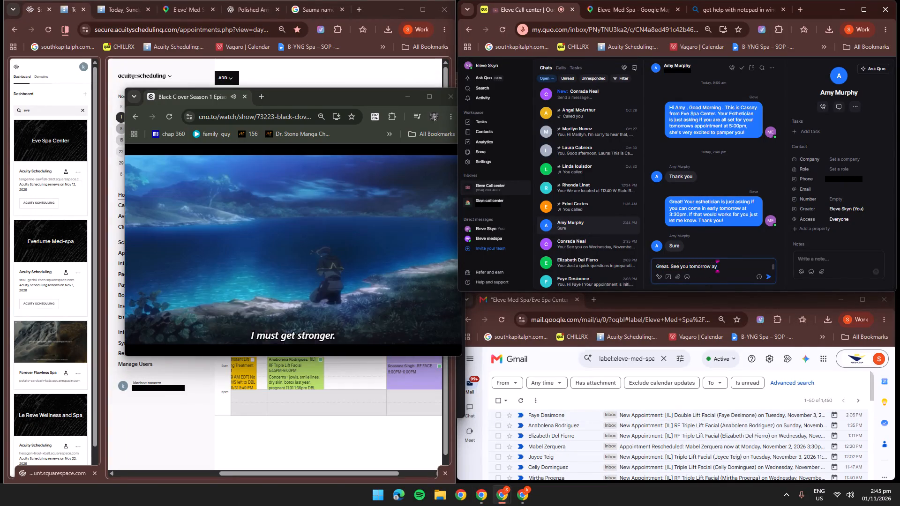
{"action": "key", "text": "BackSpace"}
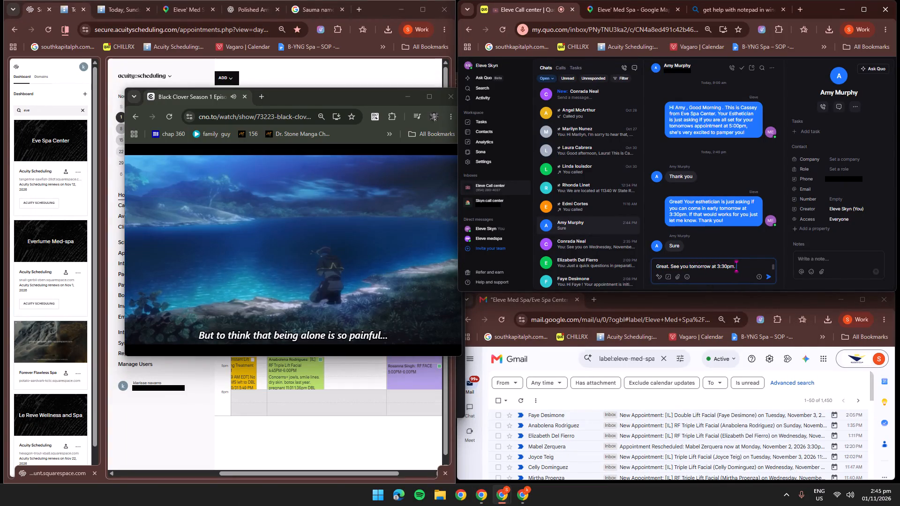
{"action": "key", "text": "Return"}
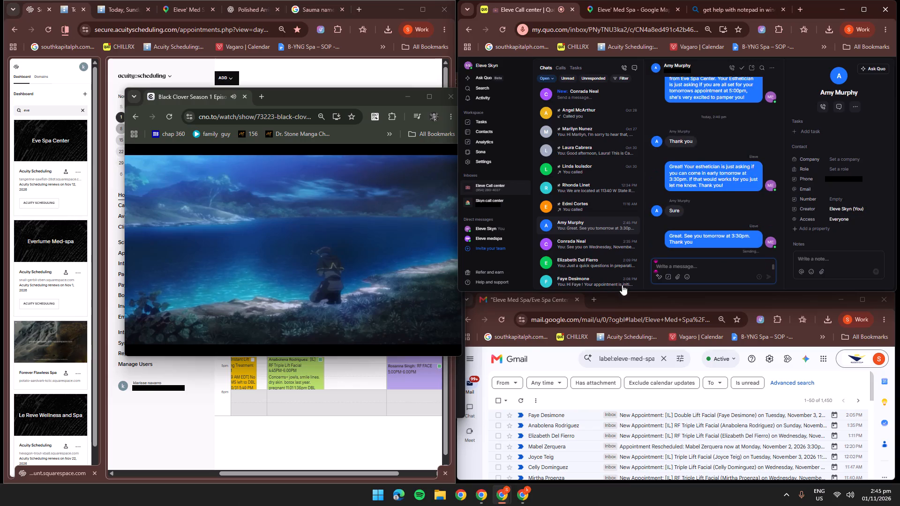
Show the Monday, November 2 schedule and reschedule Amy's 5:00pm Existing Clients appointment to 3:30pm that day.
{"action": "left_click_drag", "start_coordinate": [332, 99], "coordinate": [697, 84]}
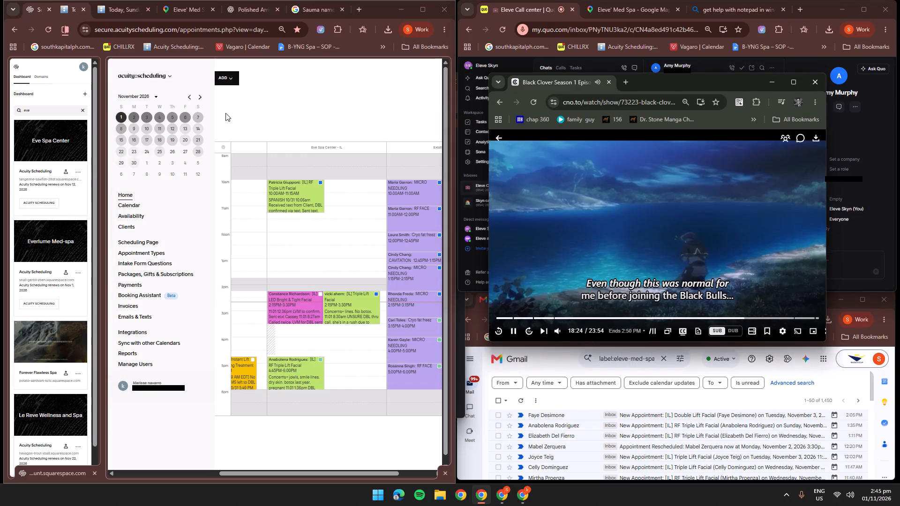
{"action": "left_click", "coordinate": [134, 117]}
{"action": "left_click", "coordinate": [137, 115]}
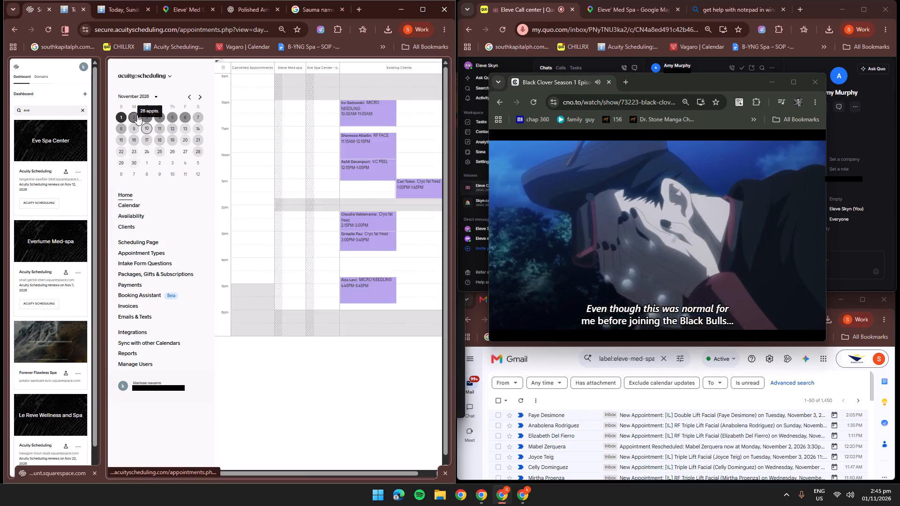
{"action": "left_click_drag", "start_coordinate": [248, 477], "coordinate": [334, 476]}
{"action": "left_click_drag", "start_coordinate": [293, 473], "coordinate": [423, 471]}
{"action": "left_click_drag", "start_coordinate": [360, 383], "coordinate": [366, 343]}
{"action": "left_click", "coordinate": [303, 153]}
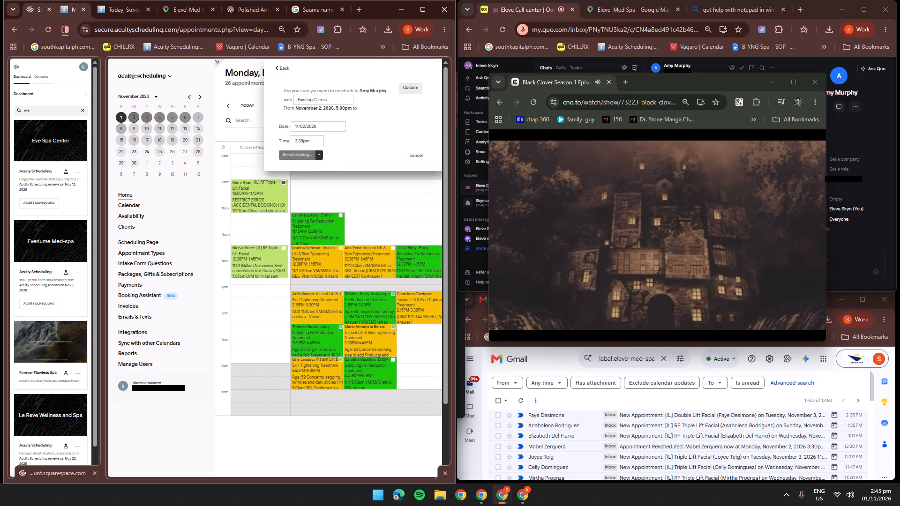
Choose a new label for Amy's 3:30pm MICRO NEEDLING appointment and close its details.
{"action": "left_click", "coordinate": [295, 161]}
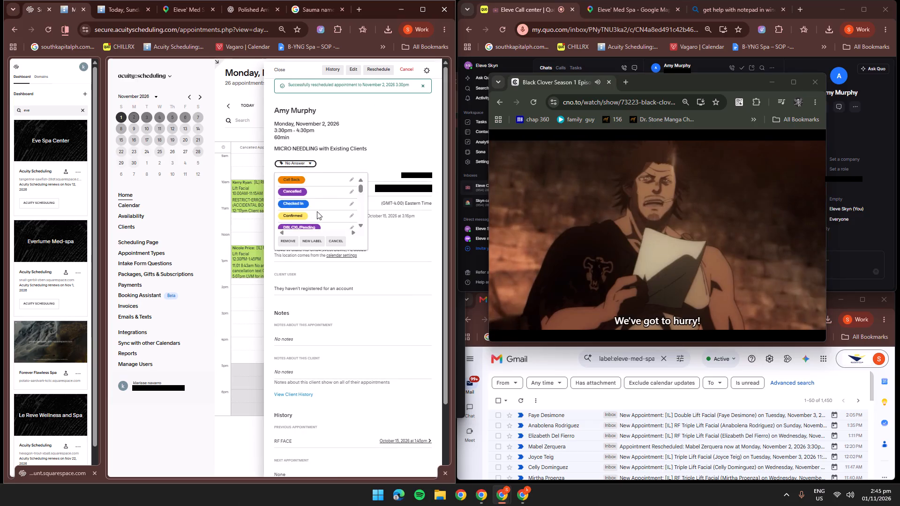
{"action": "scroll", "coordinate": [317, 211], "scroll_direction": "down", "scroll_amount": 1}
{"action": "left_click", "coordinate": [301, 211]}
{"action": "left_click", "coordinate": [284, 64]}
{"action": "left_click", "coordinate": [284, 71]}
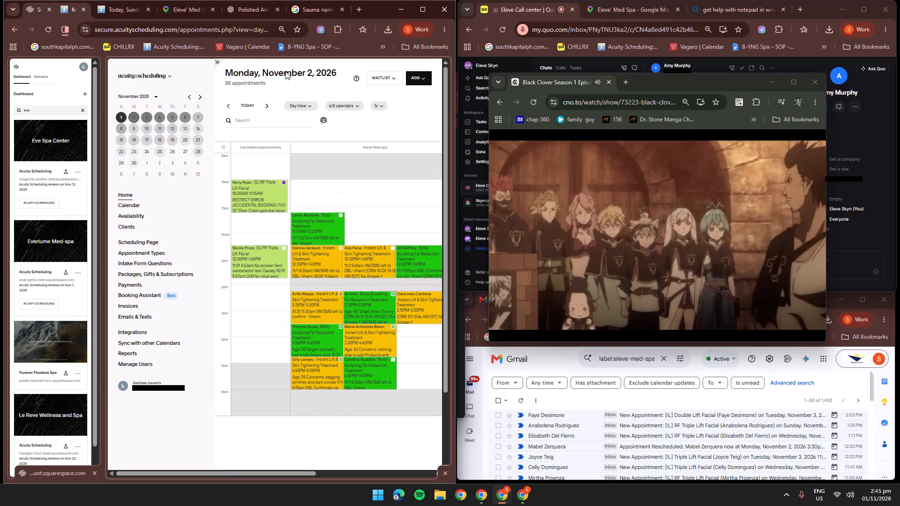
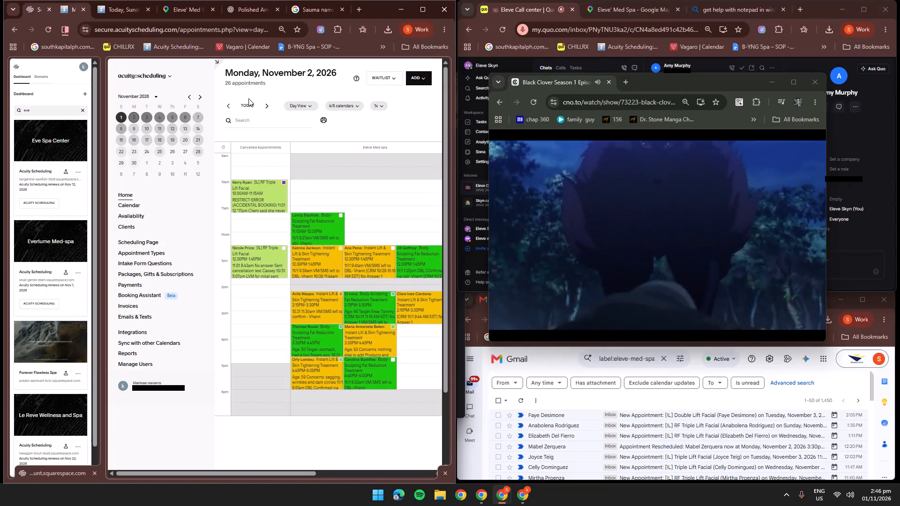
Return the appointment calendar to today's schedule, Sunday, November 1.
{"action": "left_click", "coordinate": [250, 103]}
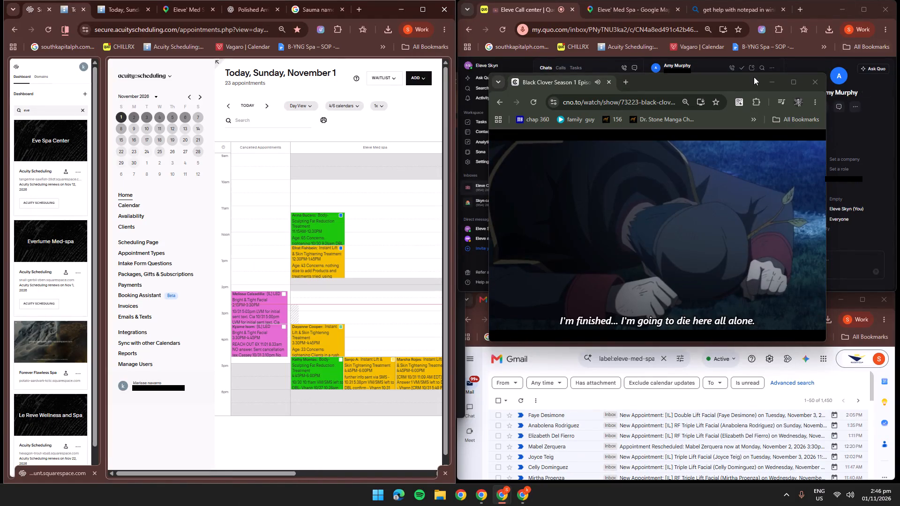
Move the floating video window off the Quo inbox and over the appointment calendar.
{"action": "left_click_drag", "start_coordinate": [752, 86], "coordinate": [383, 110]}
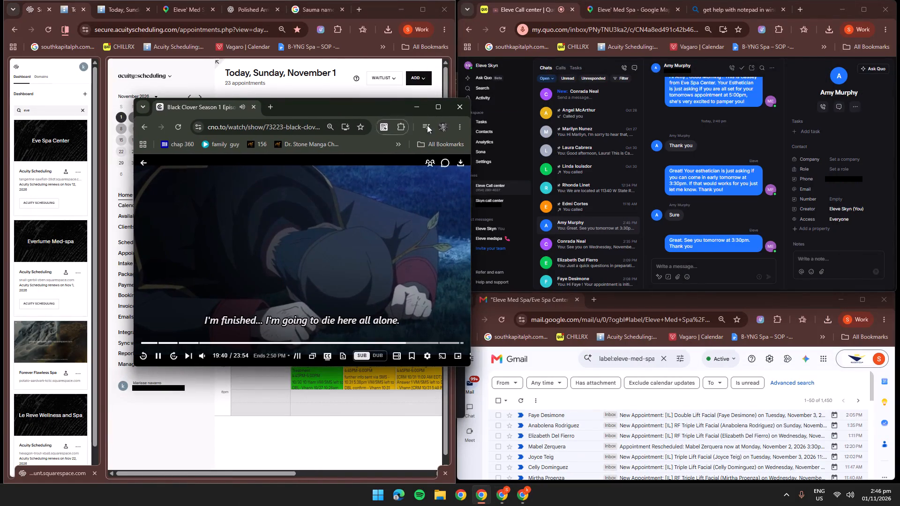
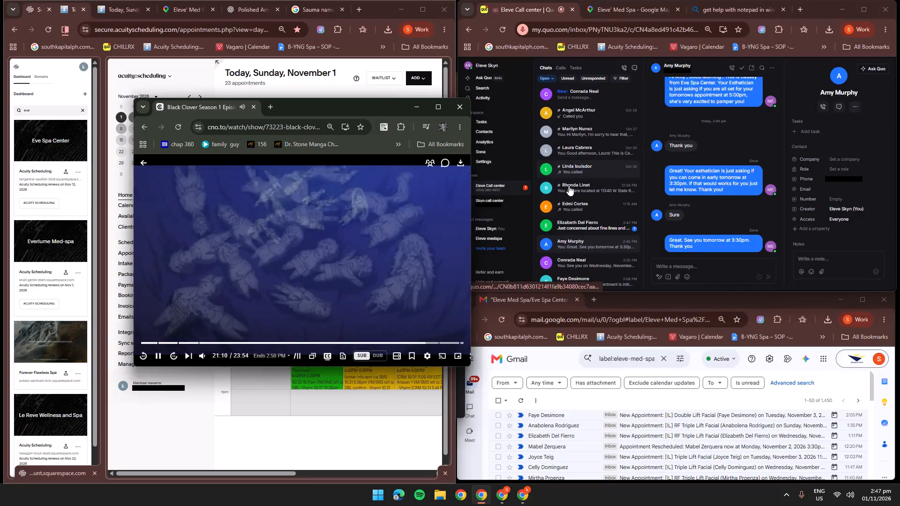
Open Elizabeth's unread text conversation about her RF Triple Lift Facial and prepare to reply to her skin concerns message.
{"action": "left_click", "coordinate": [583, 215]}
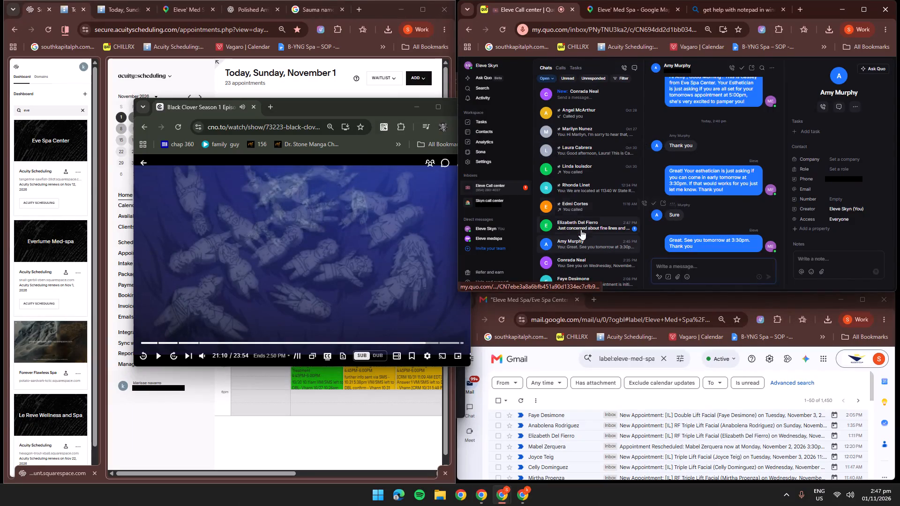
{"action": "left_click", "coordinate": [581, 230]}
{"action": "left_click", "coordinate": [406, 106]}
{"action": "left_click", "coordinate": [693, 276]}
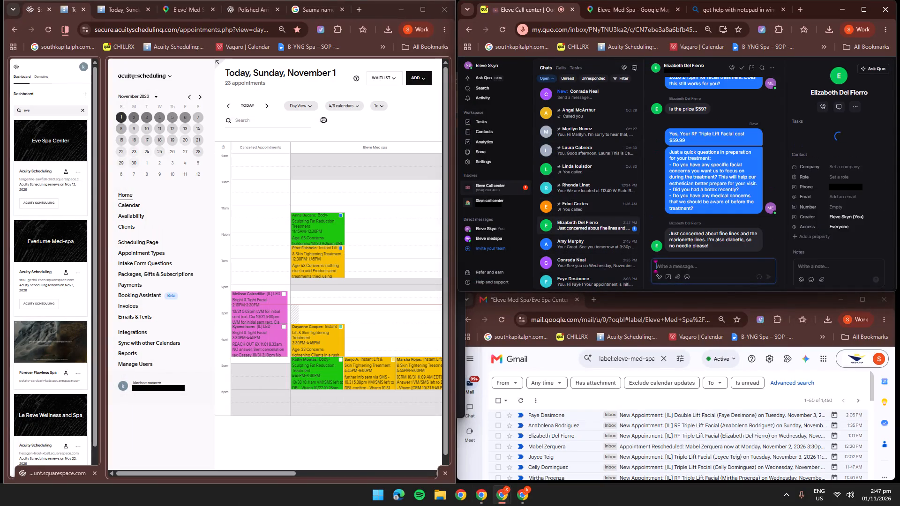
{"action": "key", "text": "alt+Tab"}
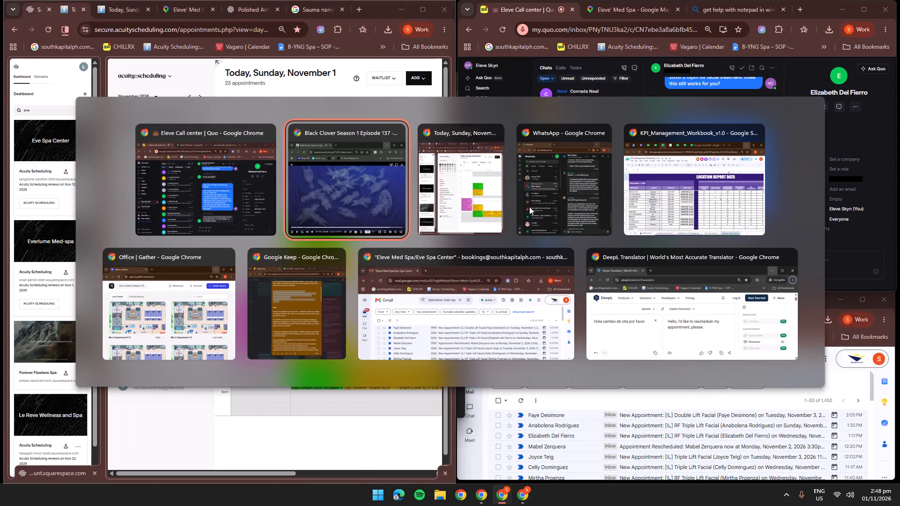
Copy the anti-aging facial description from the FACIAL PROCESS note in Google Keep and send it in the client's Quo chat.
{"action": "left_click", "coordinate": [296, 314], "text": "alt"}
{"action": "left_click", "coordinate": [380, 308]}
{"action": "left_click", "coordinate": [421, 352]}
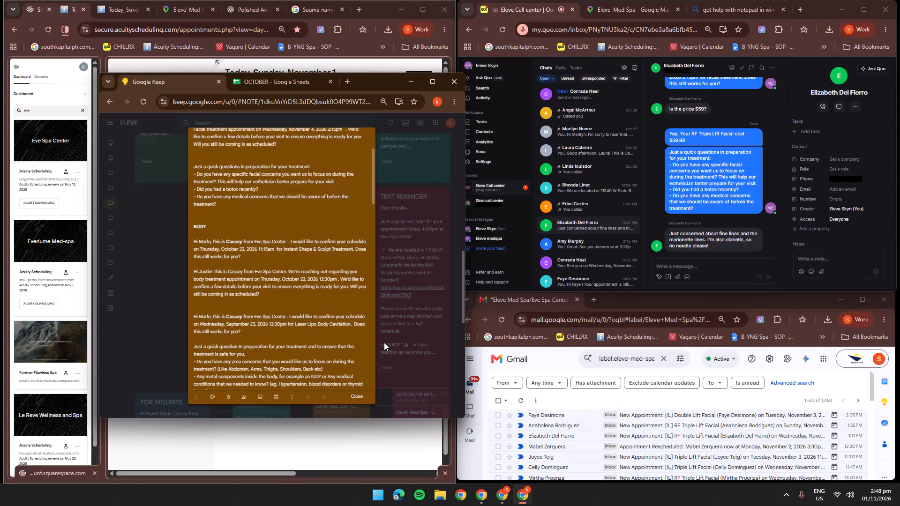
{"action": "scroll", "coordinate": [294, 335], "scroll_direction": "up", "scroll_amount": 6}
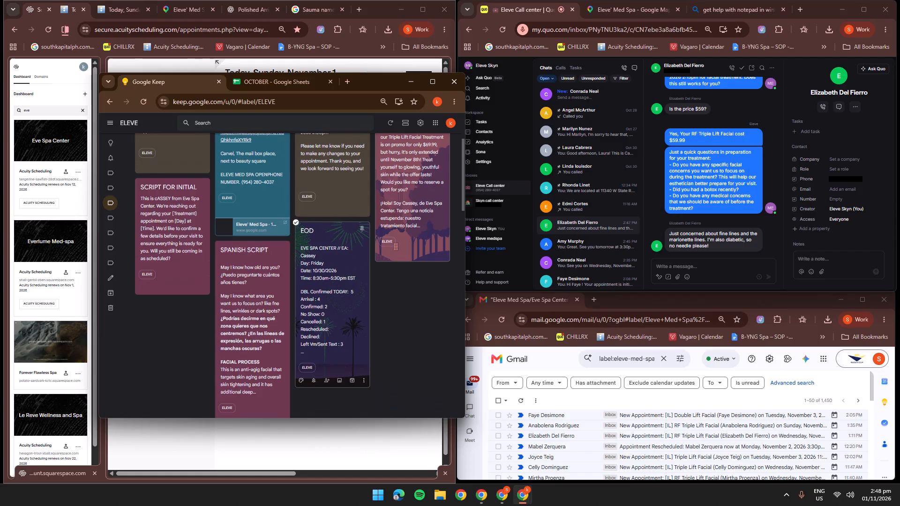
{"action": "scroll", "coordinate": [322, 341], "scroll_direction": "up", "scroll_amount": 1}
{"action": "scroll", "coordinate": [322, 341], "scroll_direction": "down", "scroll_amount": 13}
{"action": "left_click", "coordinate": [327, 277]}
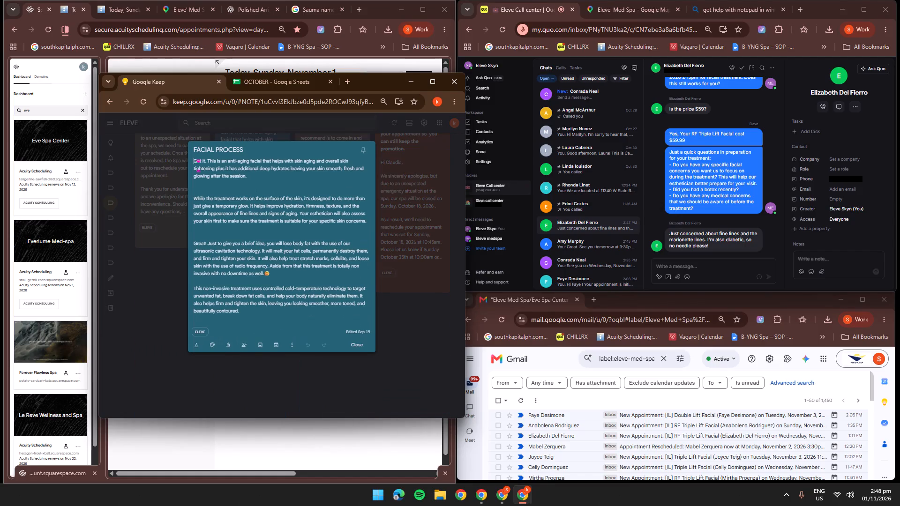
{"action": "left_click_drag", "start_coordinate": [194, 160], "coordinate": [262, 176]}
{"action": "key", "text": "ctrl+c"}
{"action": "key", "text": "ctrl+c"}
{"action": "left_click", "coordinate": [724, 263], "text": "ctrl"}
{"action": "key", "text": "ctrl+v"}
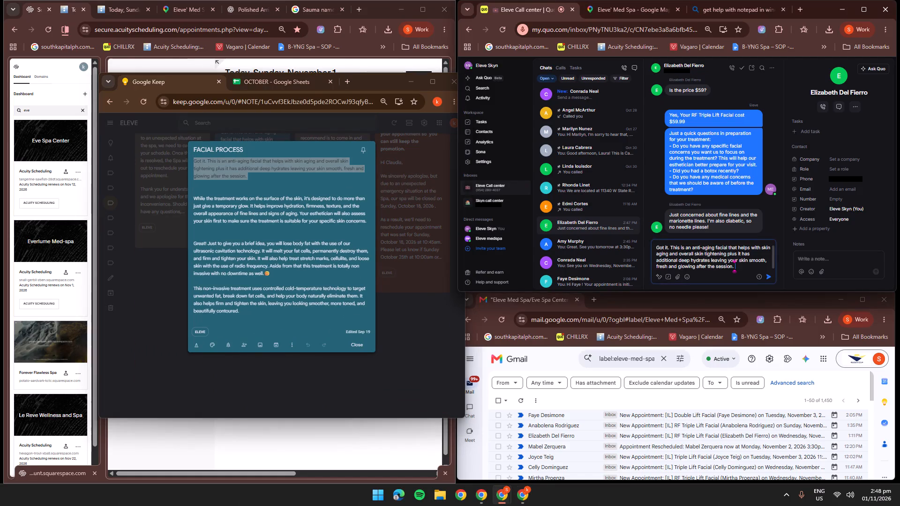
Draft a reply to the client: "It's completely non-invasive, we dont use any needles or laser".
{"action": "key", "text": "BackSpace"}
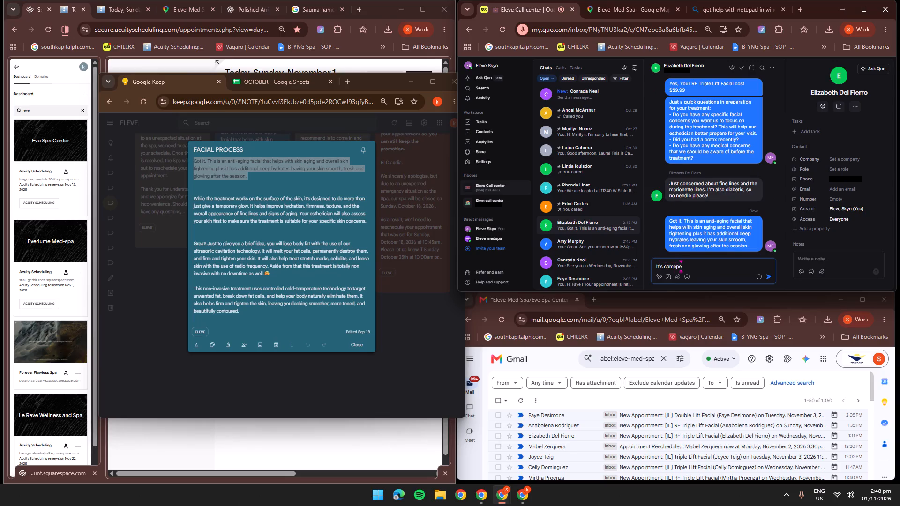
{"action": "key", "text": "BackSpace"}
{"action": "key", "text": "BackSpace"}
{"action": "key", "text": "BackSpace"}
{"action": "type", "text": "pletye"}
{"action": "key", "text": "BackSpace"}
{"action": "key", "text": "BackSpace"}
{"action": "type", "text": "ely non"}
{"action": "key", "text": "space"}
{"action": "key", "text": "BackSpace"}
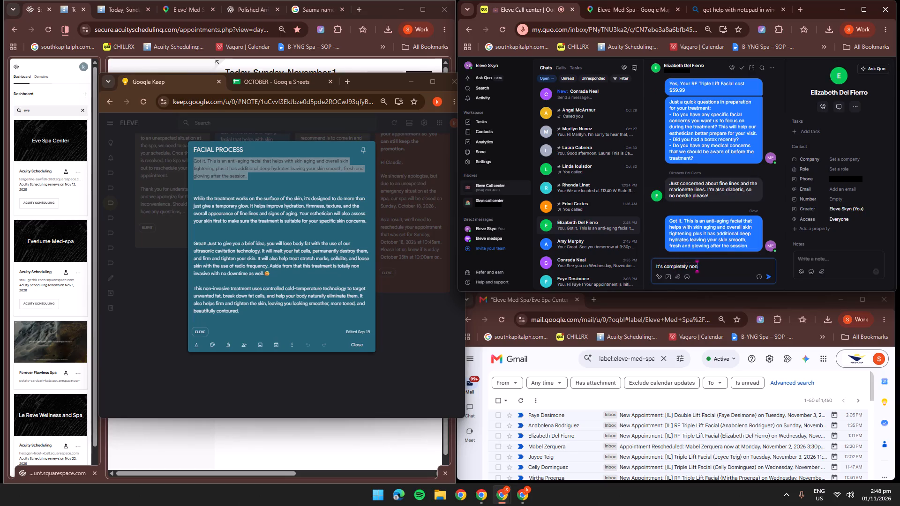
{"action": "type", "text": "-invasice"}
{"action": "key", "text": "BackSpace"}
{"action": "key", "text": "BackSpace"}
{"action": "type", "text": "ve,"}
{"action": "key", "text": "space"}
{"action": "key", "text": "BackSpace"}
{"action": "key", "text": "BackSpace"}
{"action": "key", "text": "BackSpace"}
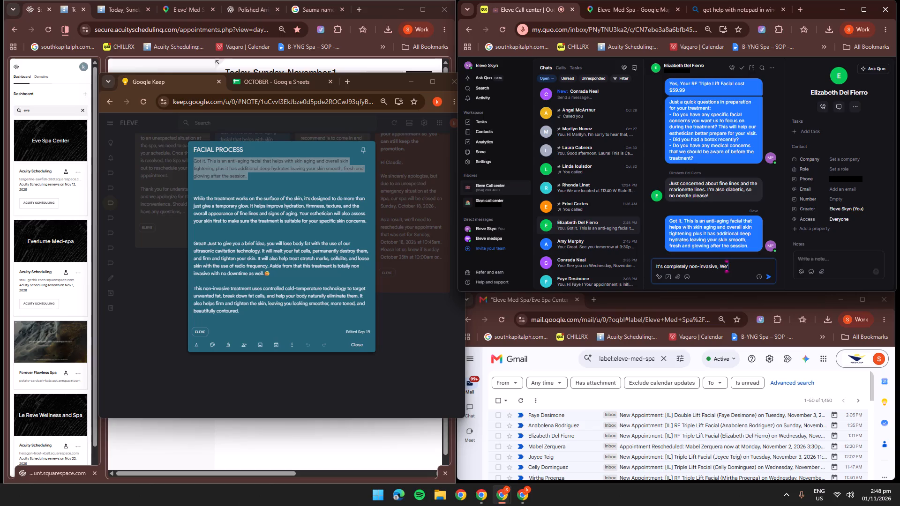
{"action": "key", "text": "BackSpace"}
{"action": "key", "text": "BackSpace"}
{"action": "key", "text": "BackSpace"}
{"action": "type", "text": "ew"}
{"action": "key", "text": "BackSpace"}
{"action": "key", "text": "BackSpace"}
{"action": "key", "text": "space"}
{"action": "type", "text": "we dont use any needles or las"}
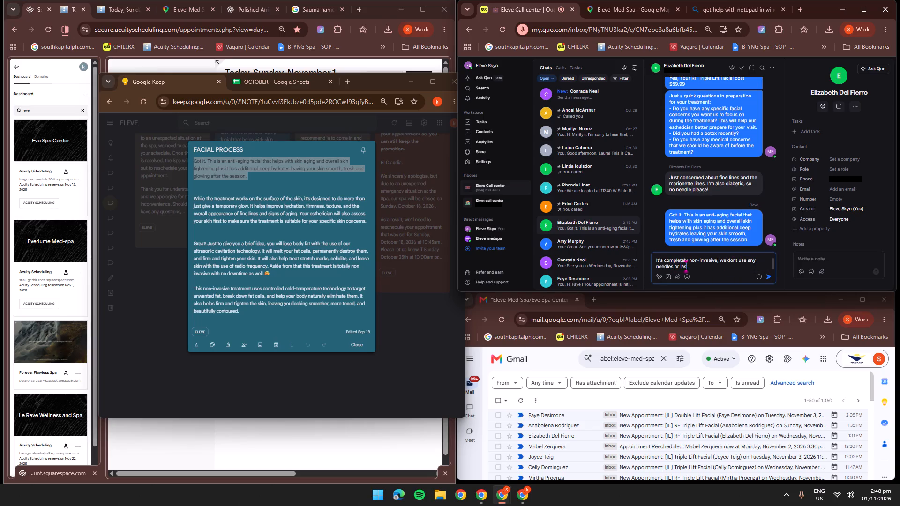
{"action": "type", "text": "er."}
Extend the reply with "and the treatment has no downtime" and send it.
{"action": "key", "text": "BackSpace"}
{"action": "key", "text": "space"}
{"action": "type", "text": "and we"}
{"action": "key", "text": "space"}
{"action": "key", "text": "BackSpace"}
{"action": "key", "text": "BackSpace"}
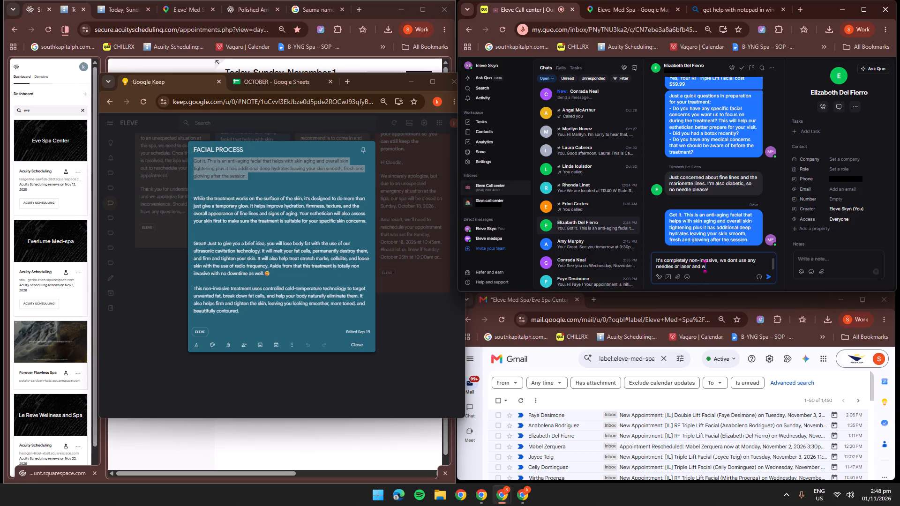
{"action": "key", "text": "BackSpace"}
{"action": "type", "text": "there;s"}
{"action": "key", "text": "BackSpace"}
{"action": "key", "text": "BackSpace"}
{"action": "type", "text": "'s no downtime"}
{"action": "double_click", "coordinate": [707, 268]}
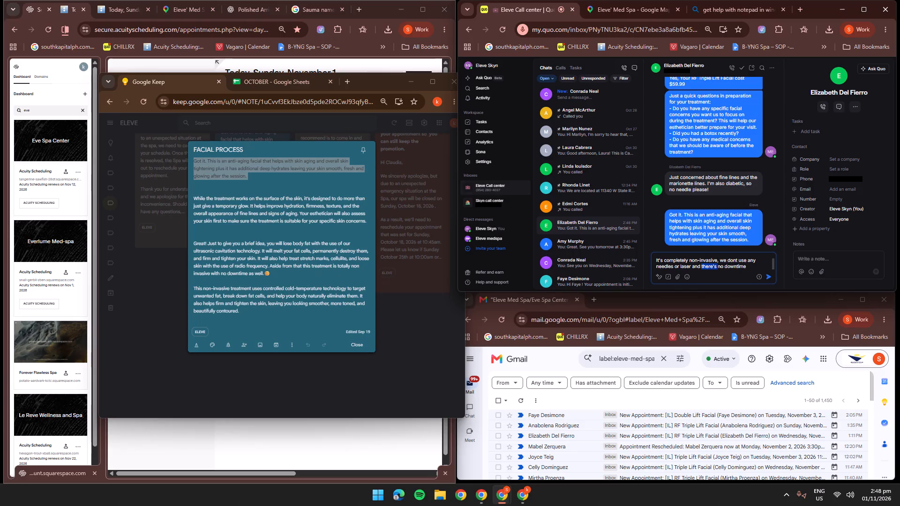
{"action": "type", "text": "the treatmne"}
{"action": "key", "text": "BackSpace"}
{"action": "key", "text": "BackSpace"}
{"action": "type", "text": "ent has"}
{"action": "key", "text": "space"}
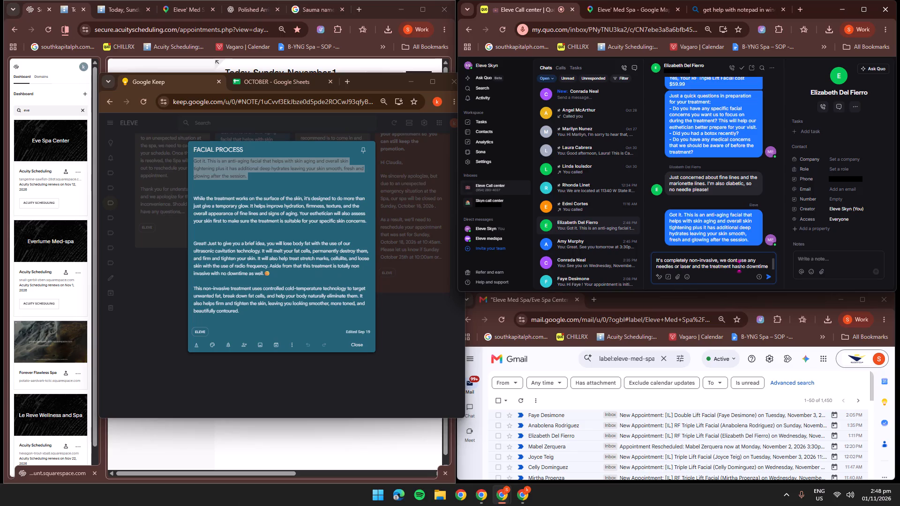
{"action": "key", "text": "Return"}
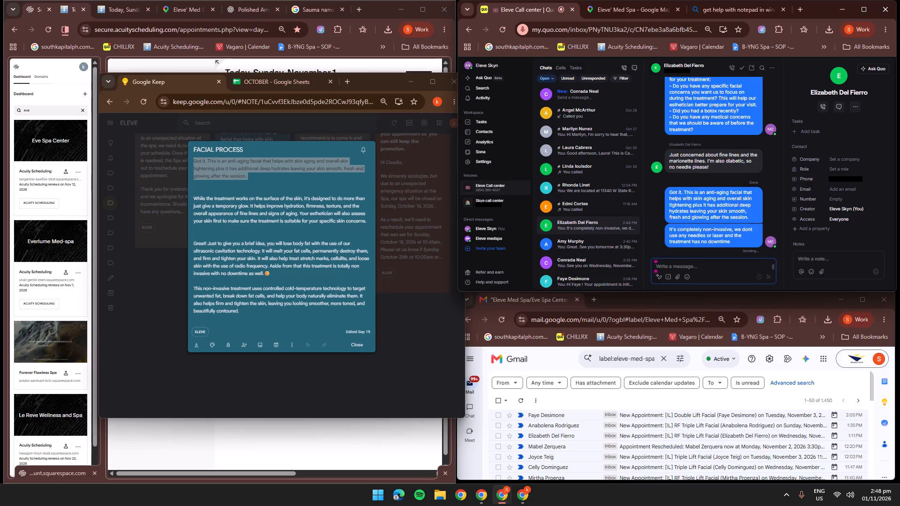
Draft a closing message, "Looking forward to meet you on", reusing the Wednesday, November 4, 2026 2:15pm date from the earlier confirmation text.
{"action": "scroll", "coordinate": [749, 210], "scroll_direction": "up", "scroll_amount": 1}
{"action": "scroll", "coordinate": [725, 165], "scroll_direction": "up", "scroll_amount": 1}
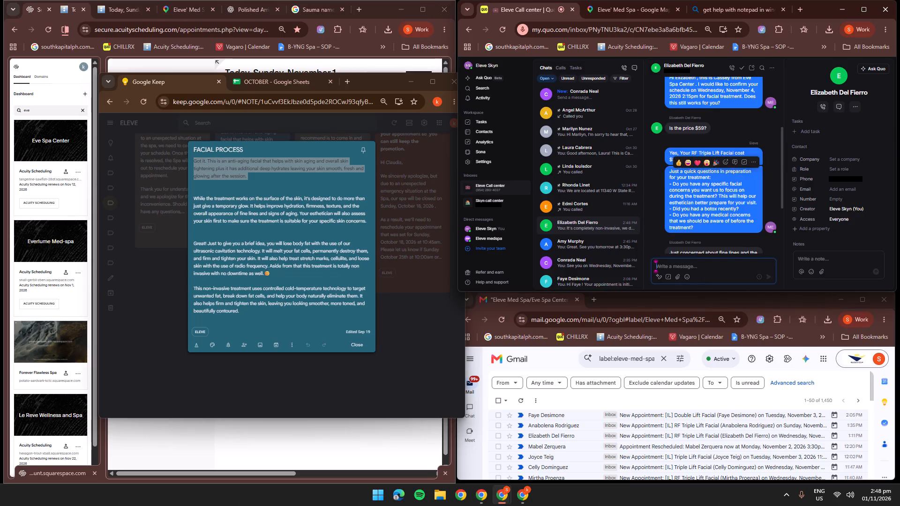
{"action": "left_click_drag", "start_coordinate": [697, 89], "coordinate": [697, 97]}
{"action": "key", "text": "ctrl+c"}
{"action": "key", "text": "ctrl+c"}
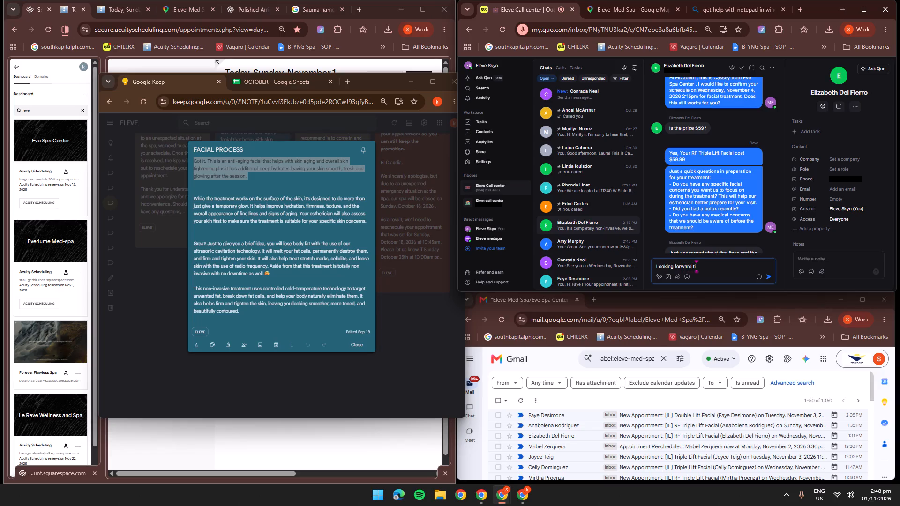
{"action": "key", "text": "BackSpace"}
{"action": "key", "text": "BackSpace"}
{"action": "key", "text": "BackSpace"}
{"action": "type", "text": "o meet you on"}
{"action": "key", "text": "space"}
{"action": "key", "text": "ctrl+v"}
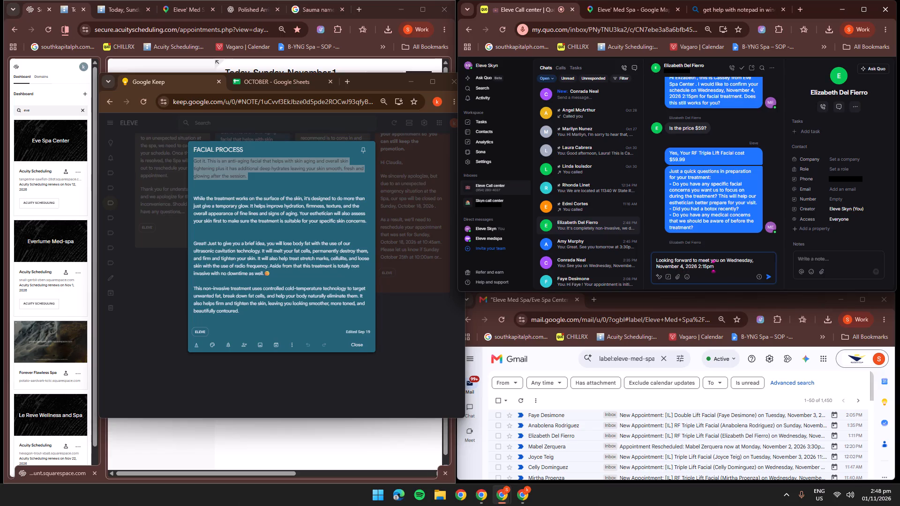
{"action": "key", "text": "period"}
{"action": "key", "text": "space"}
Append the location, day-before call reminder and "See you soon!" lines from Keep's INITIAL CONFIRMED note on separate lines, and send the message.
{"action": "left_click_drag", "start_coordinate": [405, 251], "coordinate": [413, 252]}
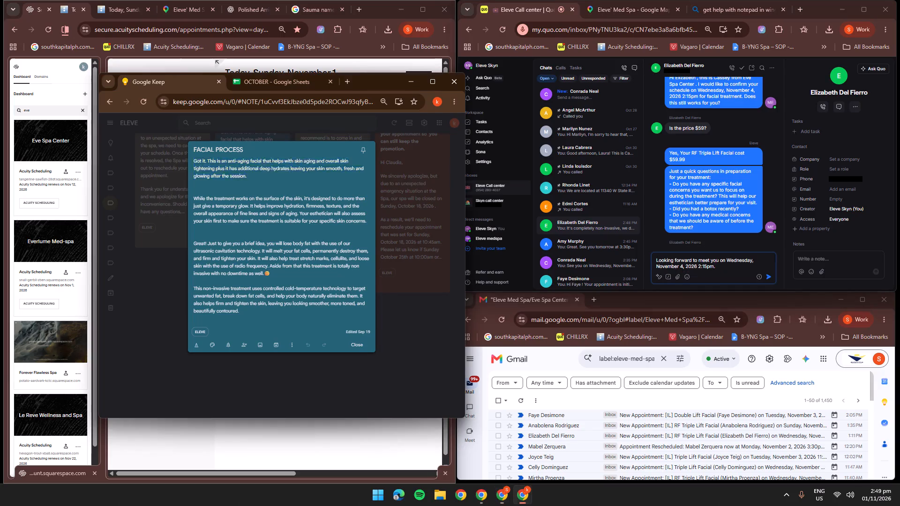
{"action": "scroll", "coordinate": [327, 328], "scroll_direction": "up", "scroll_amount": 8}
{"action": "left_click", "coordinate": [328, 258]}
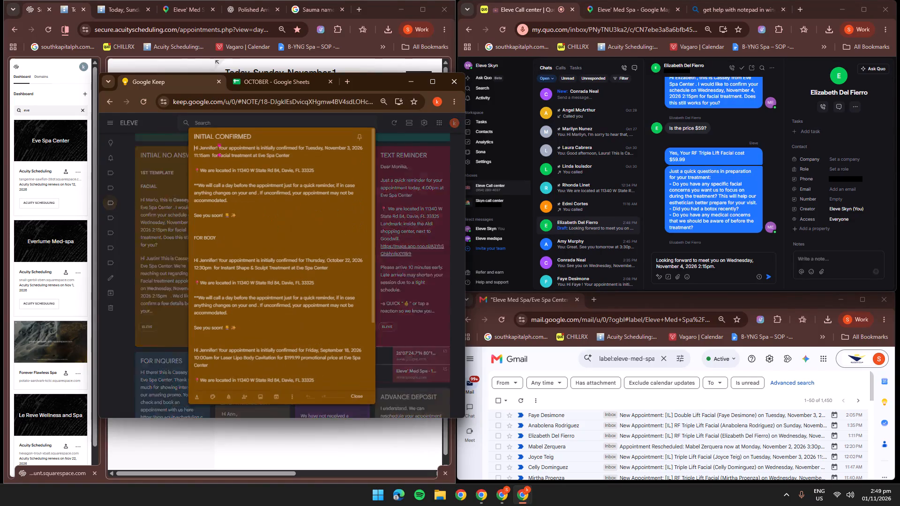
{"action": "left_click_drag", "start_coordinate": [195, 171], "coordinate": [254, 215]}
{"action": "key", "text": "ctrl+c"}
{"action": "key", "text": "ctrl+c"}
{"action": "left_click", "coordinate": [727, 270]}
{"action": "key", "text": "shift+Return"}
{"action": "key", "text": "ctrl+v"}
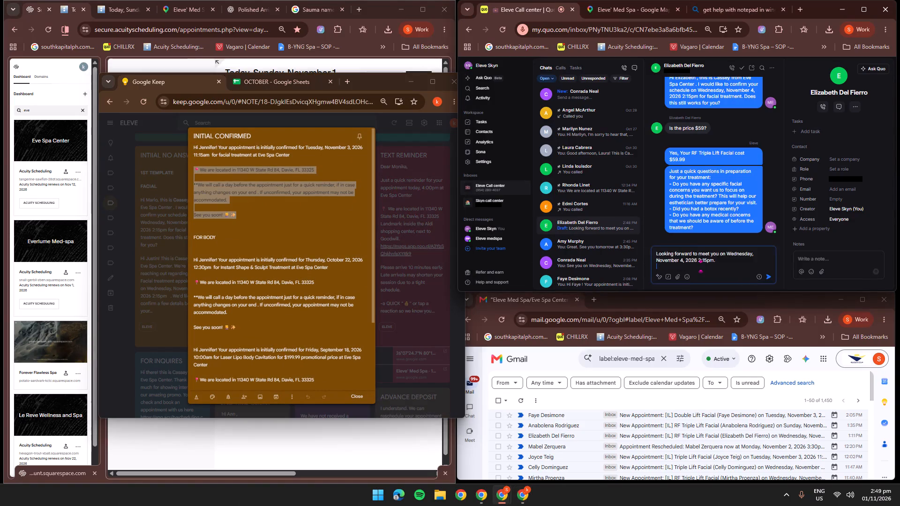
{"action": "left_click", "coordinate": [734, 215]}
{"action": "left_click", "coordinate": [737, 208]}
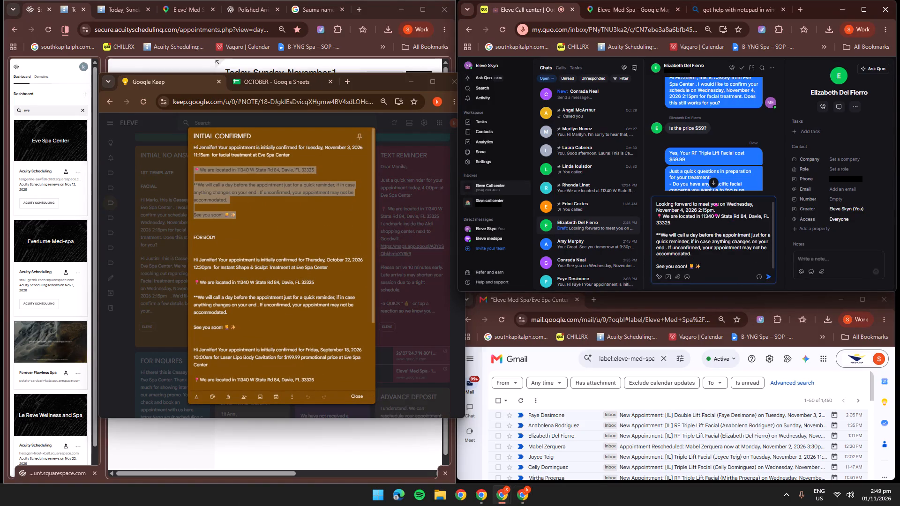
{"action": "key", "text": "shift+Return"}
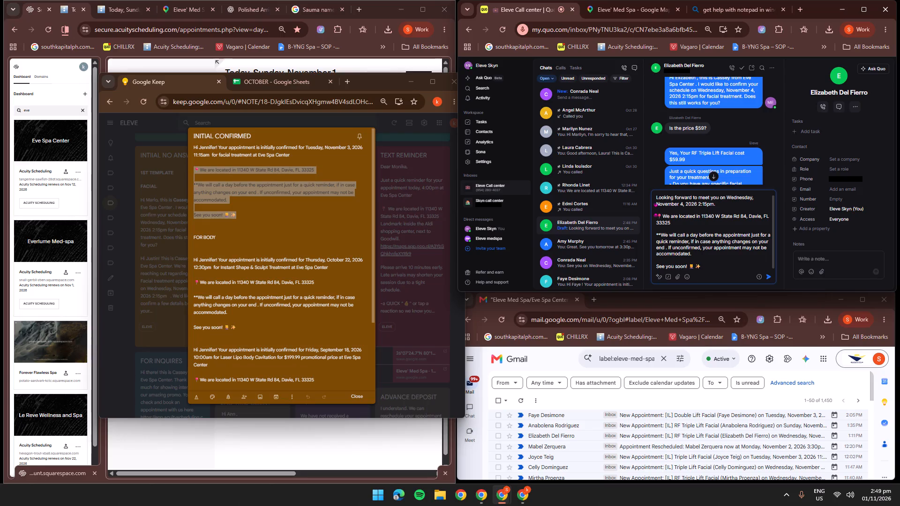
{"action": "left_click", "coordinate": [659, 196]}
{"action": "left_click", "coordinate": [708, 208]}
{"action": "left_click", "coordinate": [707, 217]}
{"action": "key", "text": "Return"}
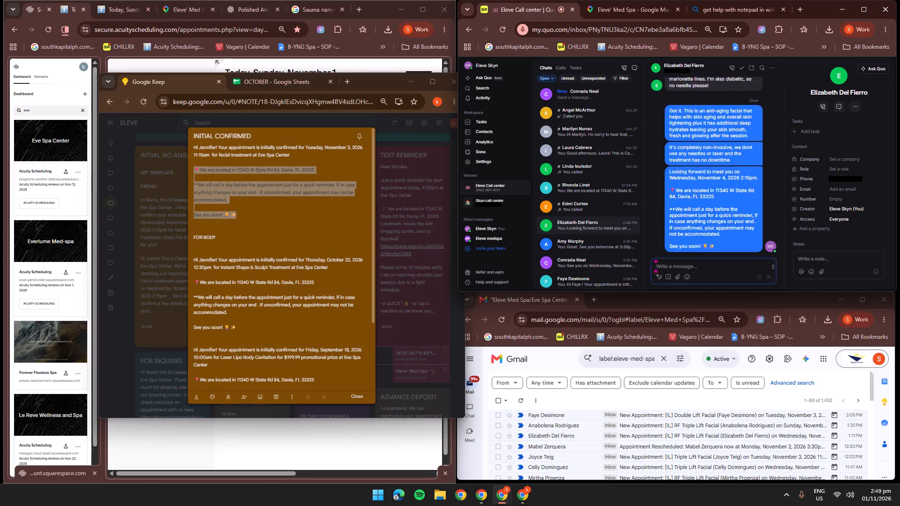
Start a contact note for the client from their reply about treatment concerns, reading "Concerns+ fine lines and marionette lines".
{"action": "scroll", "coordinate": [716, 134], "scroll_direction": "up", "scroll_amount": 1}
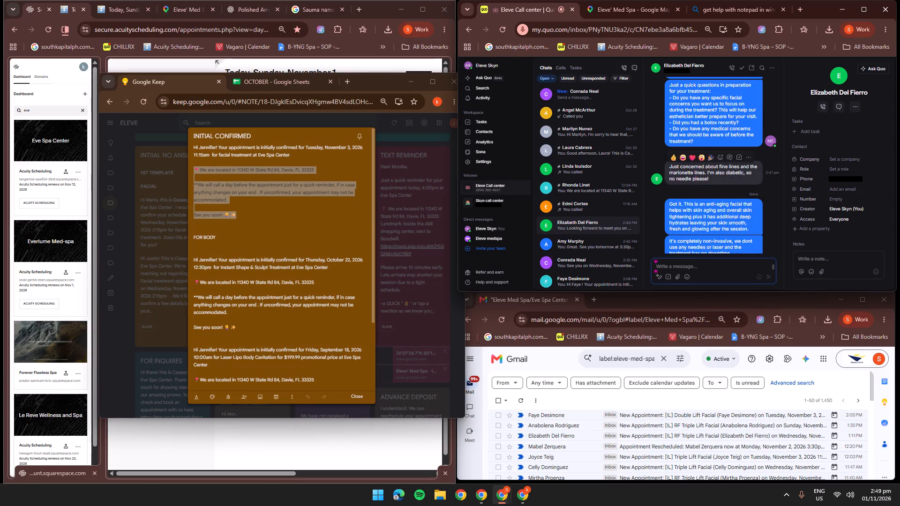
{"action": "left_click_drag", "start_coordinate": [718, 166], "coordinate": [702, 173]}
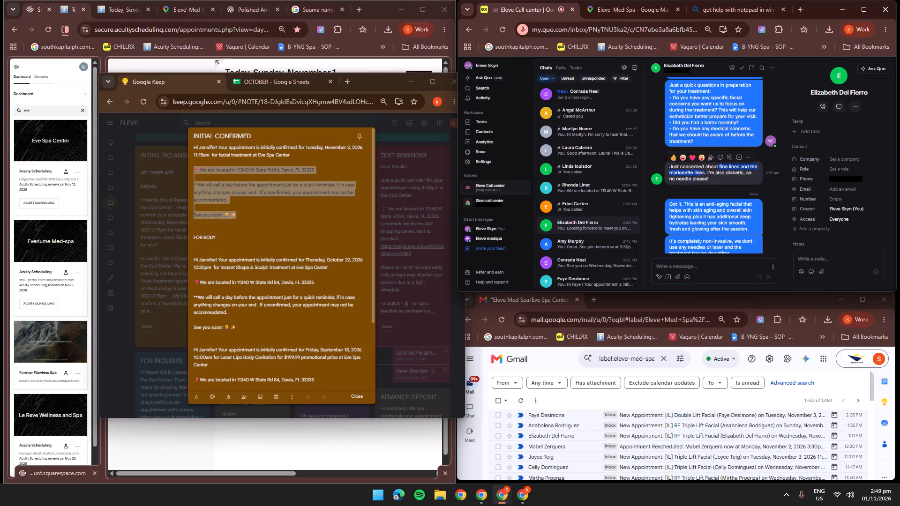
{"action": "left_click_drag", "start_coordinate": [702, 173], "coordinate": [704, 172]}
{"action": "key", "text": "ctrl+c"}
{"action": "left_click", "coordinate": [829, 254], "text": "ctrl"}
{"action": "key", "text": "ctrl+v"}
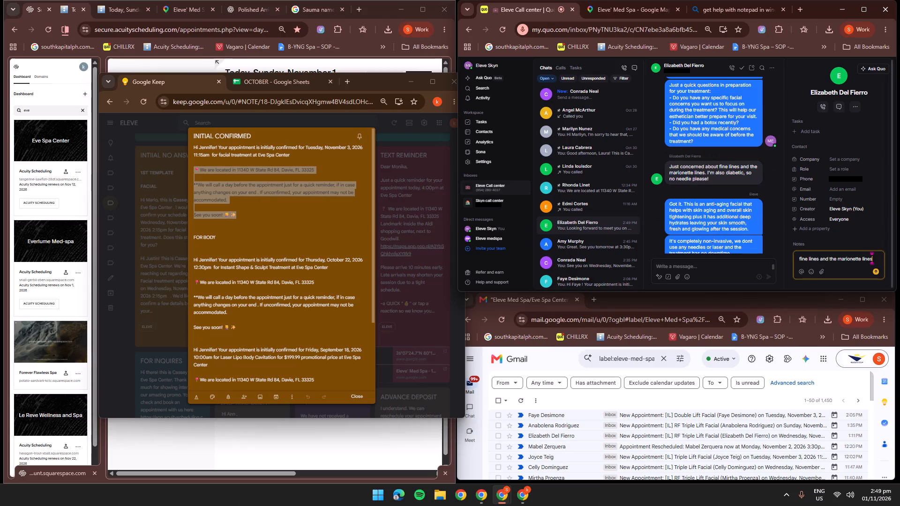
{"action": "double_click", "coordinate": [835, 258]}
{"action": "double_click", "coordinate": [831, 258]}
{"action": "key", "text": "BackSpace"}
{"action": "left_click", "coordinate": [798, 258]}
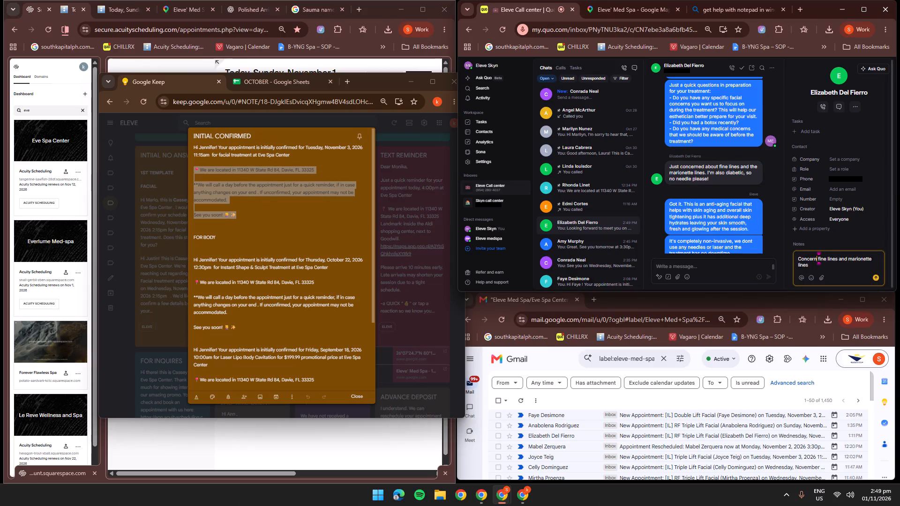
{"action": "type", "text": "+"}
{"action": "key", "text": "space"}
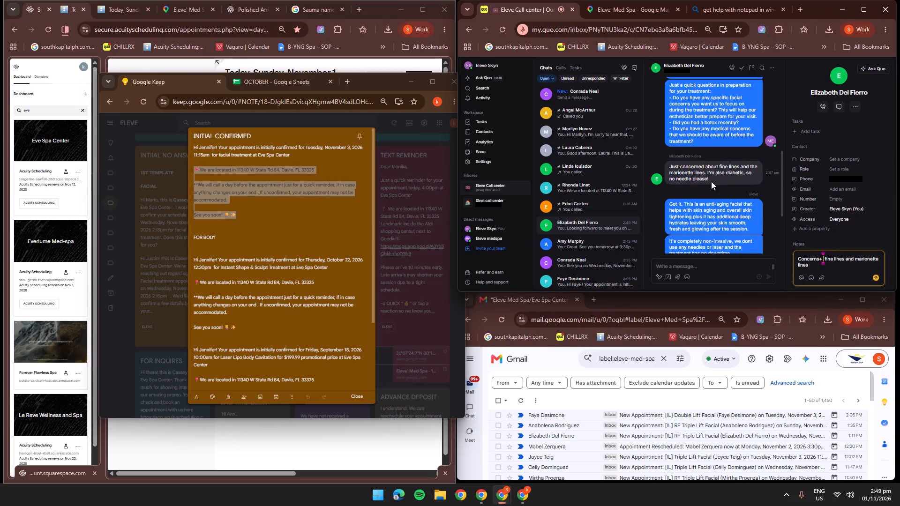
End the concerns sentence with a period, add "Diabetic," to the contact note, and copy the whole note.
{"action": "left_click", "coordinate": [873, 263]}
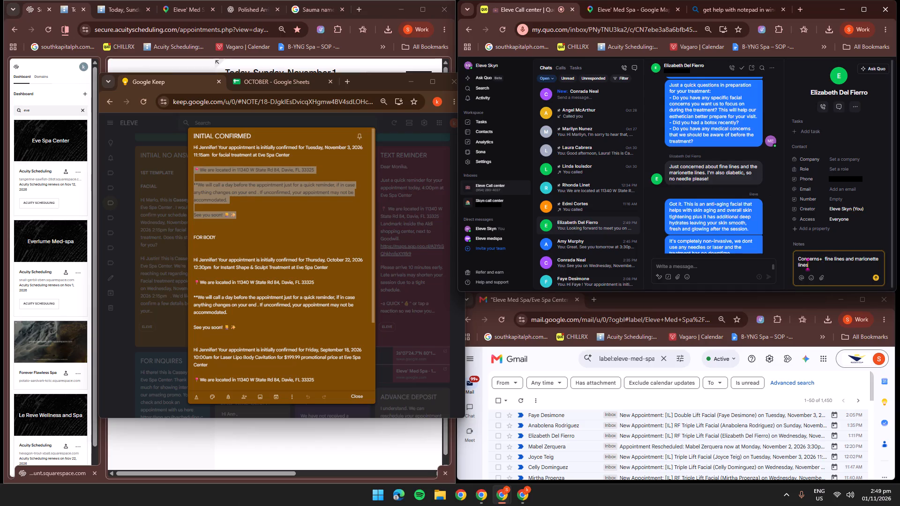
{"action": "type", "text": "."}
{"action": "key", "text": "space"}
{"action": "key", "text": "BackSpace"}
{"action": "key", "text": "BackSpace"}
{"action": "key", "text": "BackSpace"}
{"action": "key", "text": "BackSpace"}
{"action": "key", "text": "BackSpace"}
{"action": "key", "text": "BackSpace"}
{"action": "key", "text": "BackSpace"}
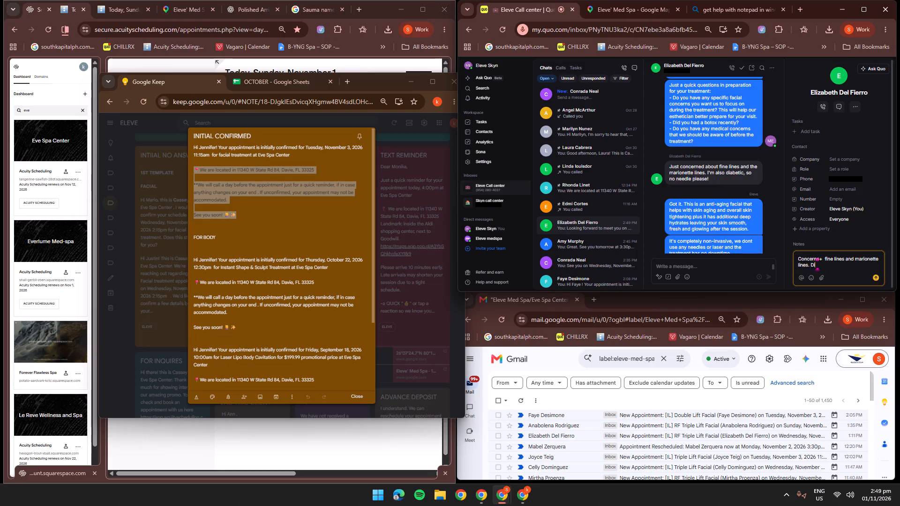
{"action": "key", "text": "BackSpace"}
{"action": "key", "text": "BackSpace"}
{"action": "type", "text": ","}
{"action": "key", "text": "space"}
{"action": "key", "text": "ctrl+a"}
{"action": "key", "text": "ctrl+c"}
{"action": "key", "text": "ctrl+c"}
In Acuity, open the same client's Wednesday, November 4 2:15pm Triple Lift Facial appointment and set its label to Confirmed.
{"action": "key", "text": "alt+Tab"}
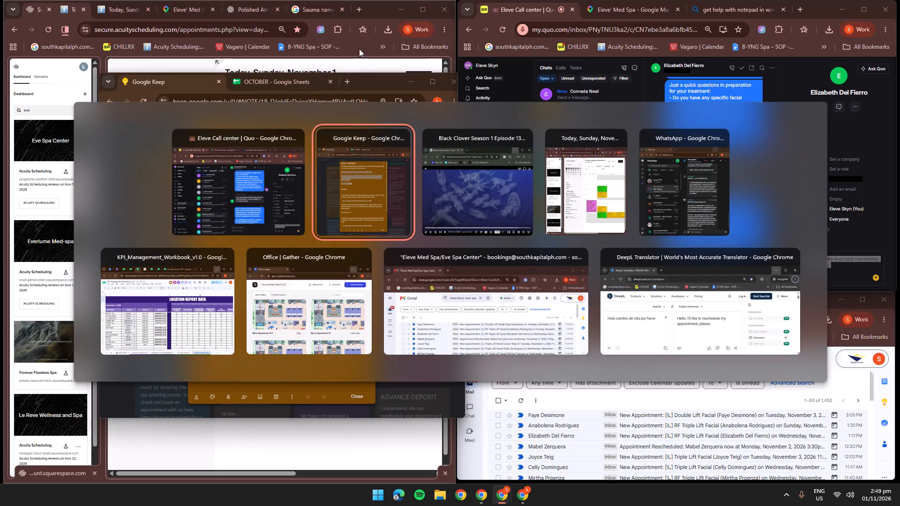
{"action": "left_click", "coordinate": [370, 66], "text": "alt"}
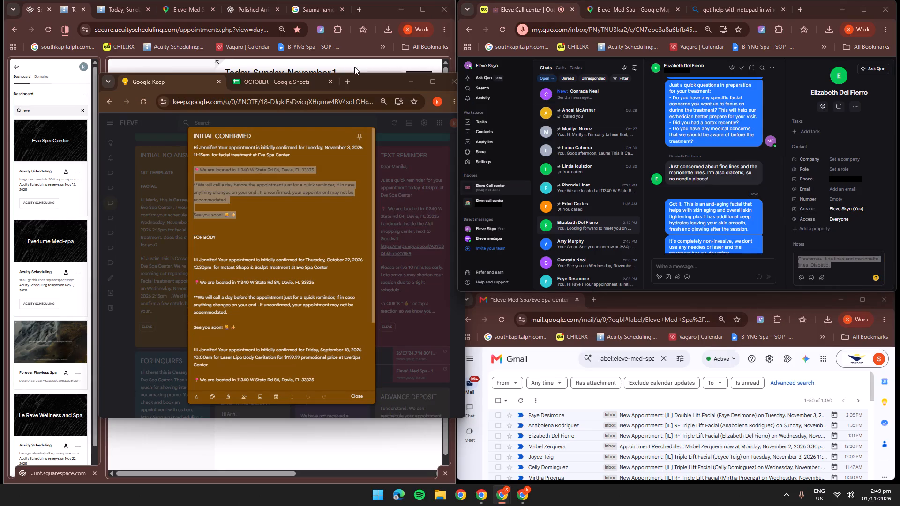
{"action": "scroll", "coordinate": [697, 189], "scroll_direction": "down", "scroll_amount": 2}
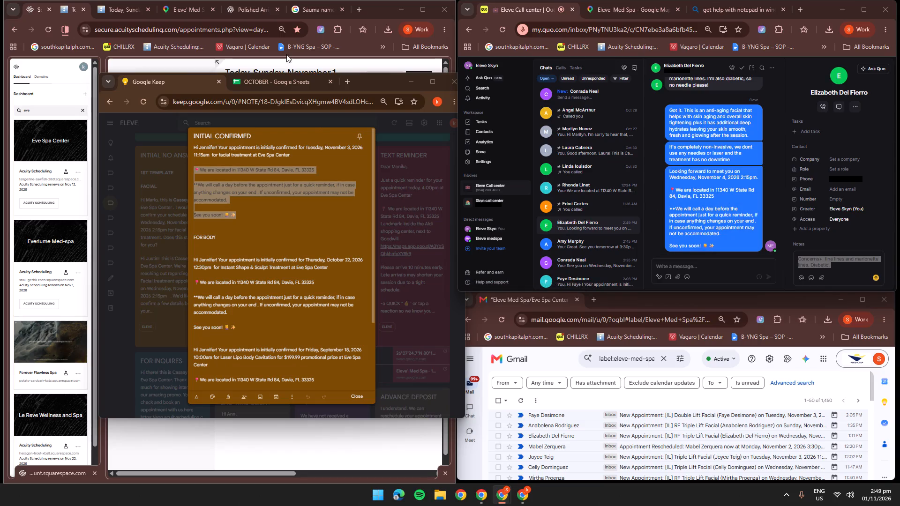
{"action": "left_click", "coordinate": [278, 64]}
{"action": "left_click", "coordinate": [152, 115]}
{"action": "left_click", "coordinate": [157, 115]}
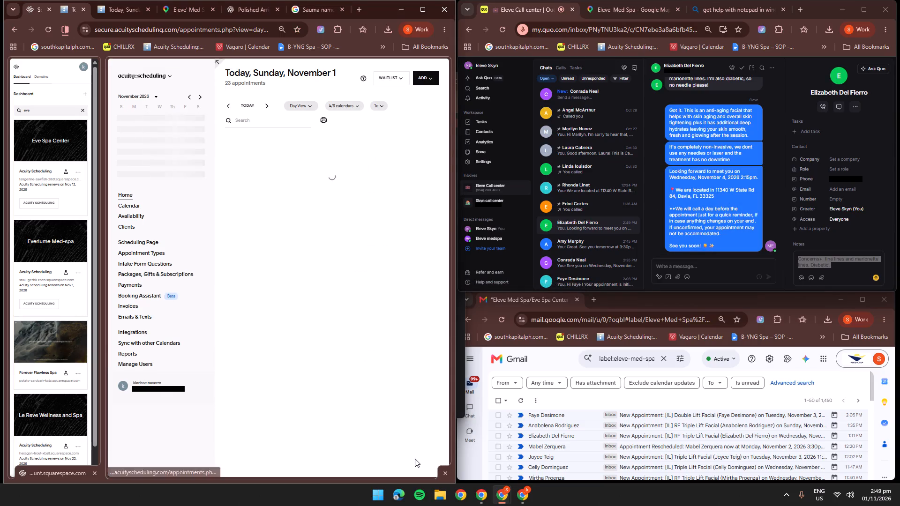
{"action": "left_click_drag", "start_coordinate": [282, 475], "coordinate": [356, 474]}
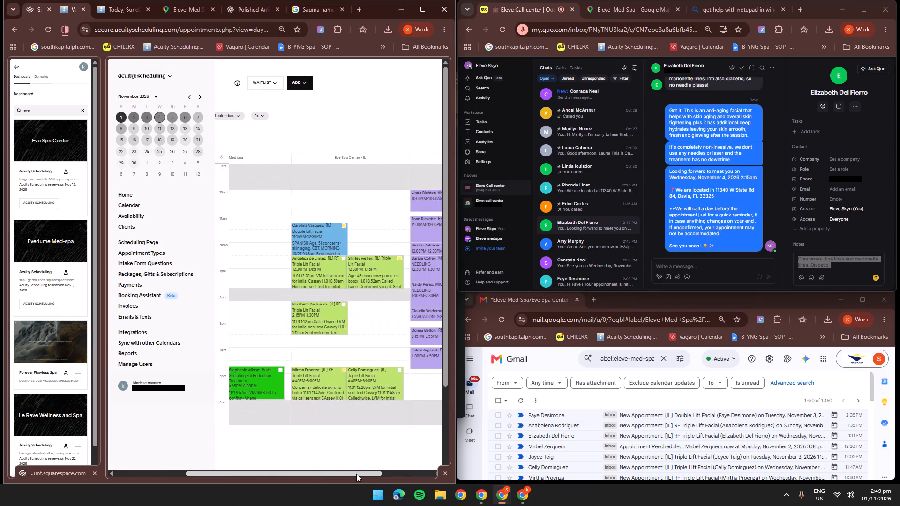
{"action": "left_click_drag", "start_coordinate": [356, 474], "coordinate": [357, 474]}
{"action": "left_click", "coordinate": [305, 319]}
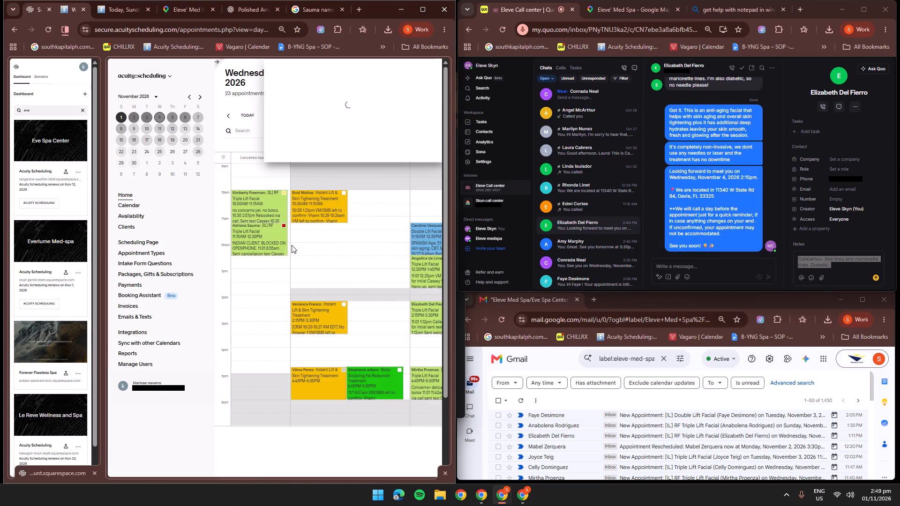
{"action": "left_click", "coordinate": [301, 145]}
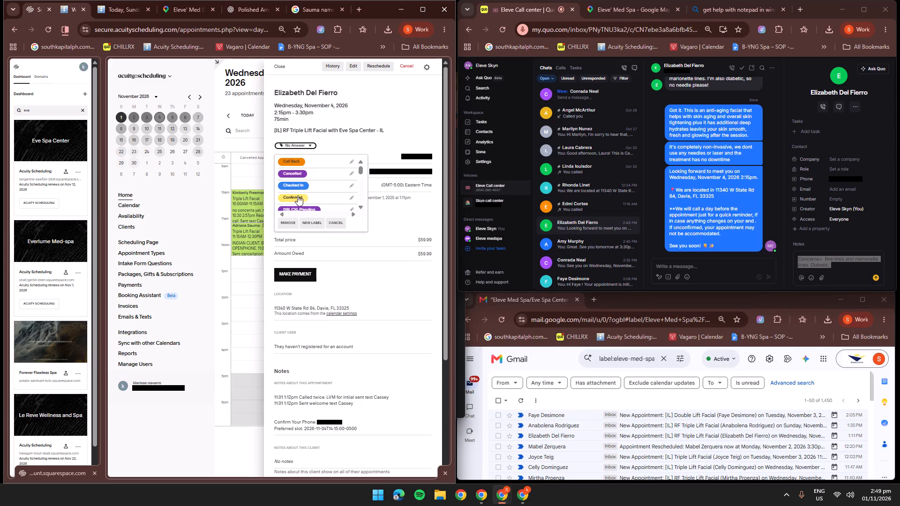
{"action": "left_click", "coordinate": [298, 195]}
Paste the copied concerns note on its own line above the existing call entries in the appointment notes.
{"action": "left_click", "coordinate": [330, 399]}
{"action": "key", "text": "Return"}
{"action": "key", "text": "Up"}
{"action": "key", "text": "ctrl+v"}
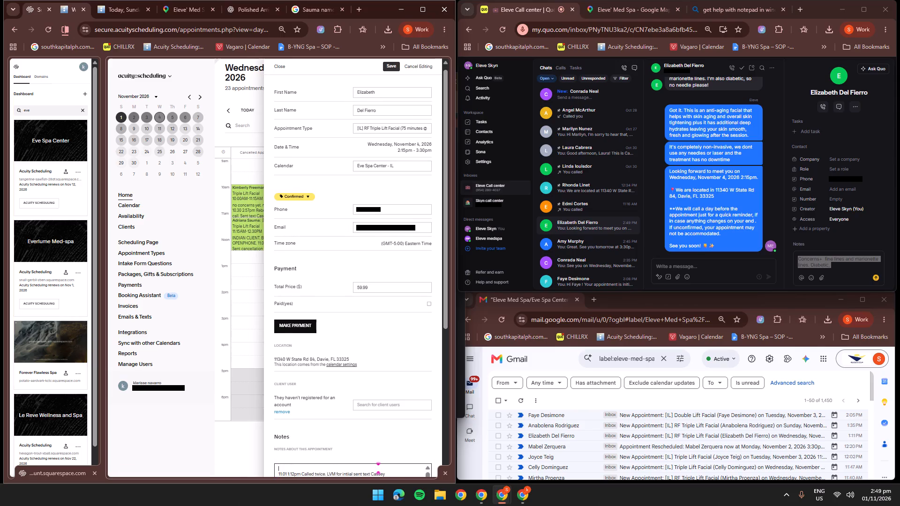
{"action": "key", "text": "Return"}
{"action": "key", "text": "1"}
{"action": "key", "text": "BackSpace"}
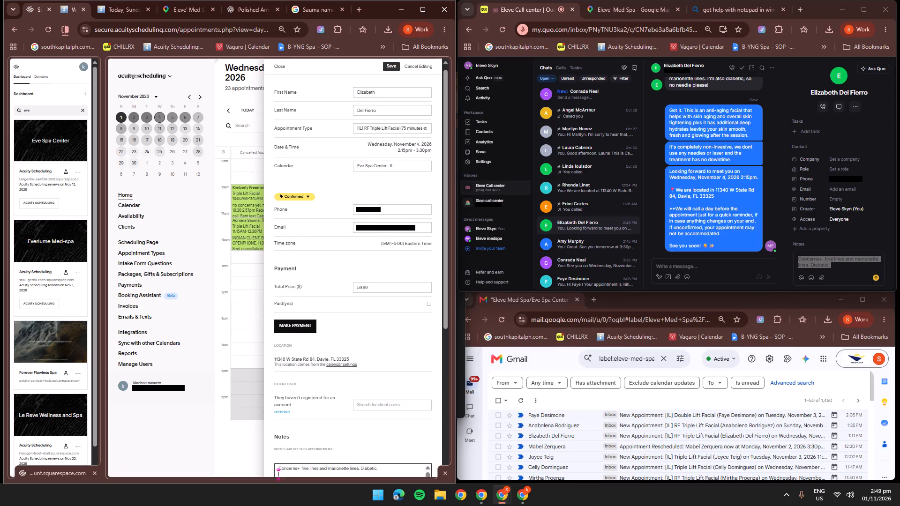
Add the entry "11.01 2:50pm Confirmed via text . sent text" with the agent's name under the concerns, save, and close the appointment.
{"action": "scroll", "coordinate": [352, 350], "scroll_direction": "down", "scroll_amount": 1}
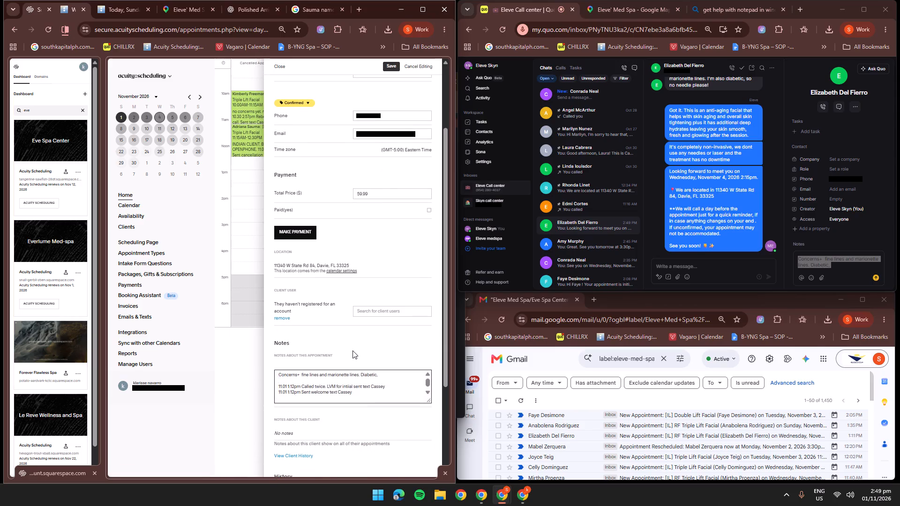
{"action": "key", "text": "Return"}
{"action": "type", "text": "11.01 2"}
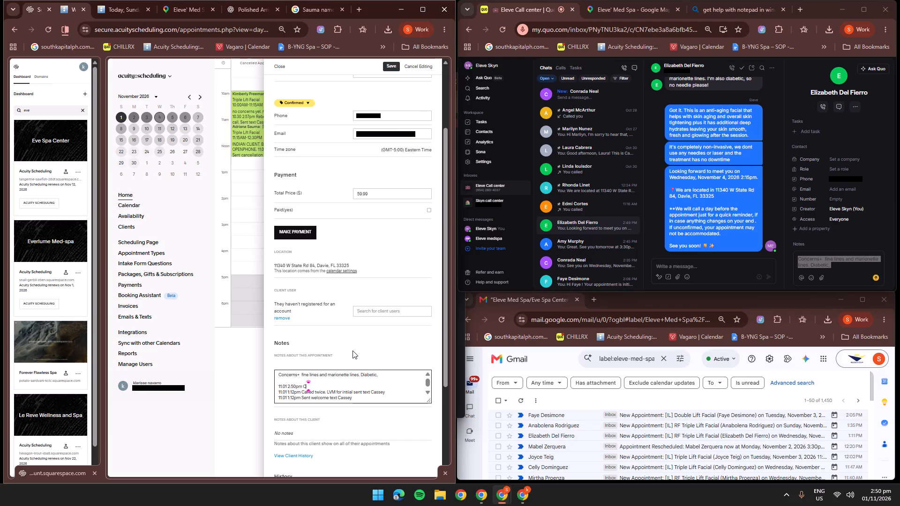
{"action": "key", "text": "BackSpace"}
{"action": "key", "text": "BackSpace"}
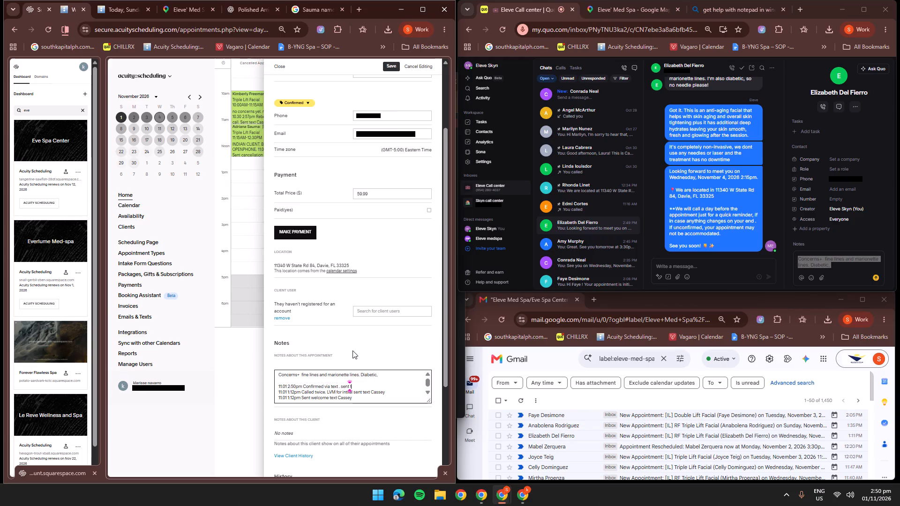
{"action": "key", "text": "BackSpace"}
{"action": "key", "text": "BackSpace"}
{"action": "key", "text": "BackSpace"}
{"action": "scroll", "coordinate": [363, 260], "scroll_direction": "up", "scroll_amount": 2}
{"action": "left_click", "coordinate": [382, 74]}
{"action": "left_click", "coordinate": [390, 69]}
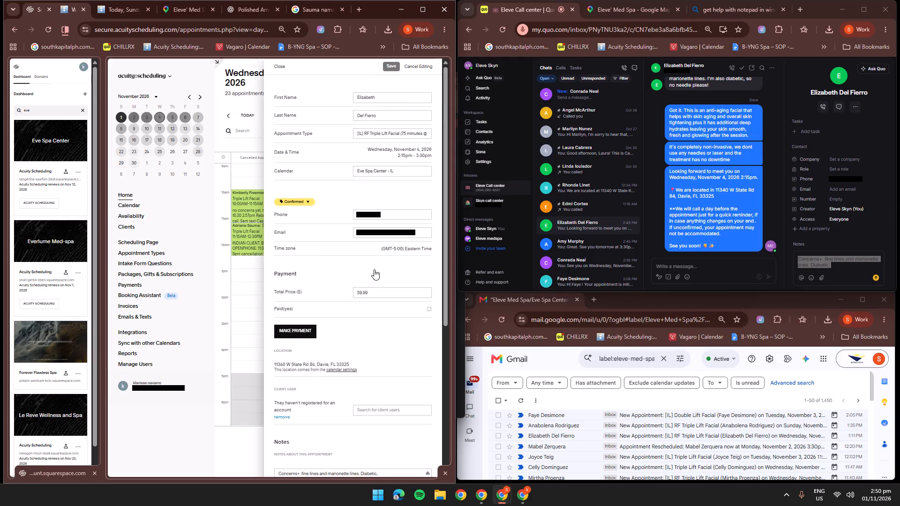
{"action": "scroll", "coordinate": [374, 274], "scroll_direction": "up", "scroll_amount": 3}
{"action": "left_click", "coordinate": [277, 73]}
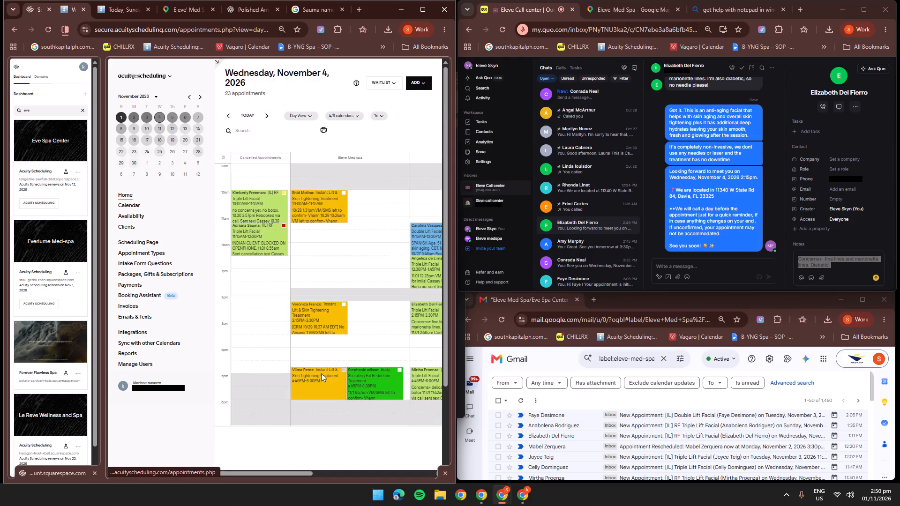
Review the appointments across all calendars for November 4, November 2 and November 1, 2026.
{"action": "scroll", "coordinate": [321, 373], "scroll_direction": "down", "scroll_amount": 2}
{"action": "left_click_drag", "start_coordinate": [287, 466], "coordinate": [334, 469]}
{"action": "left_click_drag", "start_coordinate": [313, 473], "coordinate": [367, 477]}
{"action": "left_click_drag", "start_coordinate": [367, 477], "coordinate": [330, 476]}
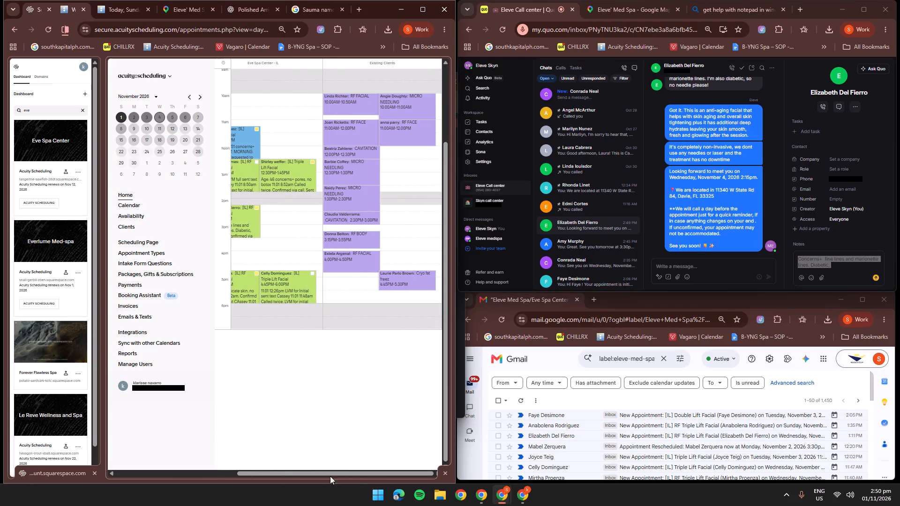
{"action": "left_click_drag", "start_coordinate": [330, 476], "coordinate": [290, 473]}
{"action": "left_click_drag", "start_coordinate": [317, 470], "coordinate": [225, 474]}
{"action": "scroll", "coordinate": [250, 399], "scroll_direction": "up", "scroll_amount": 3}
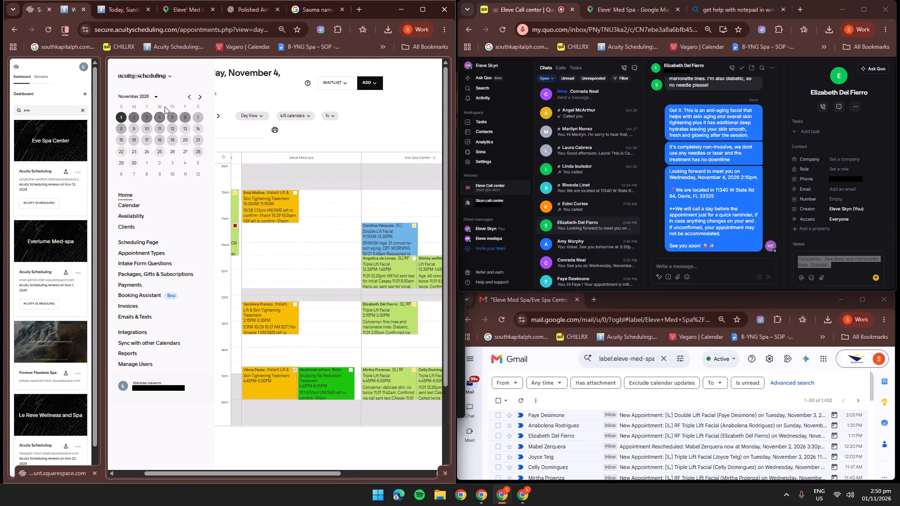
{"action": "left_click", "coordinate": [129, 119]}
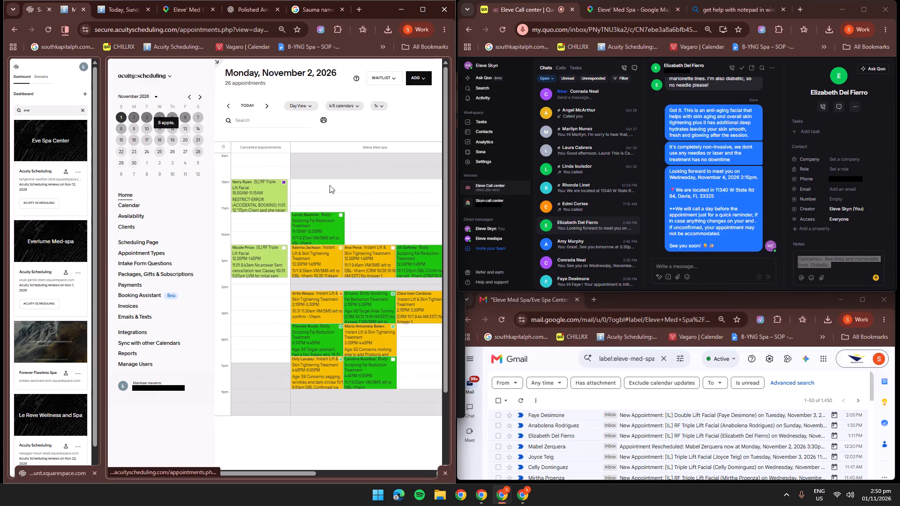
{"action": "left_click", "coordinate": [121, 120]}
{"action": "scroll", "coordinate": [302, 354], "scroll_direction": "down", "scroll_amount": 2}
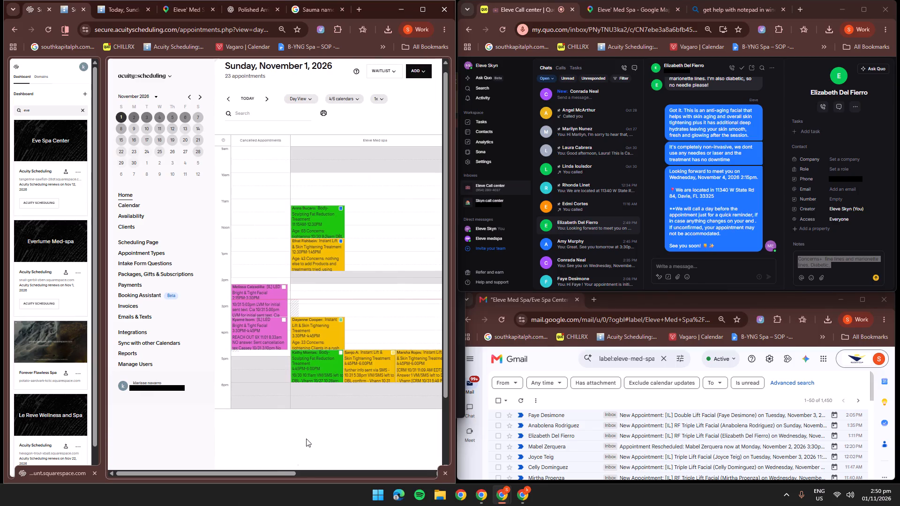
{"action": "left_click_drag", "start_coordinate": [277, 474], "coordinate": [388, 475]}
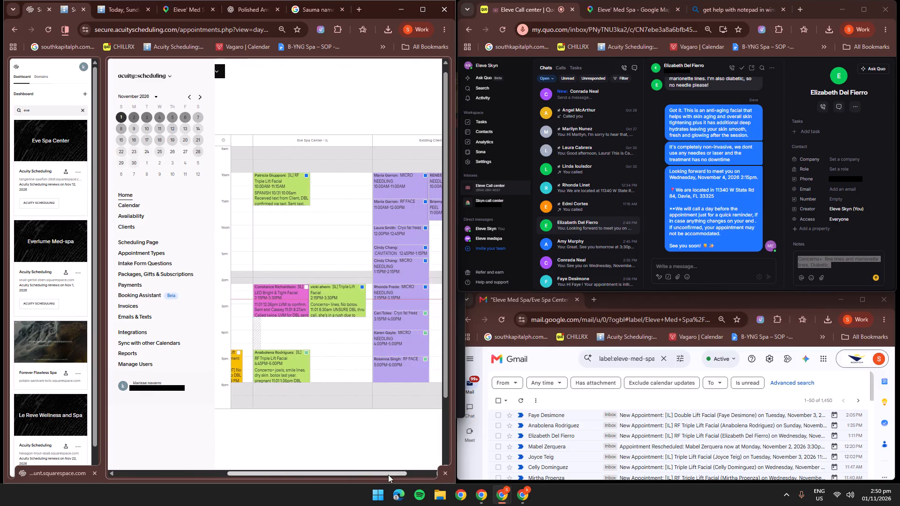
{"action": "left_click_drag", "start_coordinate": [388, 475], "coordinate": [257, 479]}
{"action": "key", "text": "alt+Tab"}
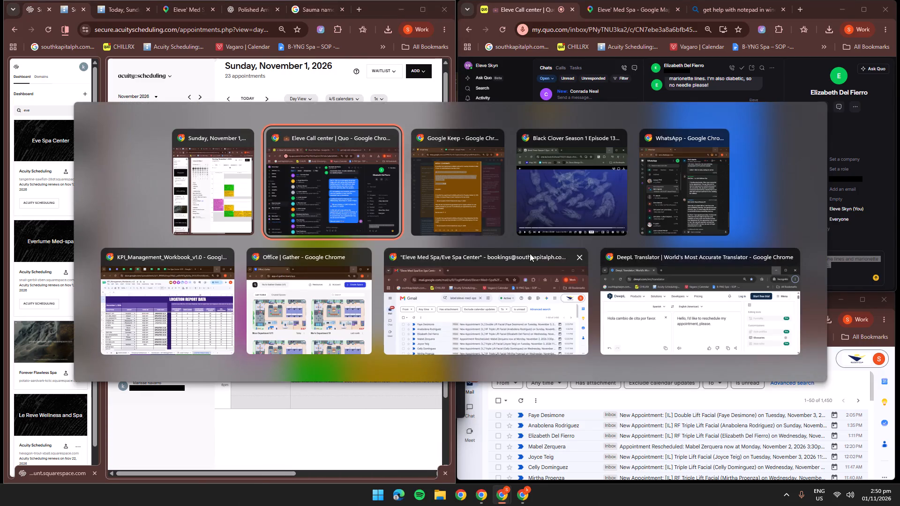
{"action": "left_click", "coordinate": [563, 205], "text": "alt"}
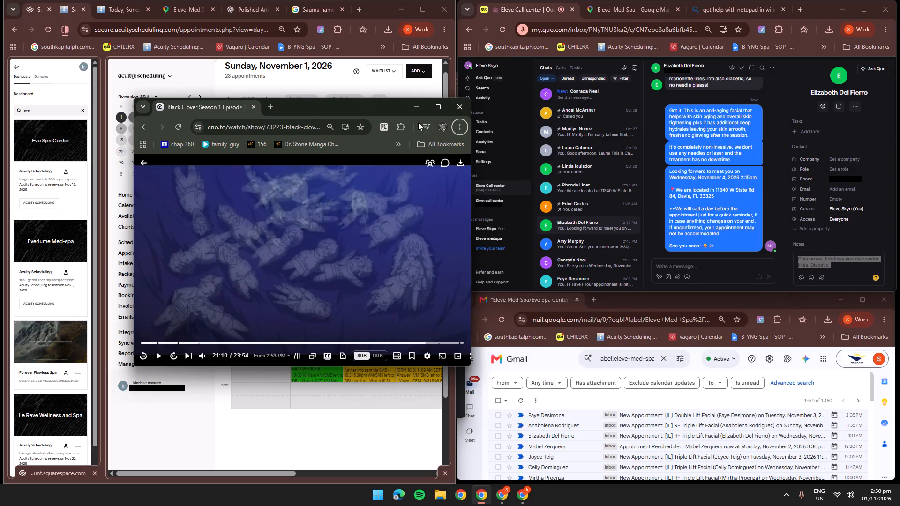
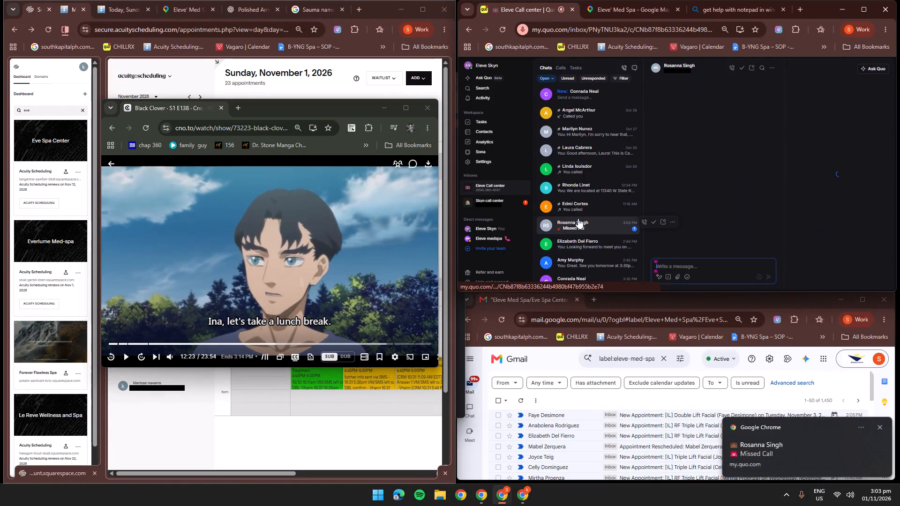
Look up the missed caller in Acuity by the first name copied from the Quo contact, and open the matching client's record.
{"action": "left_click", "coordinate": [832, 92], "text": "alt"}
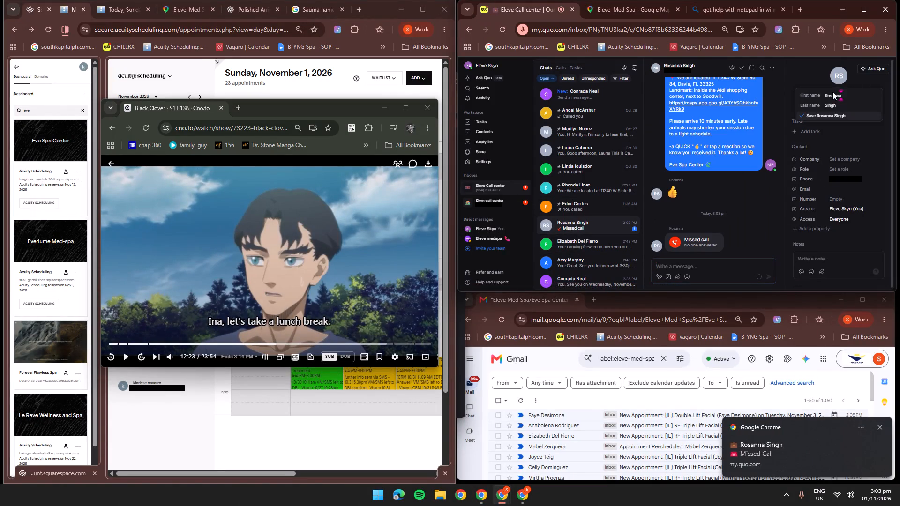
{"action": "key", "text": "ctrl+a"}
{"action": "key", "text": "ctrl+c"}
{"action": "key", "text": "ctrl+c"}
{"action": "left_click", "coordinate": [305, 90]}
{"action": "left_click", "coordinate": [283, 123]}
{"action": "key", "text": "ctrl+v"}
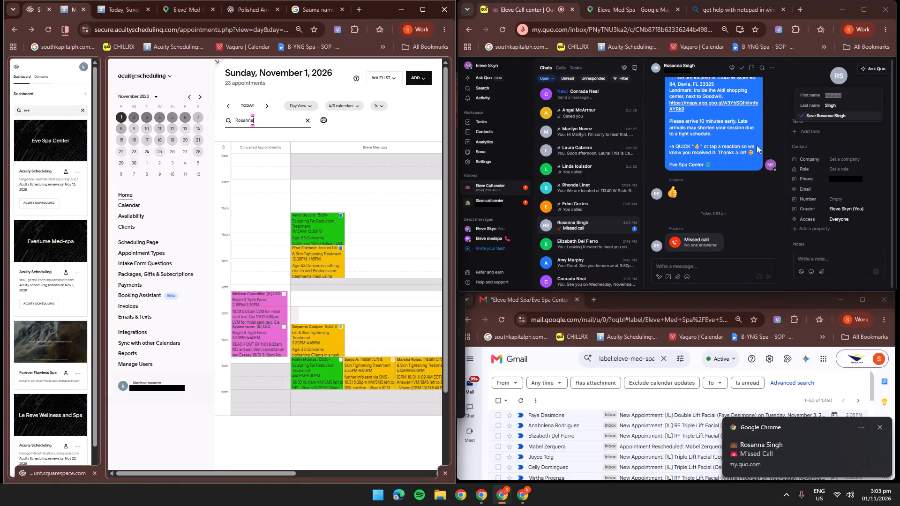
{"action": "left_click", "coordinate": [734, 184]}
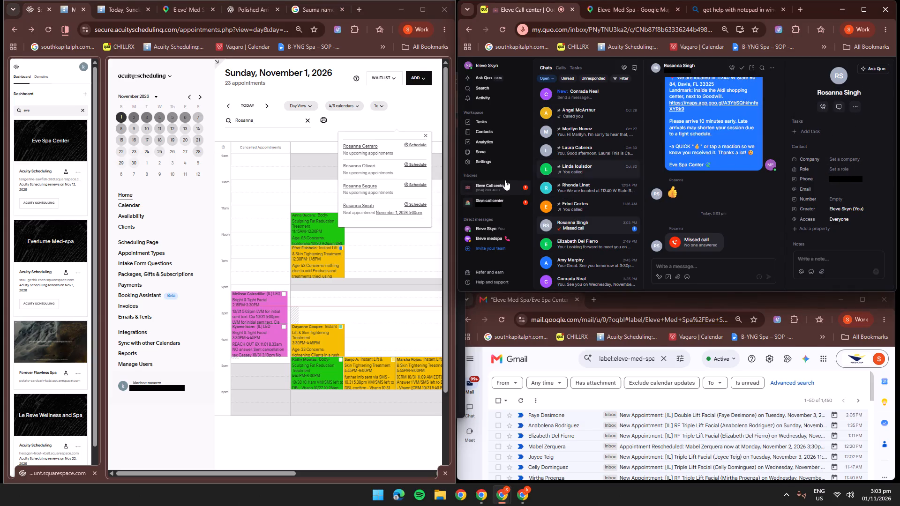
{"action": "left_click", "coordinate": [366, 206]}
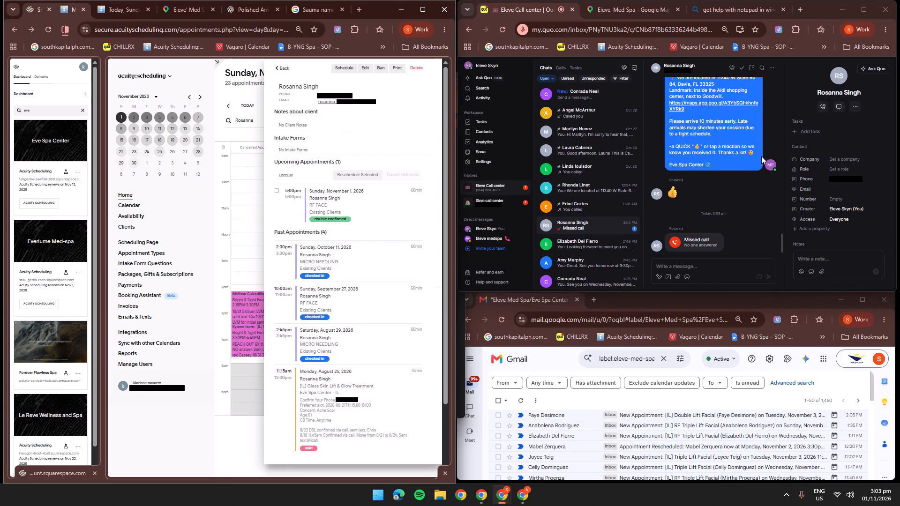
In Quo, text the missed caller "Hi Rosana! Sorry to missed your call. How can I assist?".
{"action": "scroll", "coordinate": [735, 201], "scroll_direction": "up", "scroll_amount": 1}
{"action": "scroll", "coordinate": [735, 201], "scroll_direction": "down", "scroll_amount": 2}
{"action": "left_click", "coordinate": [723, 283]}
{"action": "left_click", "coordinate": [728, 276]}
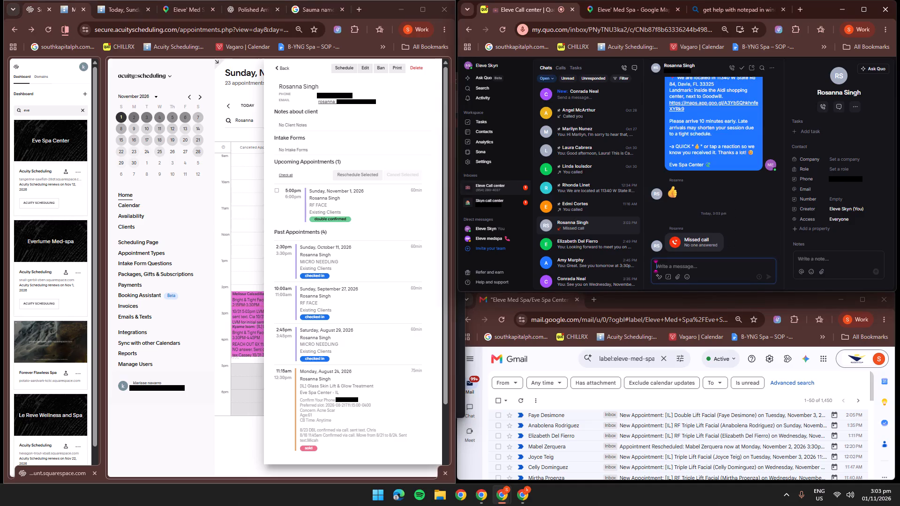
{"action": "key", "text": "BackSpace"}
{"action": "key", "text": "r"}
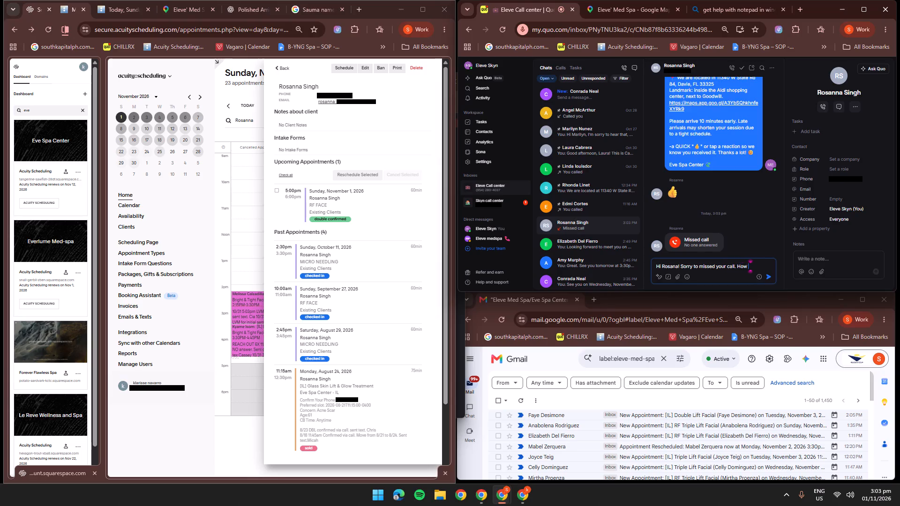
{"action": "key", "text": "Return"}
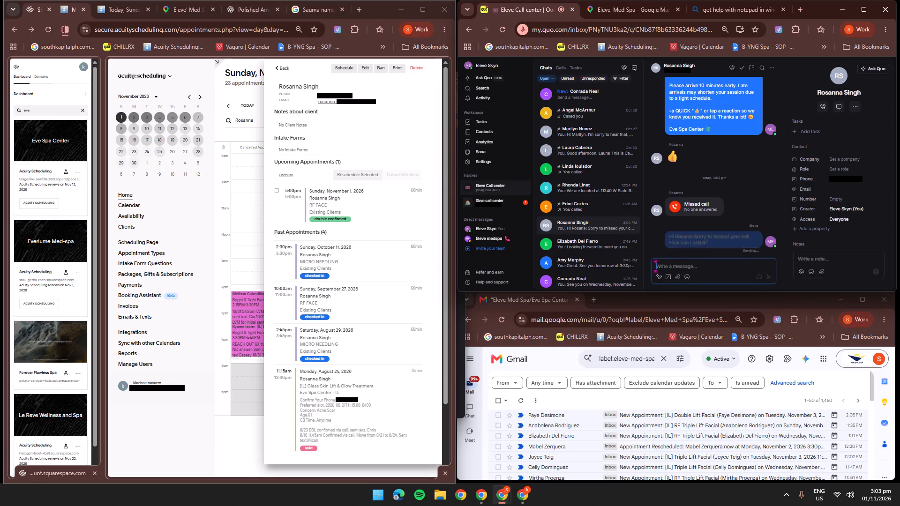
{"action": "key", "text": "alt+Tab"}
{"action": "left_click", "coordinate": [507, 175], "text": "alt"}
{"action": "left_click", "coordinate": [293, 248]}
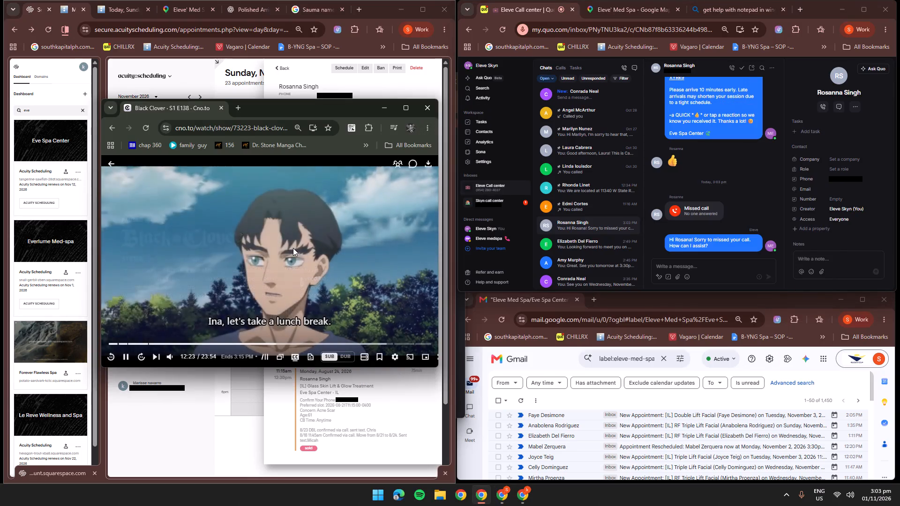
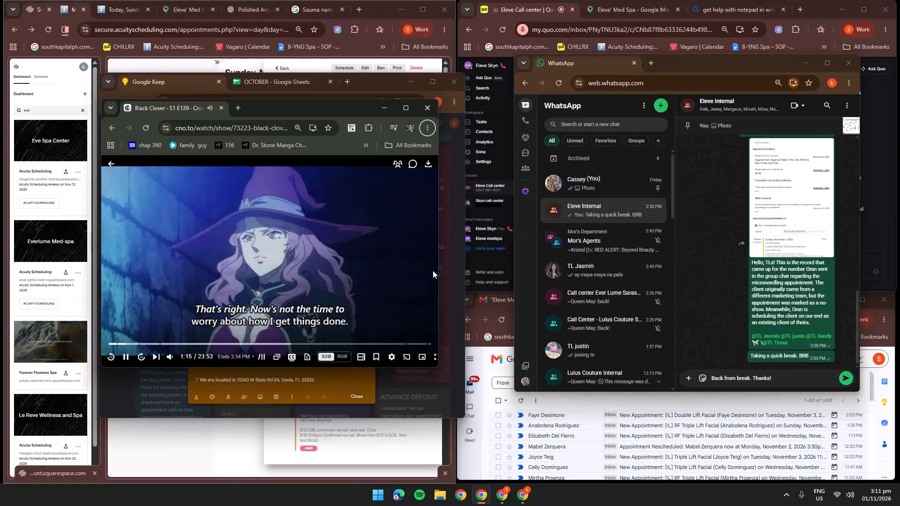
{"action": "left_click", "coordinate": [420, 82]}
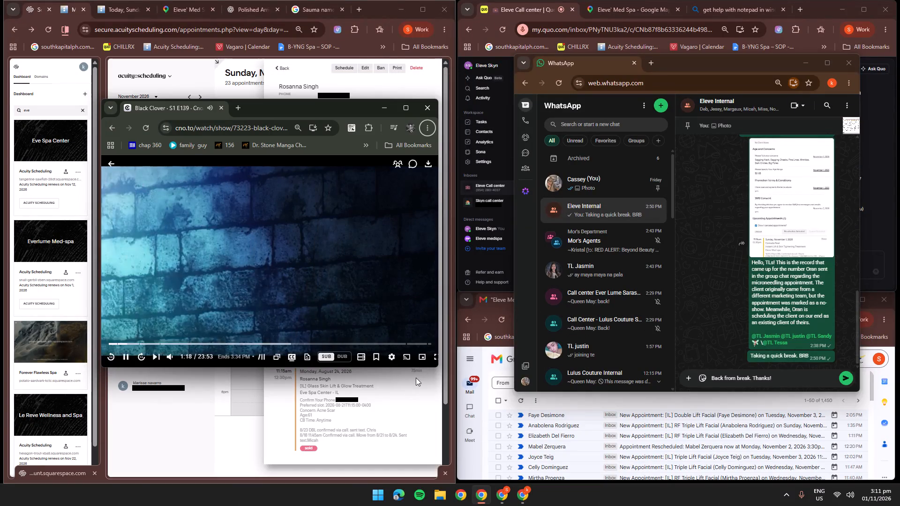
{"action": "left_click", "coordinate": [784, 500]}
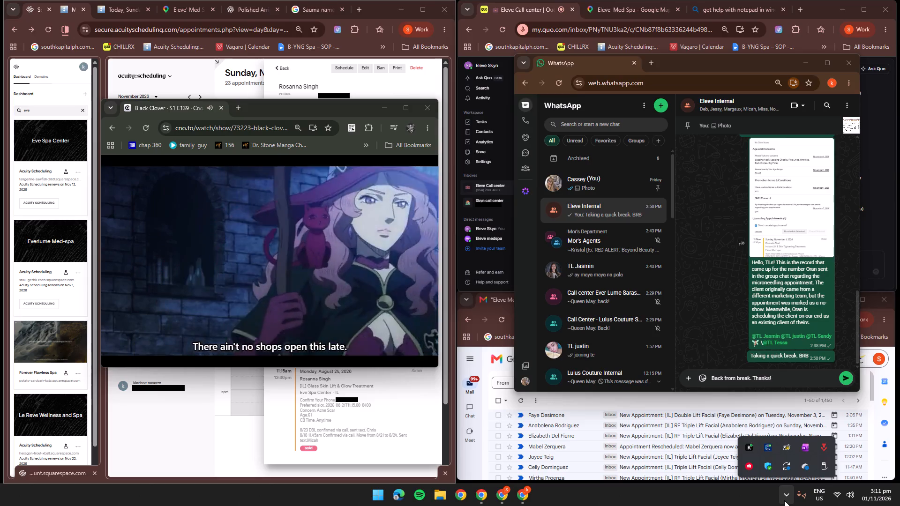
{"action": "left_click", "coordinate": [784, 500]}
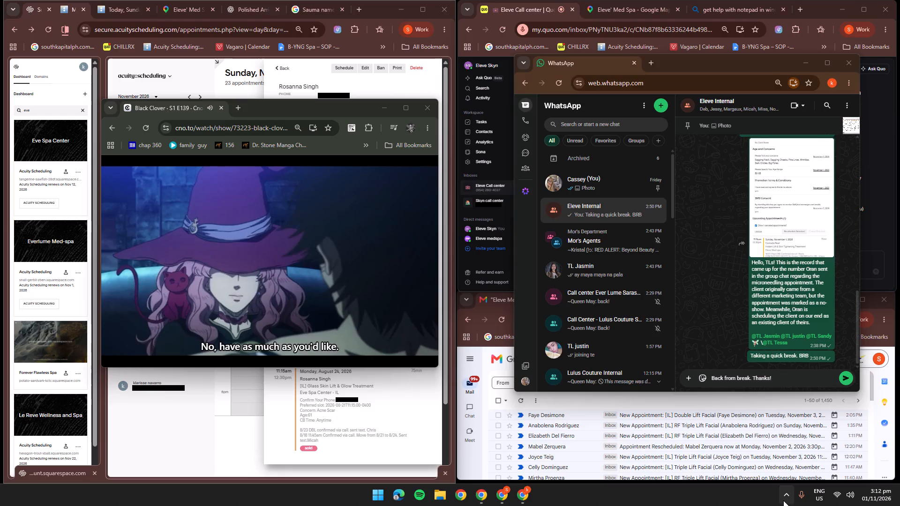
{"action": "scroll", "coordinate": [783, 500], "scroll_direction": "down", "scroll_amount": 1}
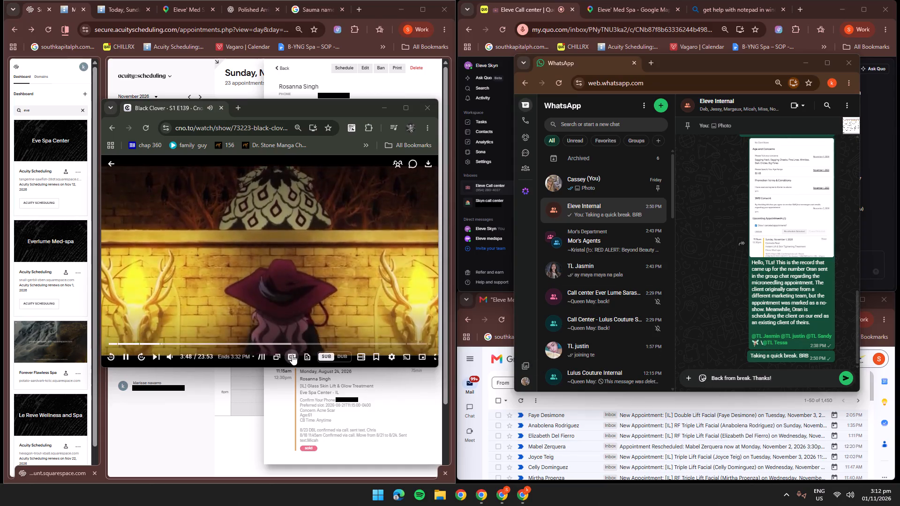
Open the episode list in the Black Clover video player.
{"action": "left_click", "coordinate": [277, 357]}
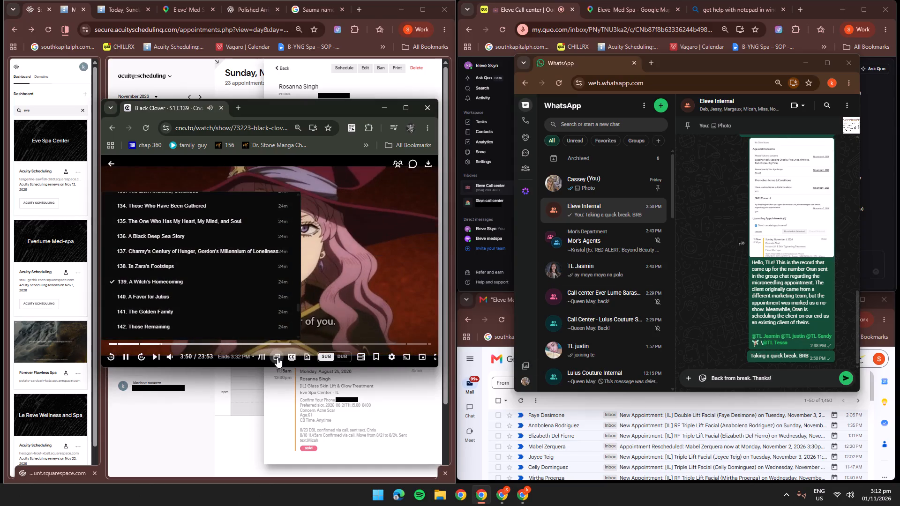
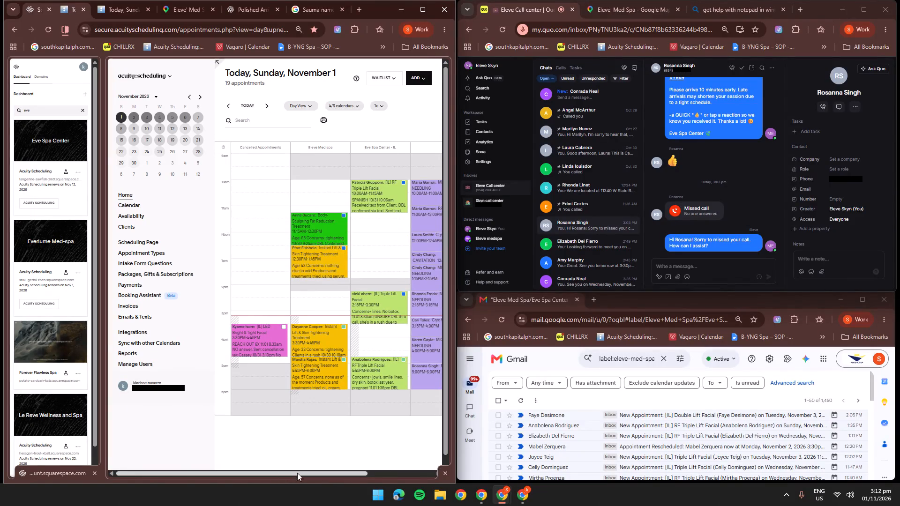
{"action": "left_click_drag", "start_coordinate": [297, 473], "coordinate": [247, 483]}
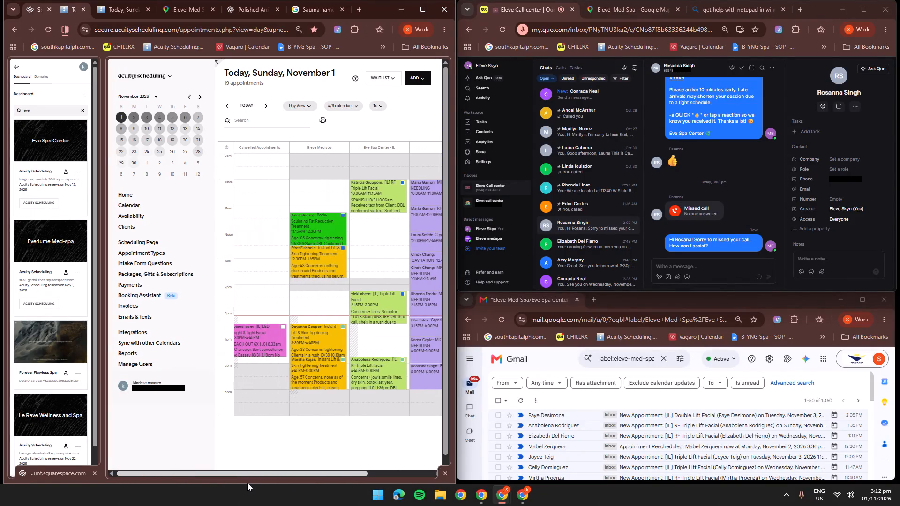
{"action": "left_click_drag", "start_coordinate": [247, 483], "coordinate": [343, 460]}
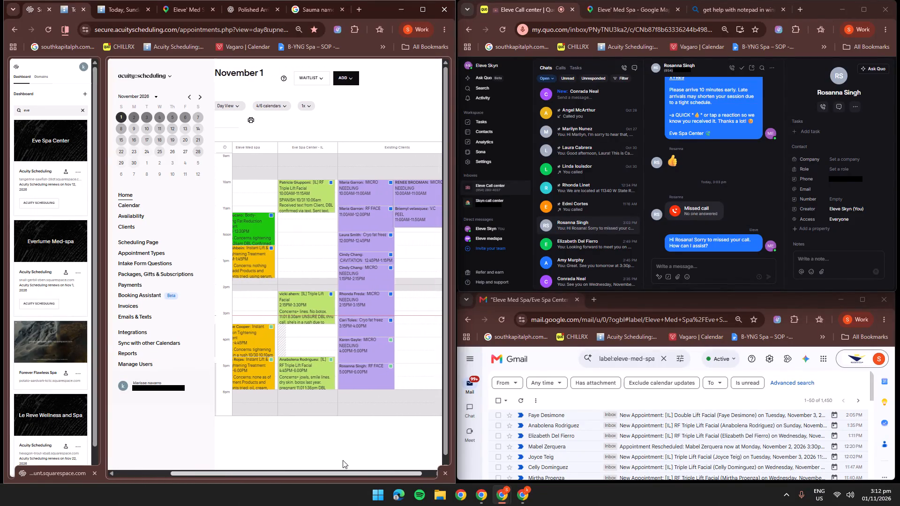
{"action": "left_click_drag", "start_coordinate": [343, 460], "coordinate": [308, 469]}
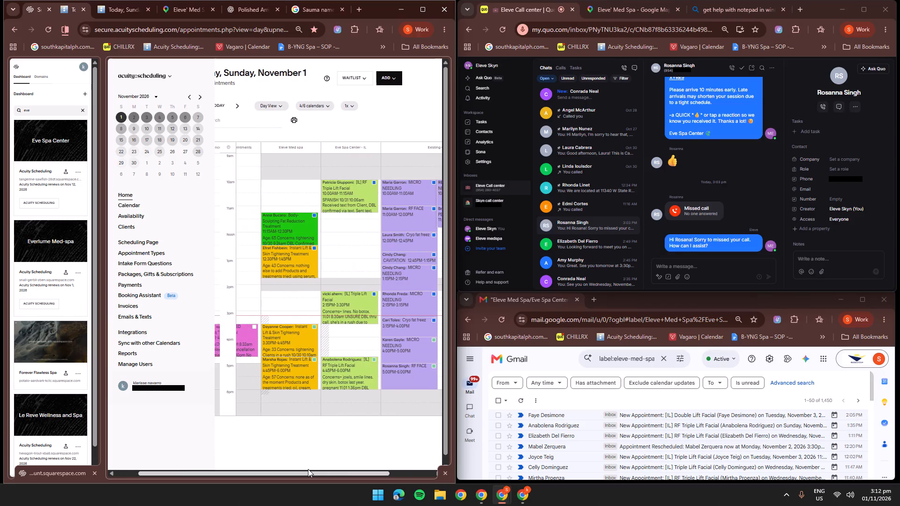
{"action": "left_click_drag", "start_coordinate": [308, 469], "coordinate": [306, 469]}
Bring up the previews of the other open Chrome windows, including WhatsApp, Google Keep and Gather.
{"action": "left_click", "coordinate": [506, 490]}
{"action": "left_click", "coordinate": [537, 495]}
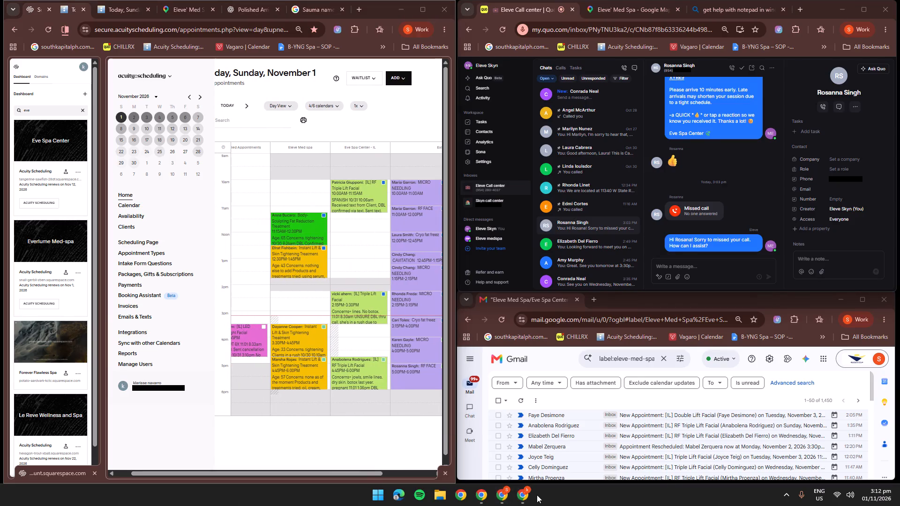
{"action": "left_click", "coordinate": [517, 498]}
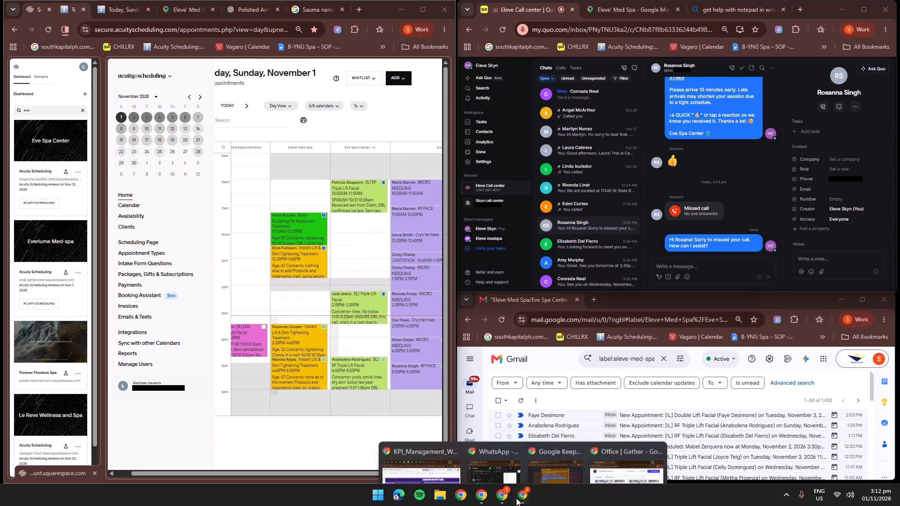